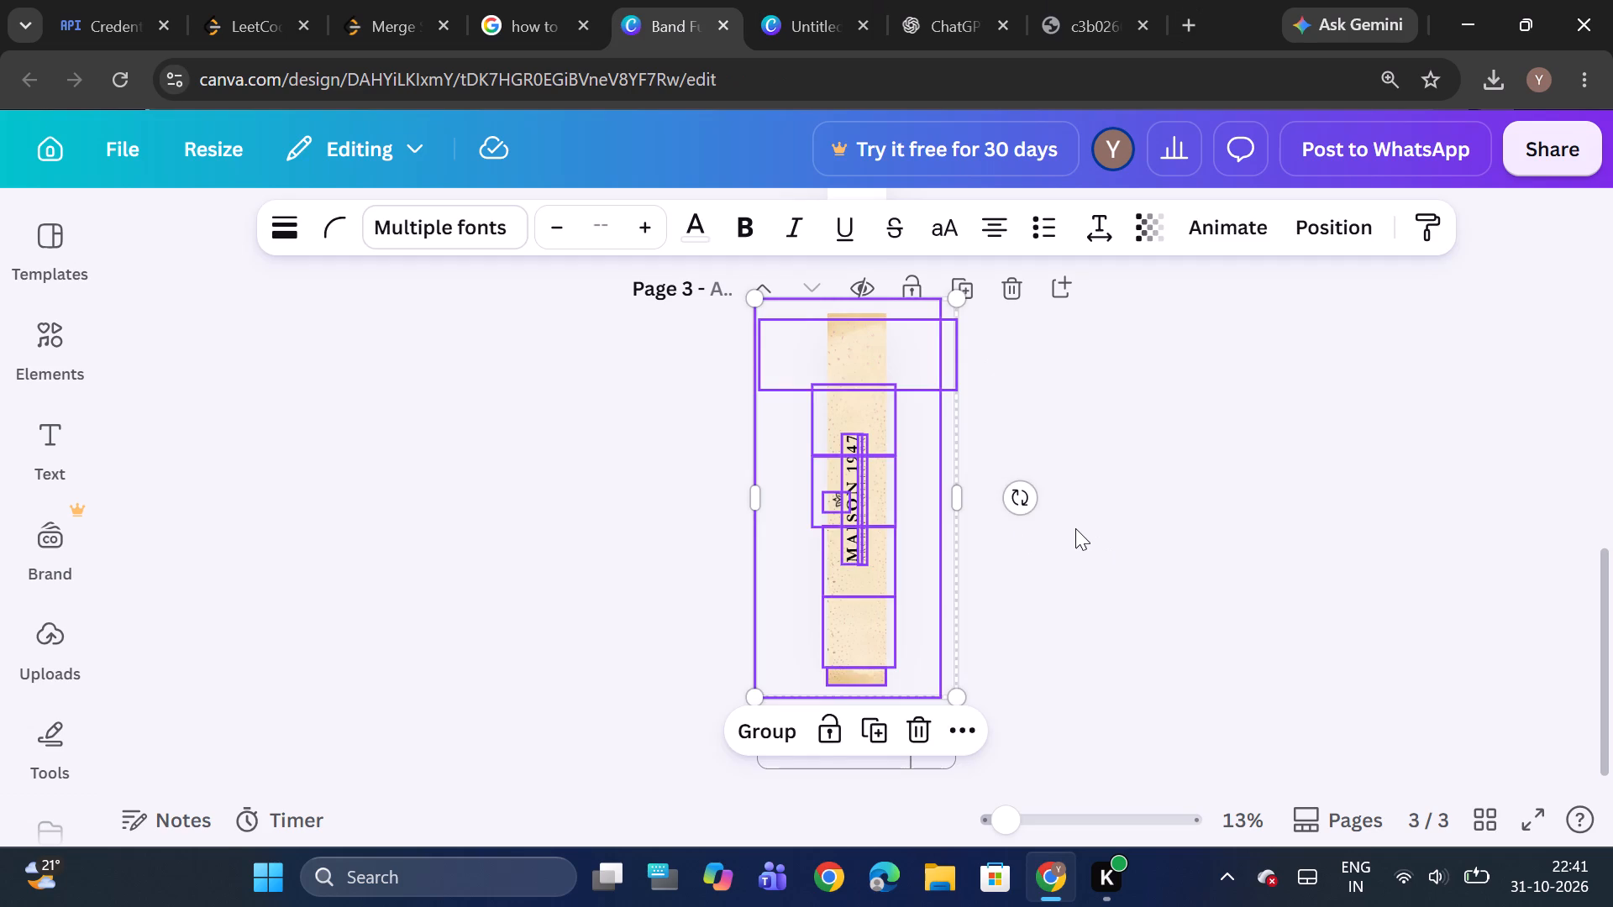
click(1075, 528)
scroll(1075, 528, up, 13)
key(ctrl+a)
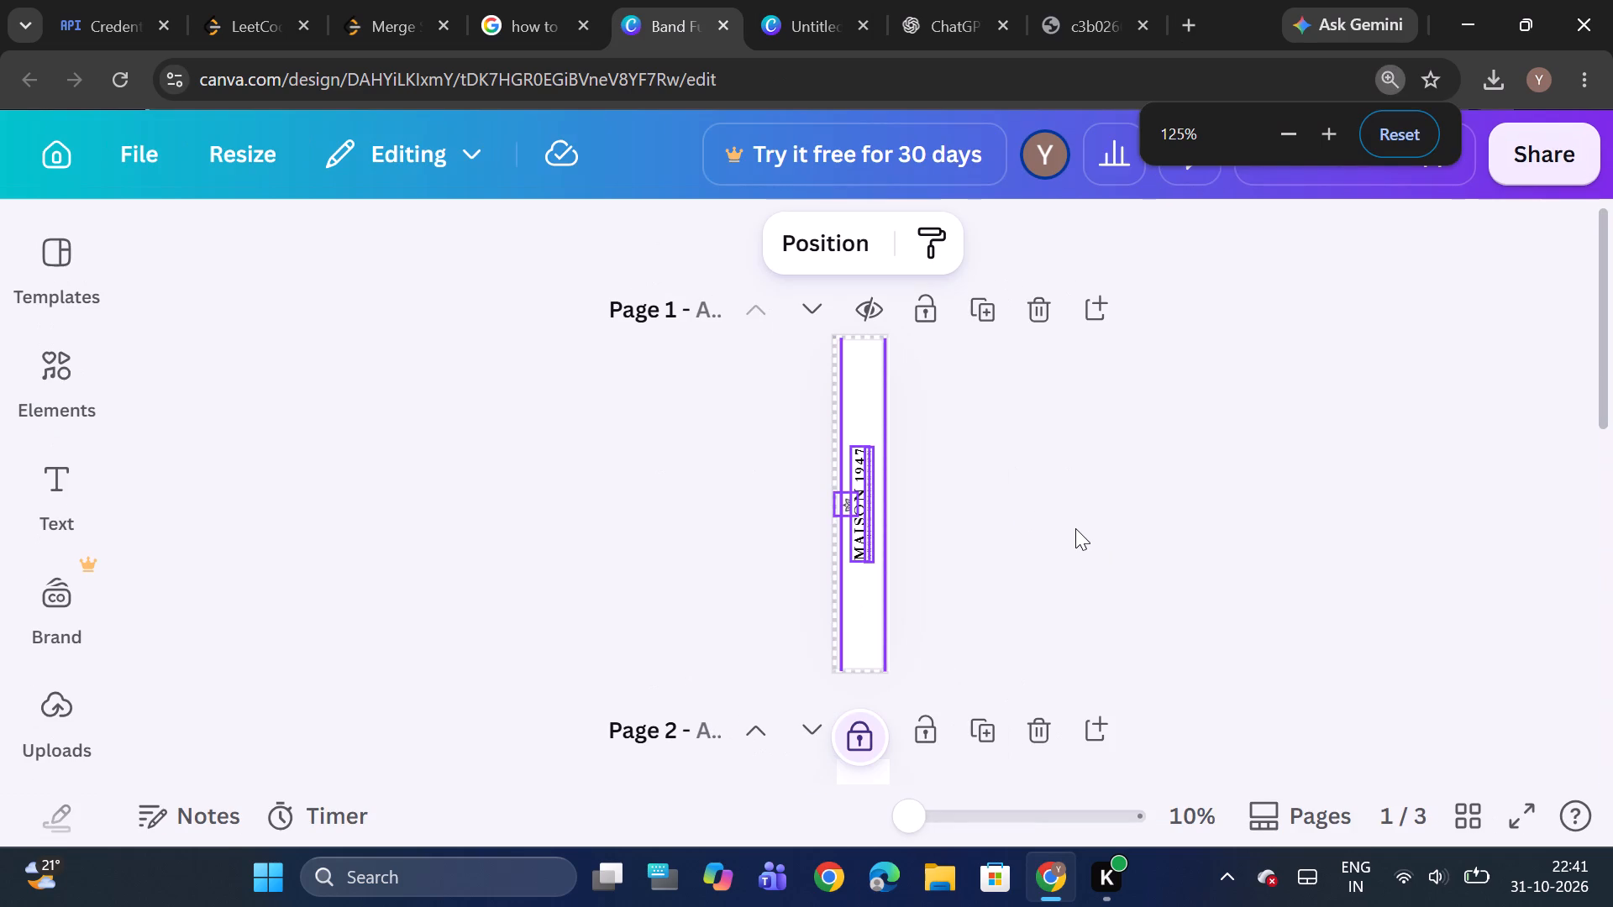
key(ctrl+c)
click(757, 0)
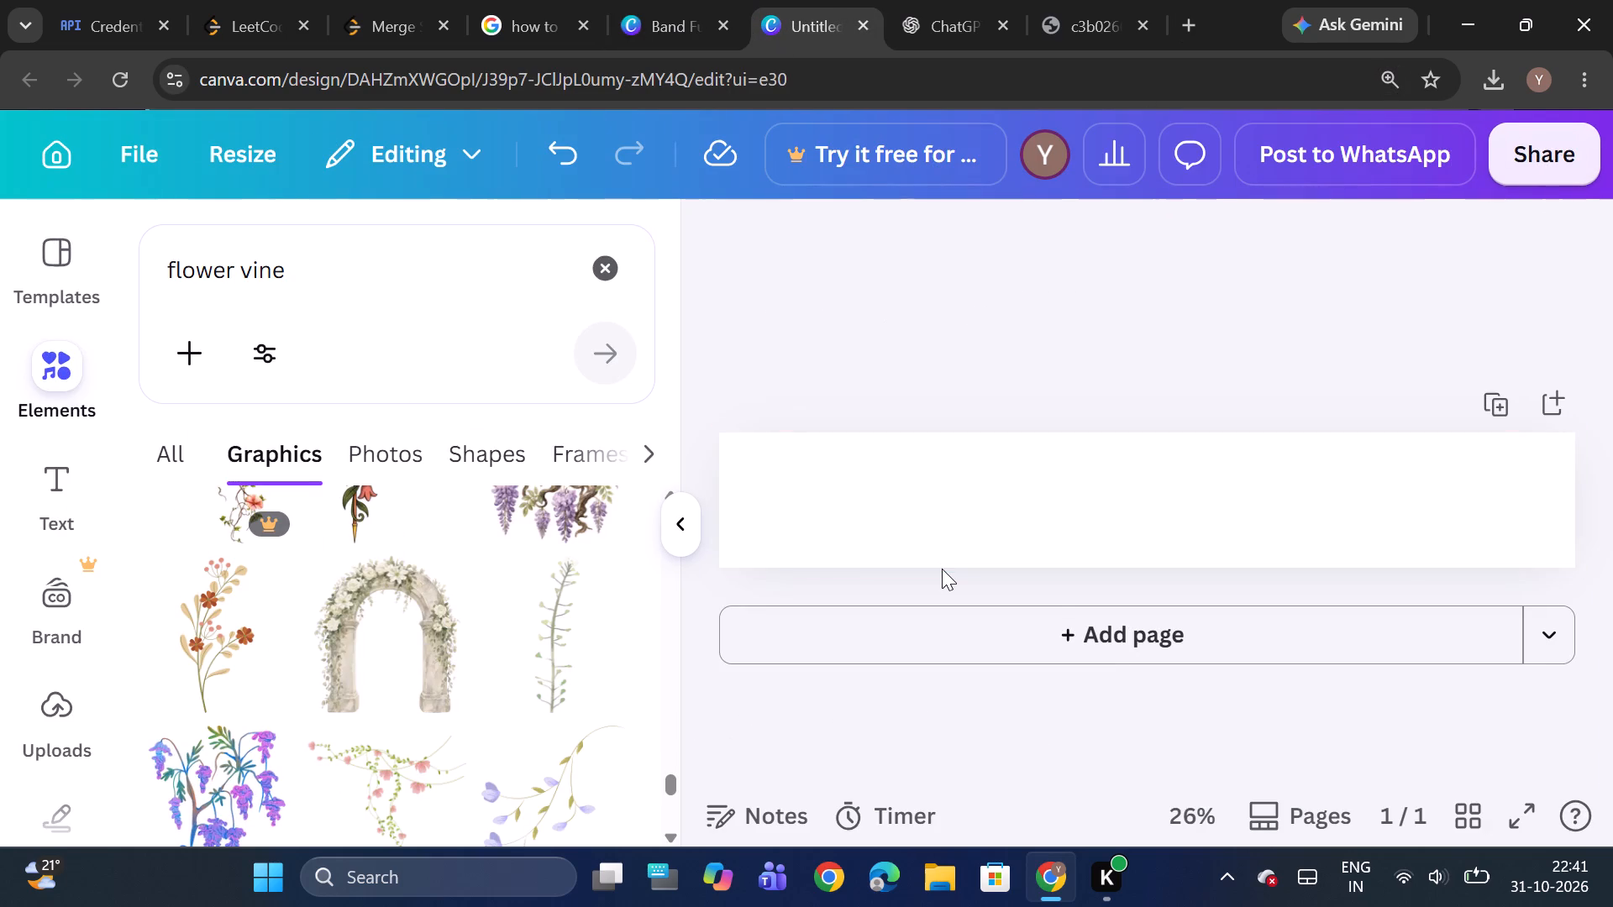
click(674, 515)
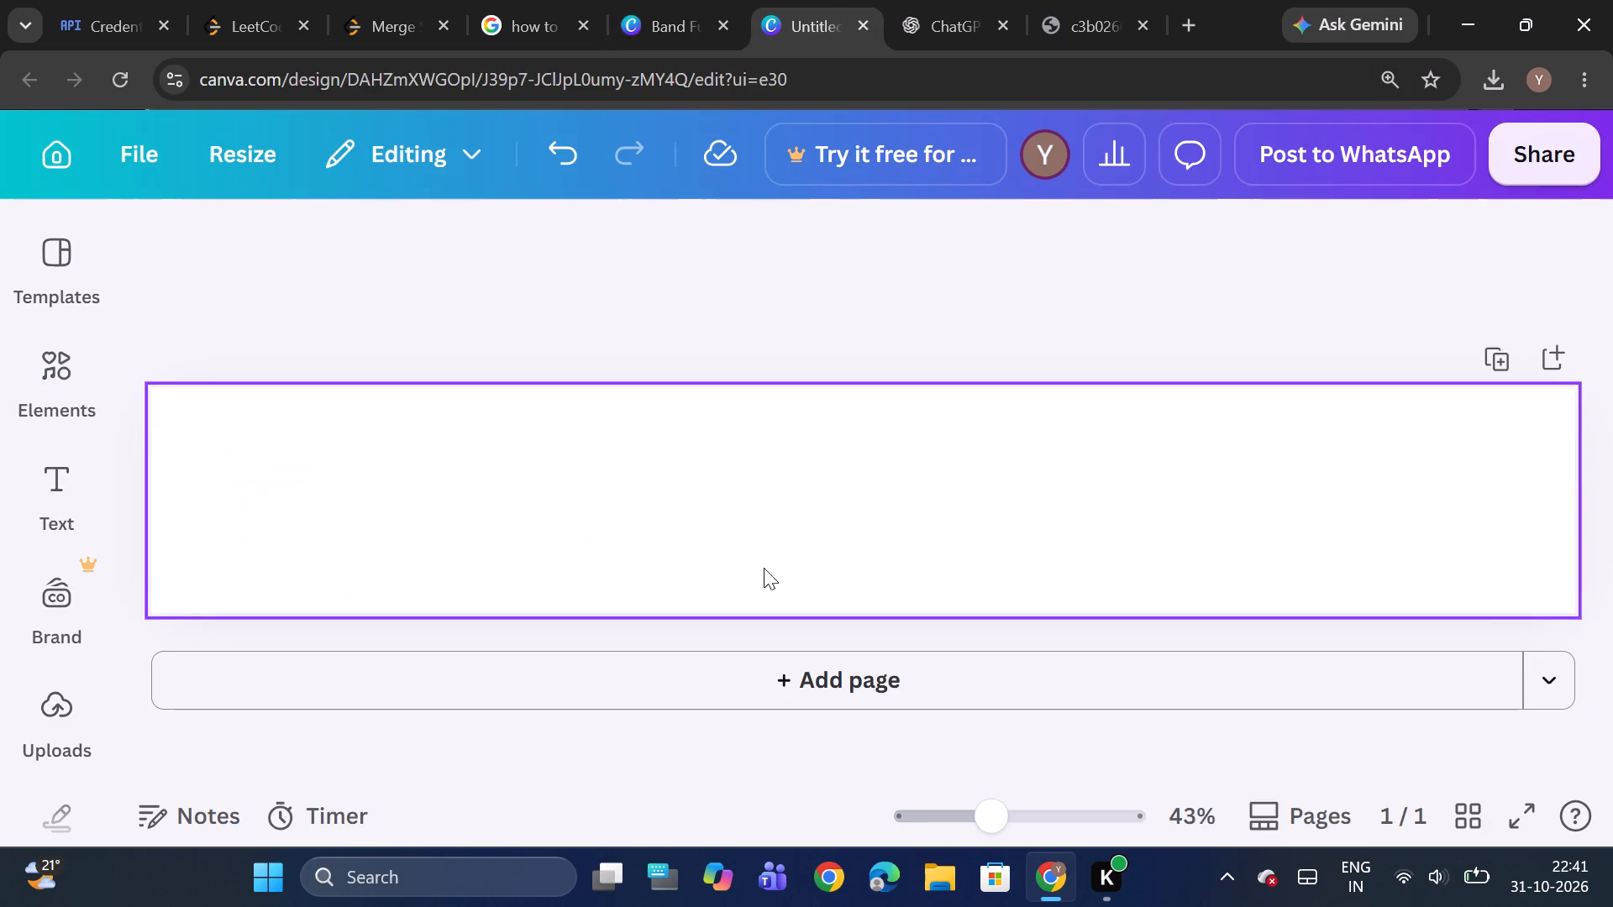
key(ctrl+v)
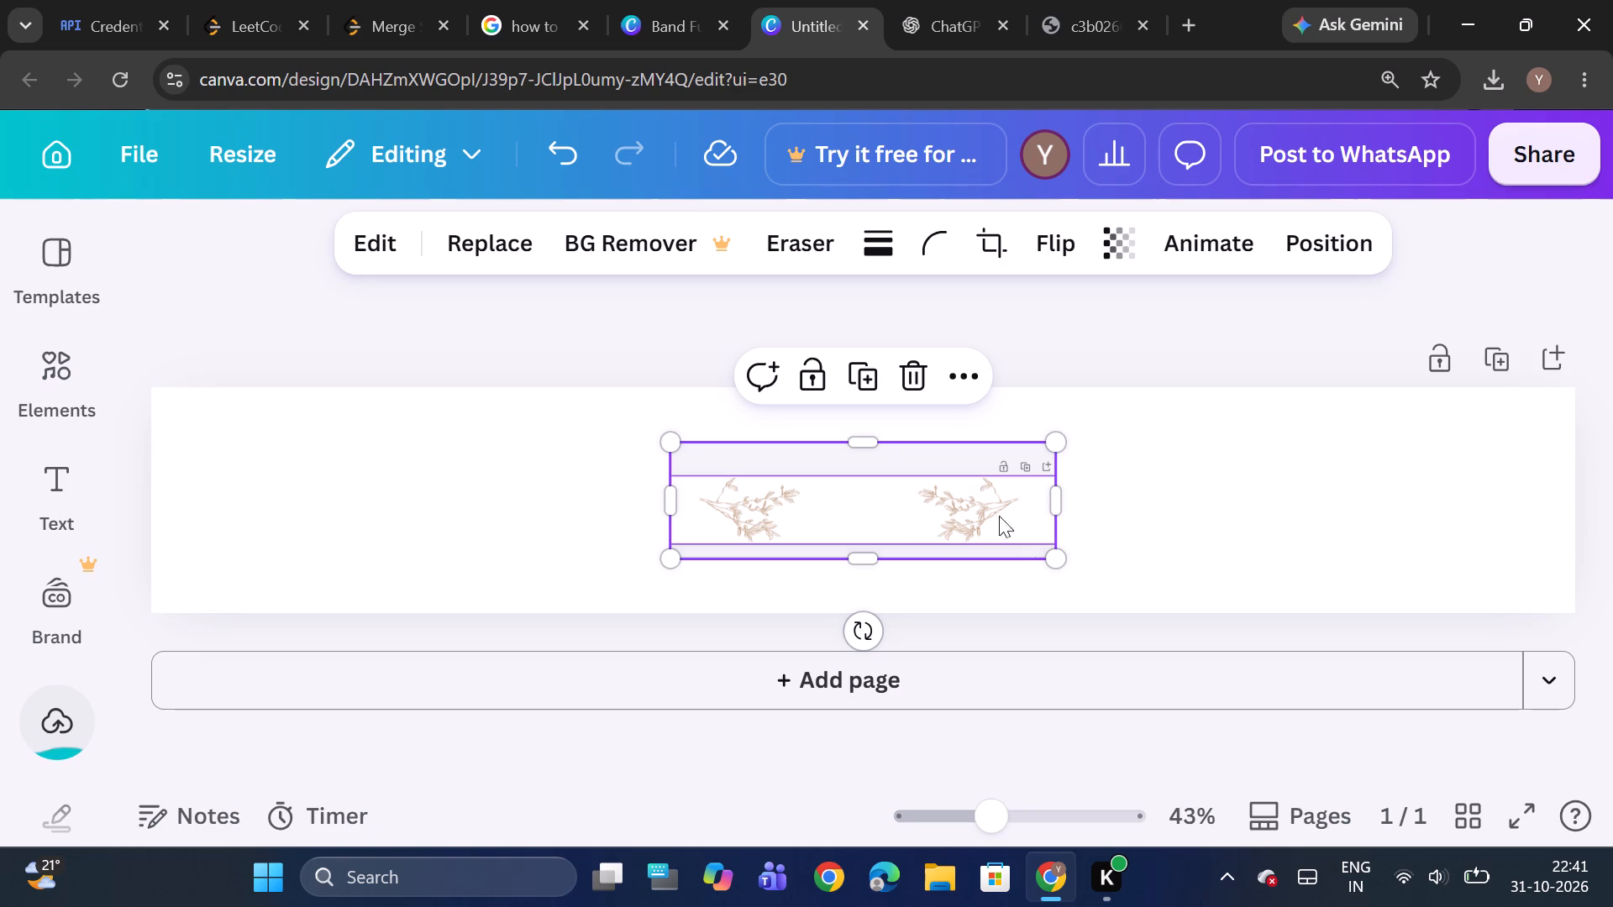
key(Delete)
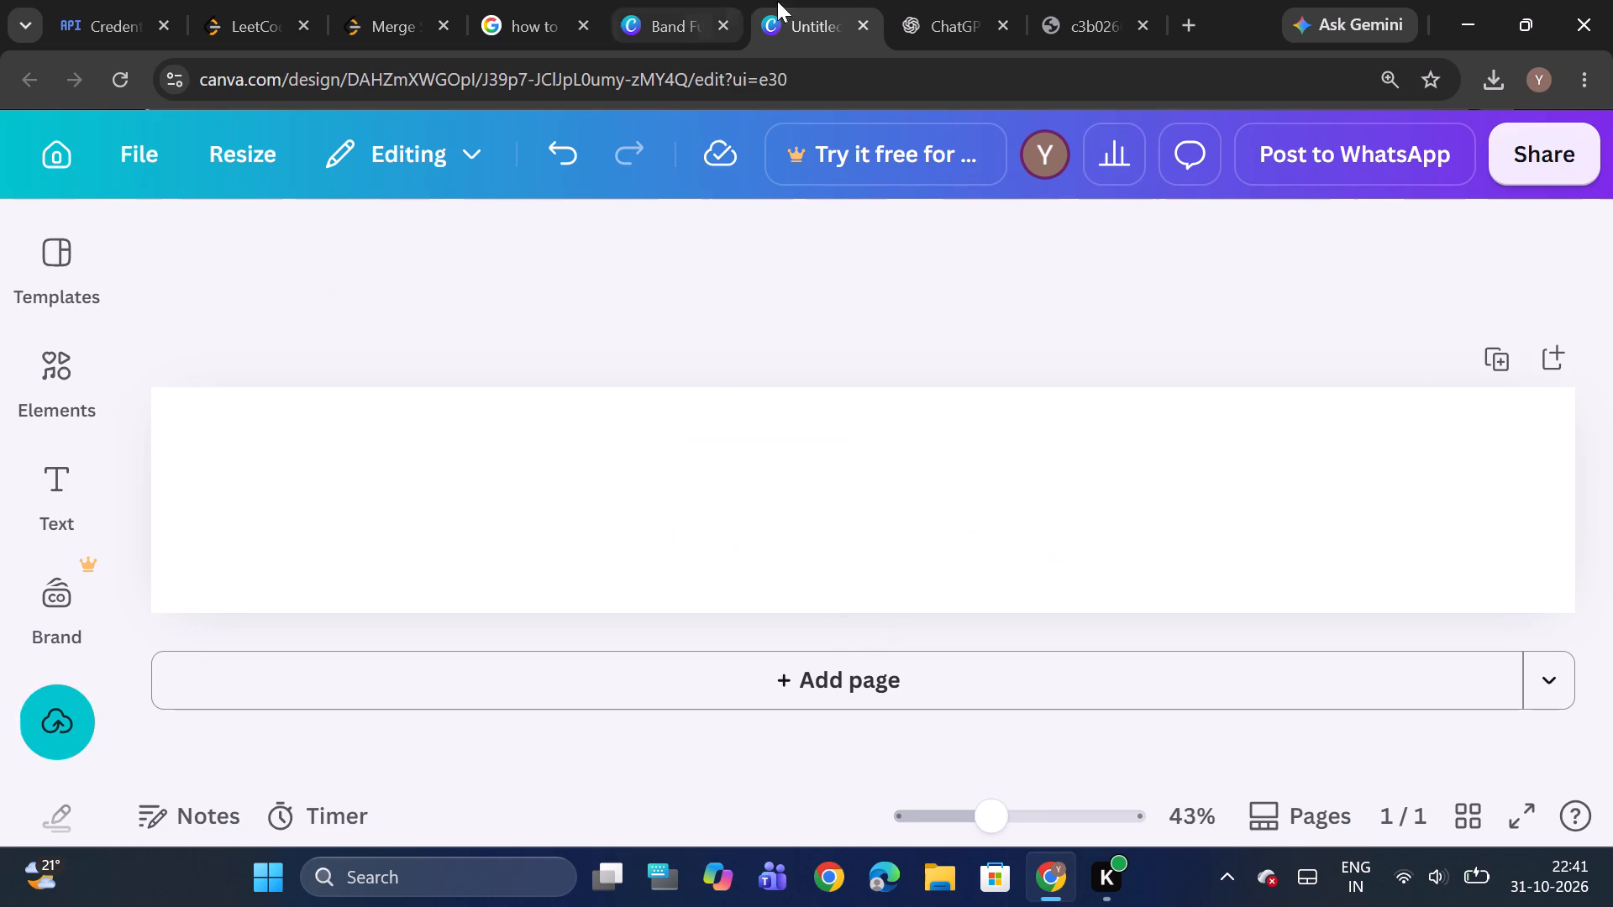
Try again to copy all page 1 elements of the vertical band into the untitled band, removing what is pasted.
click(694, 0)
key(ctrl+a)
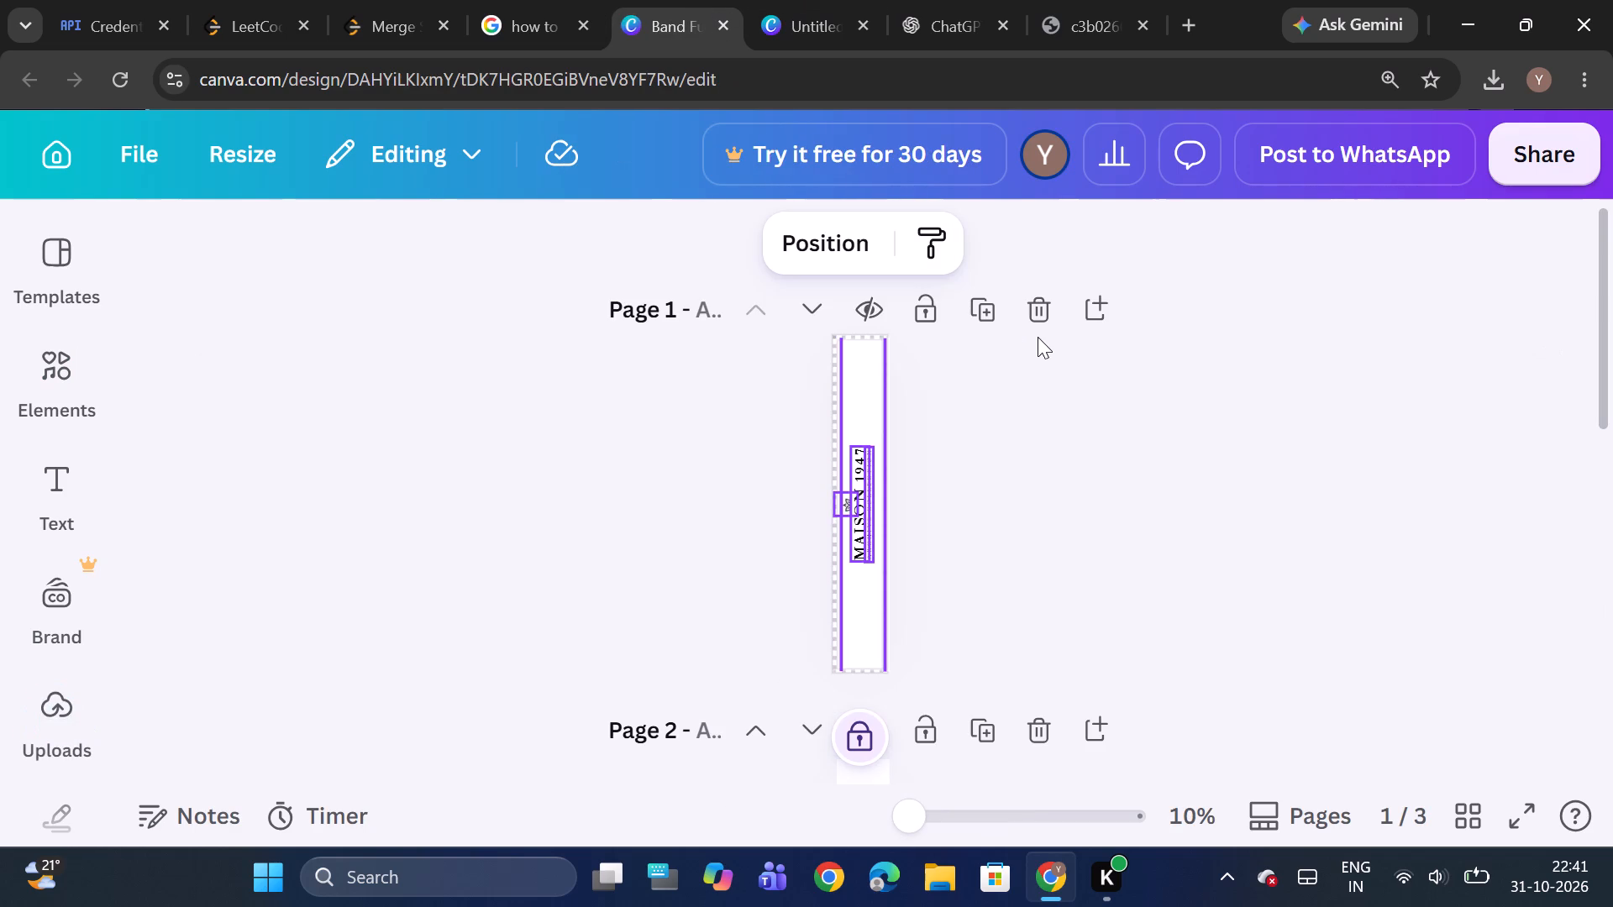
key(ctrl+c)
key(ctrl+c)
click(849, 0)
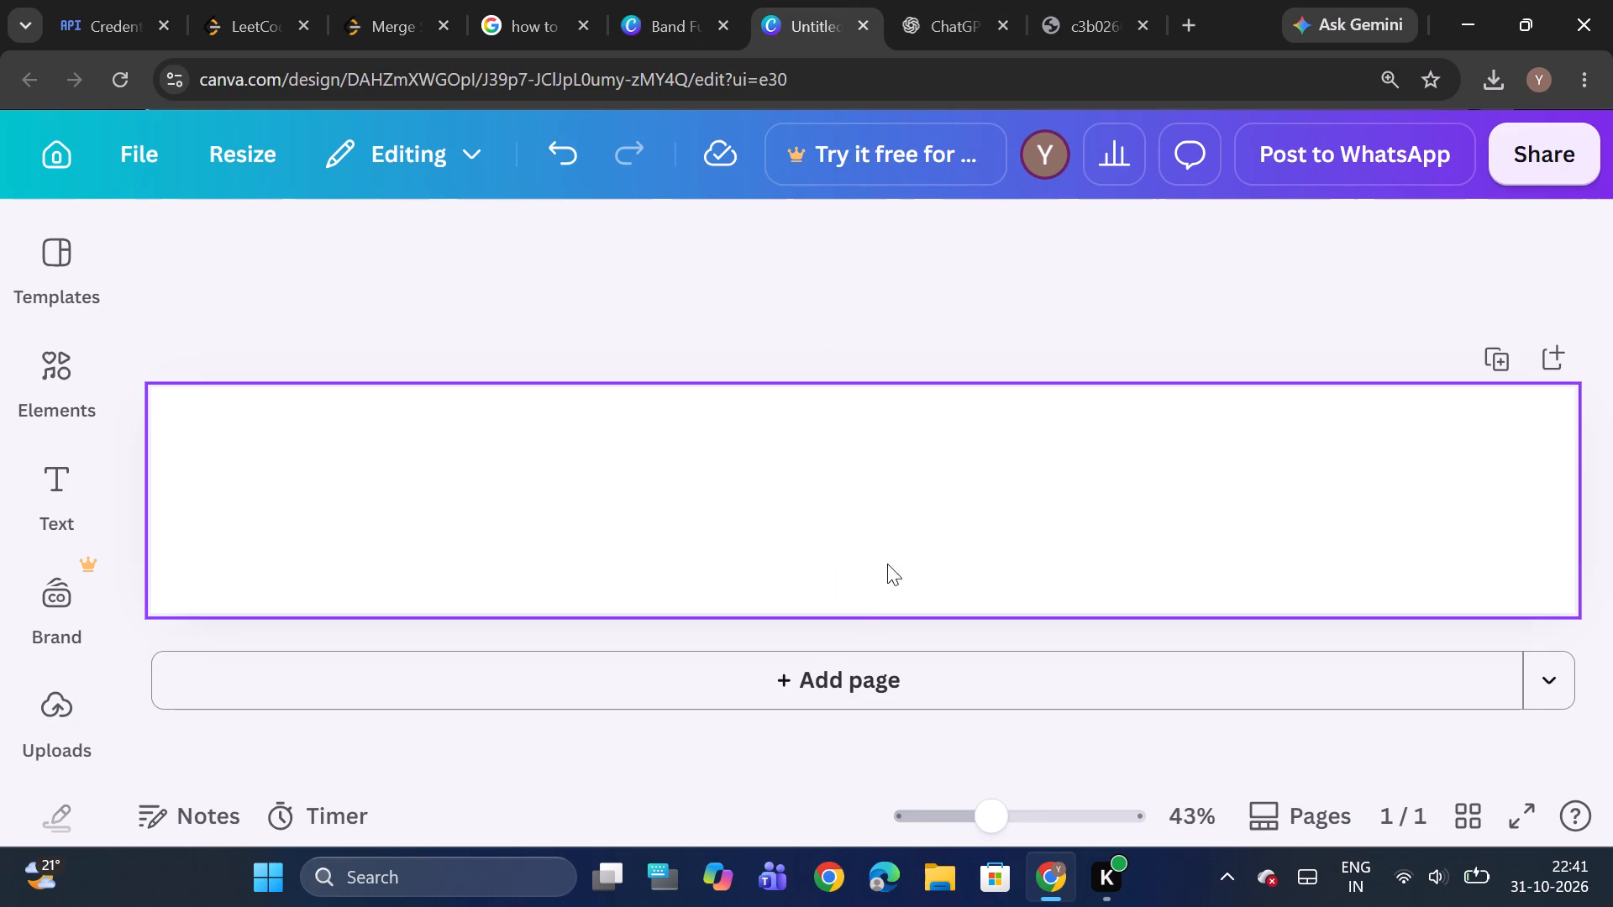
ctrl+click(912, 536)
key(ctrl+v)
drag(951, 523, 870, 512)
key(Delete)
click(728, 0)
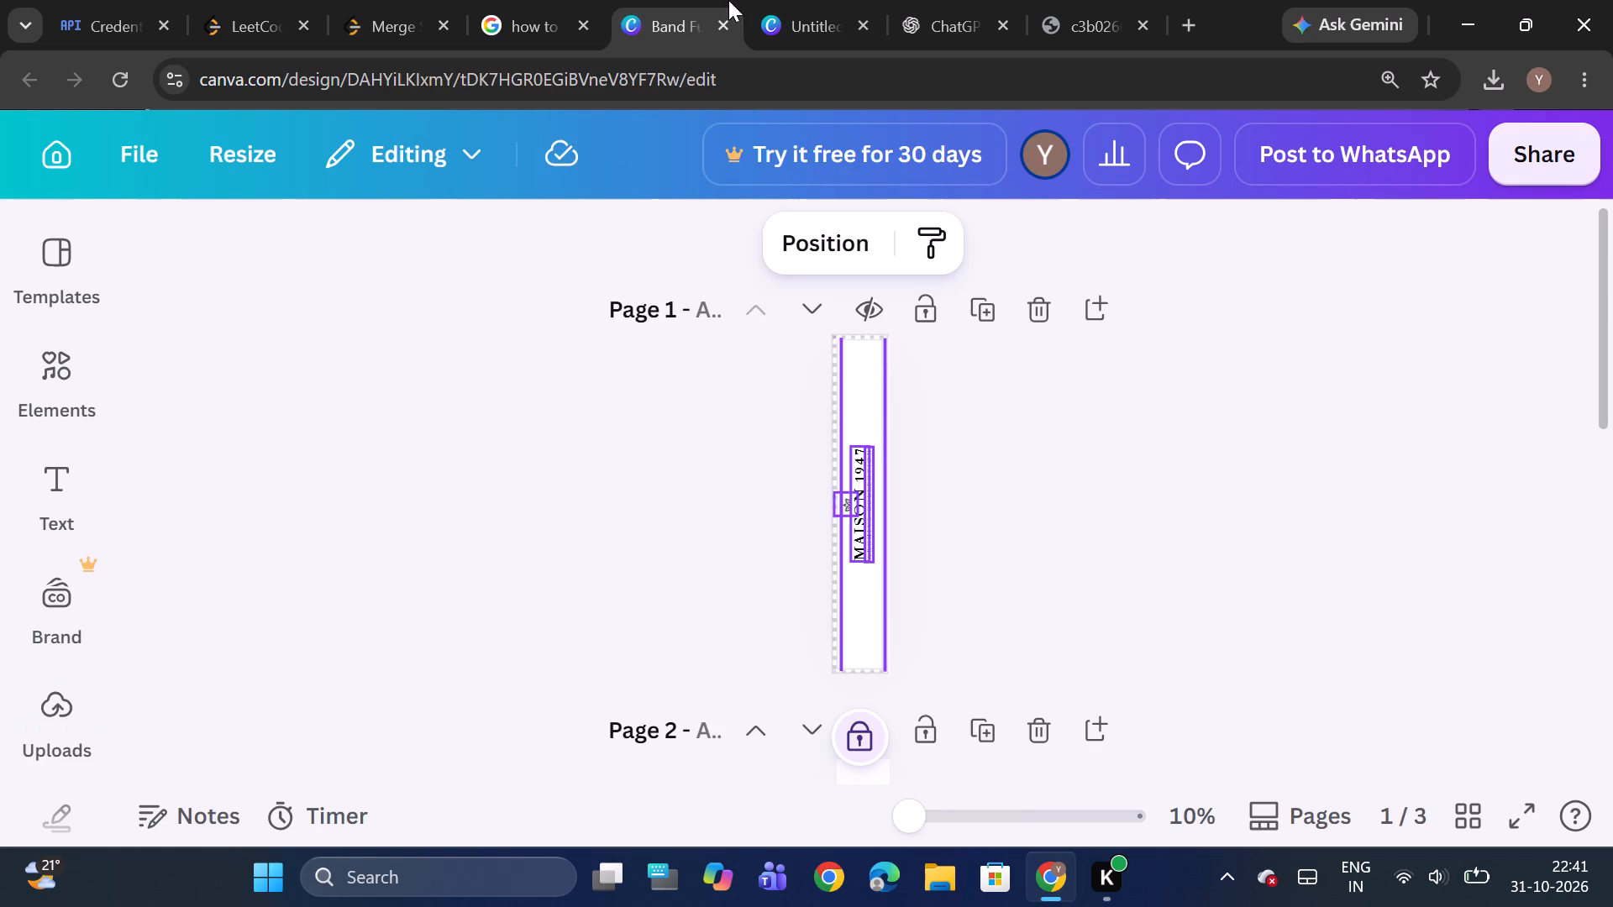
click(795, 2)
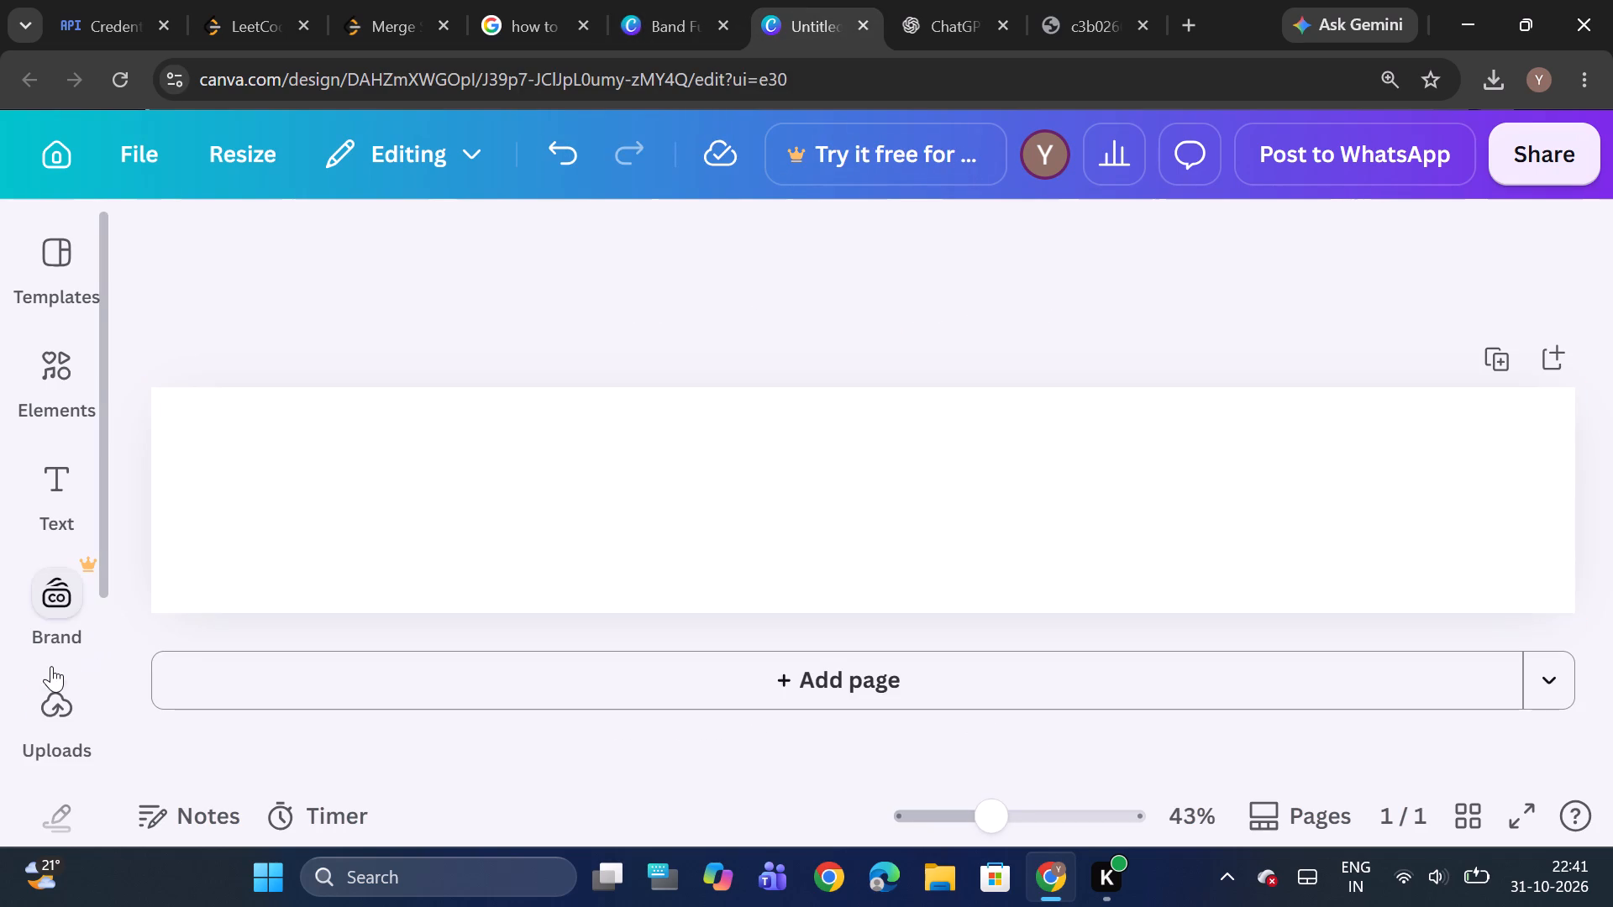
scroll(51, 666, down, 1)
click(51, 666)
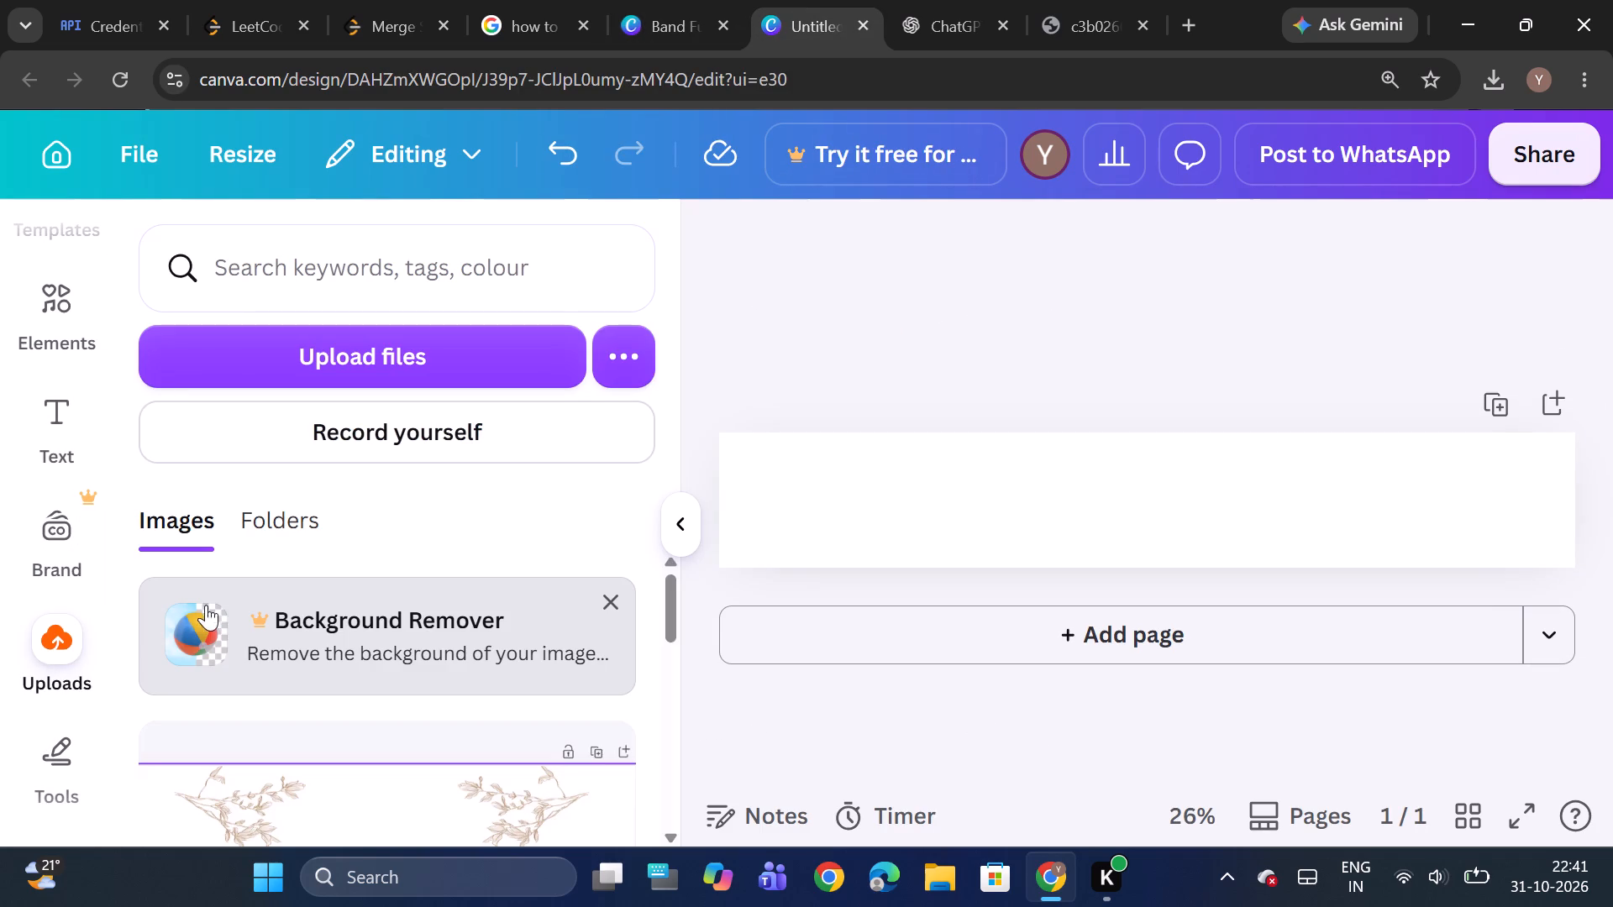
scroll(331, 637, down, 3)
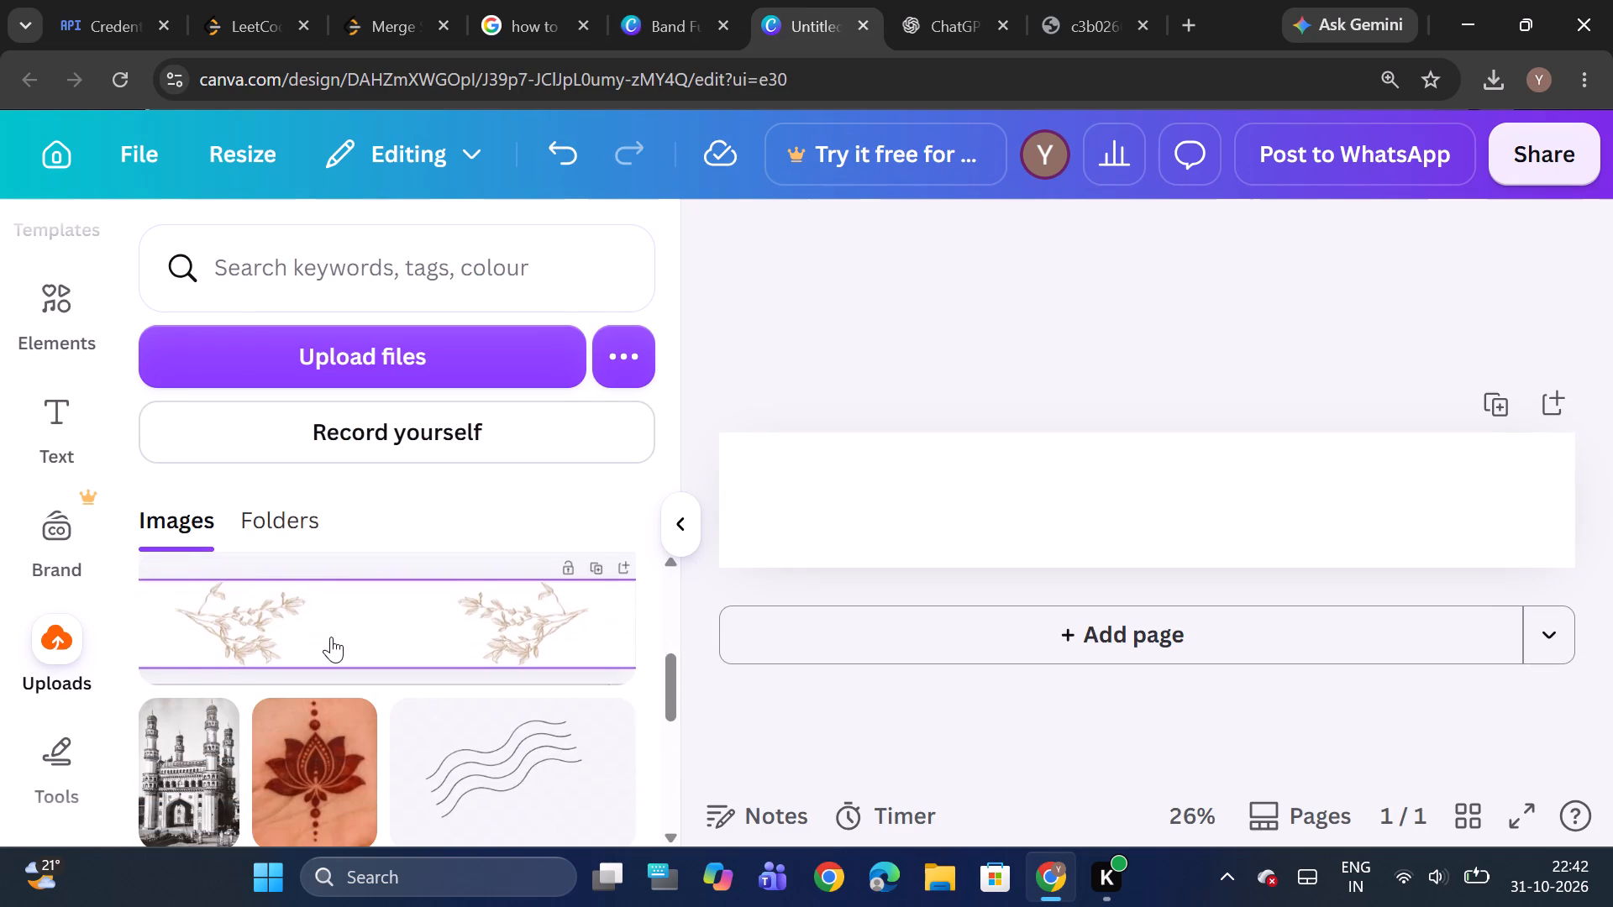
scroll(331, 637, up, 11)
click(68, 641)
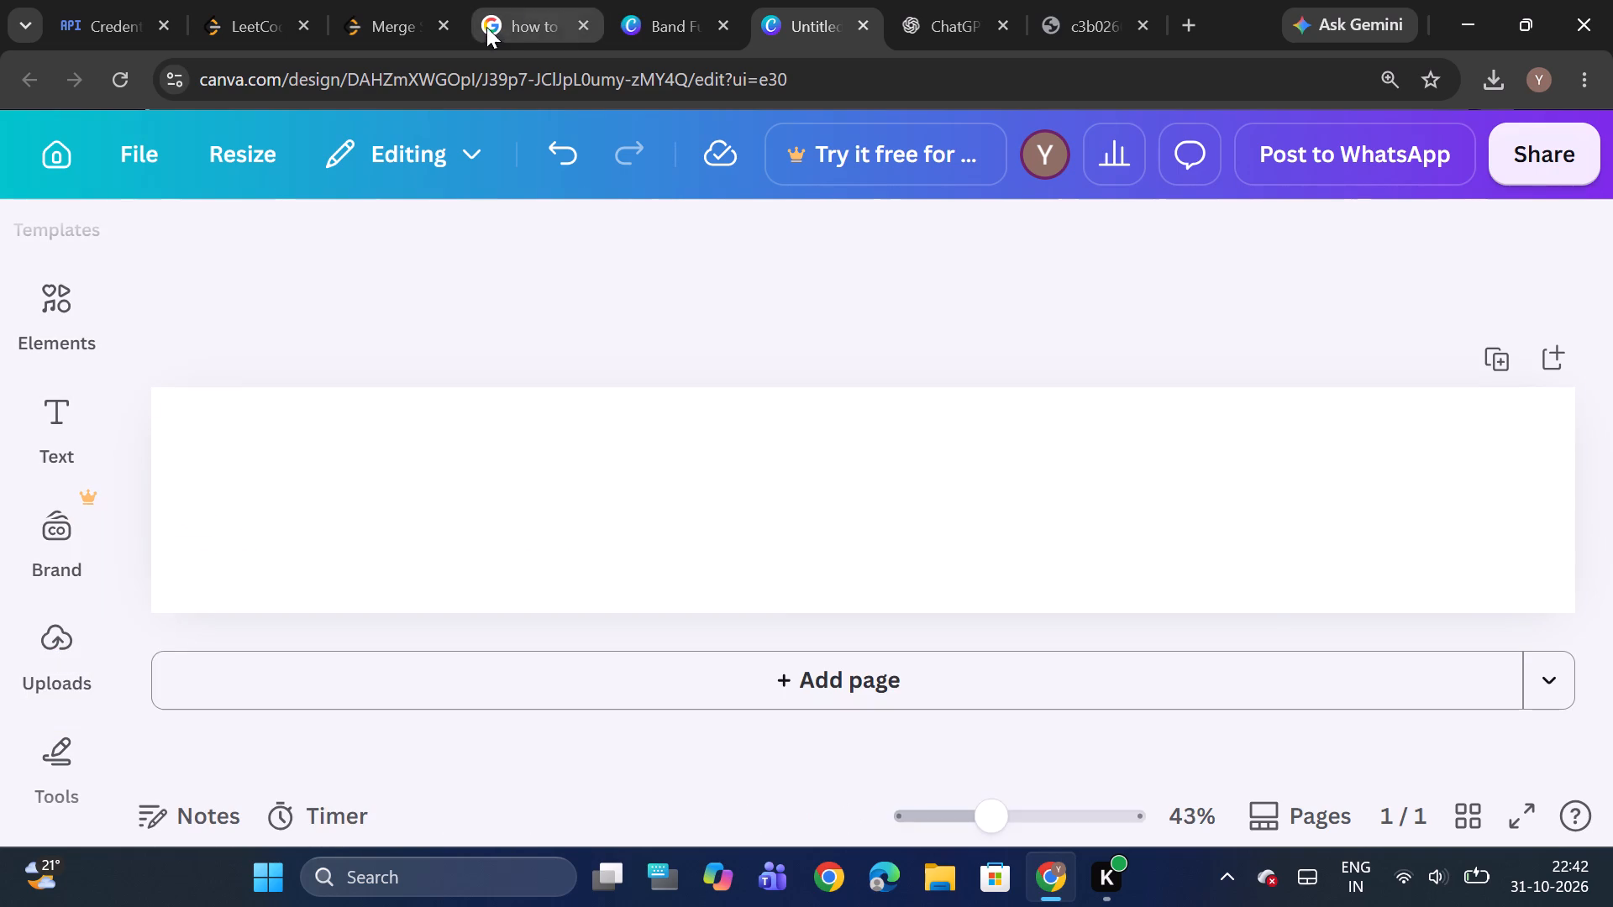
Copy only the MAISON 1947 text from page 1 of the vertical band design into the untitled horizontal band.
click(616, 0)
click(1073, 548)
ctrl+scroll(1073, 548, up, 4)
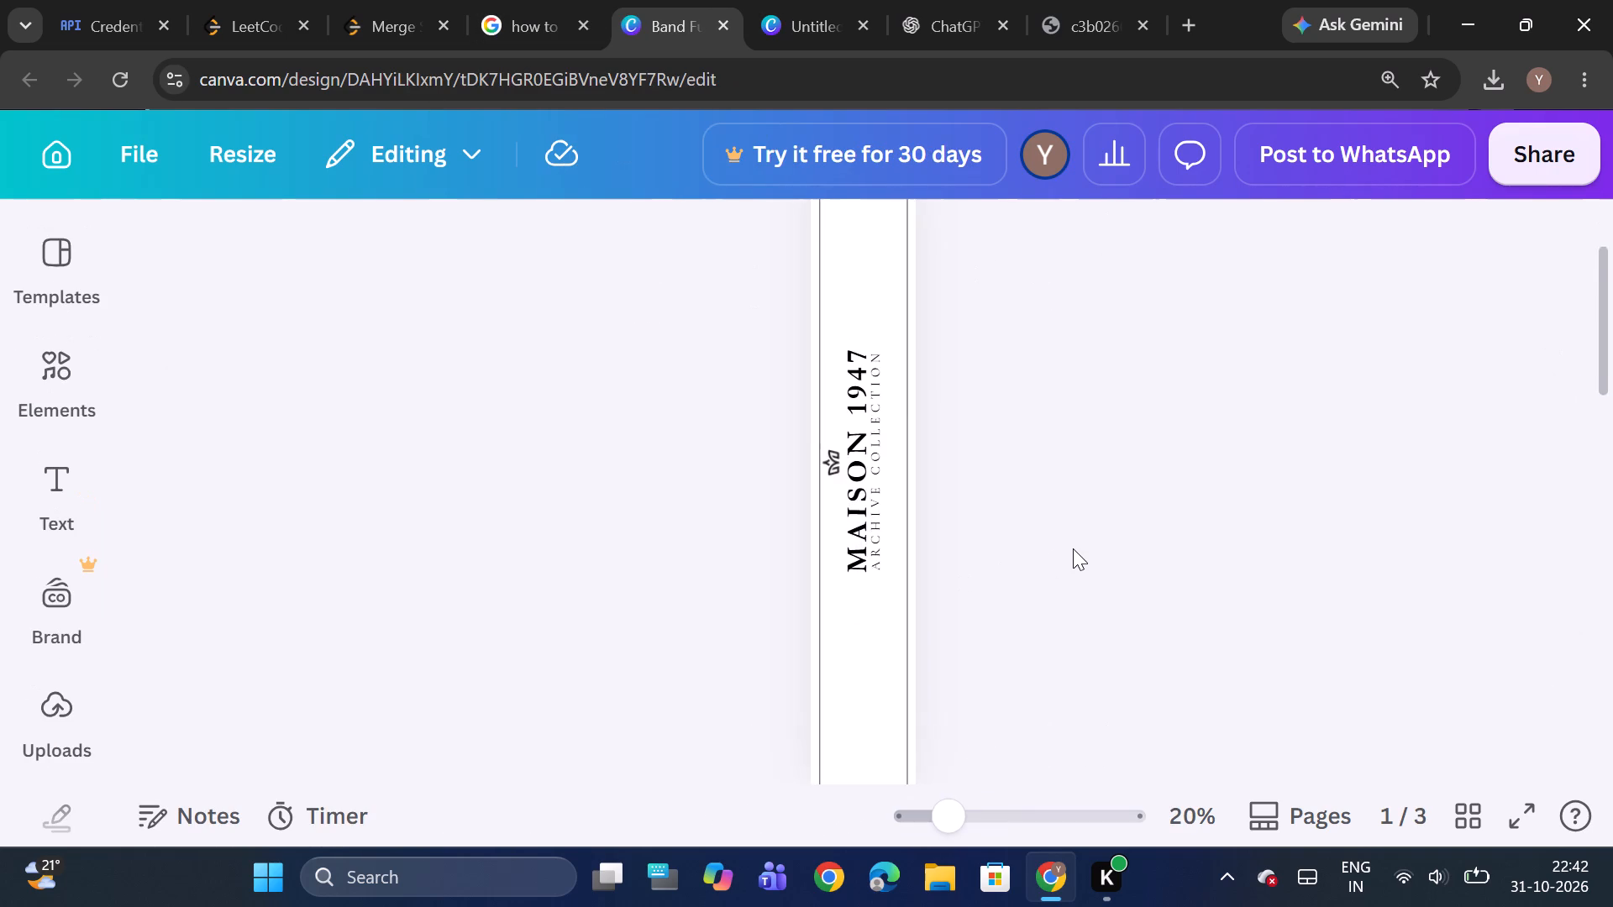
click(834, 413)
click(852, 418)
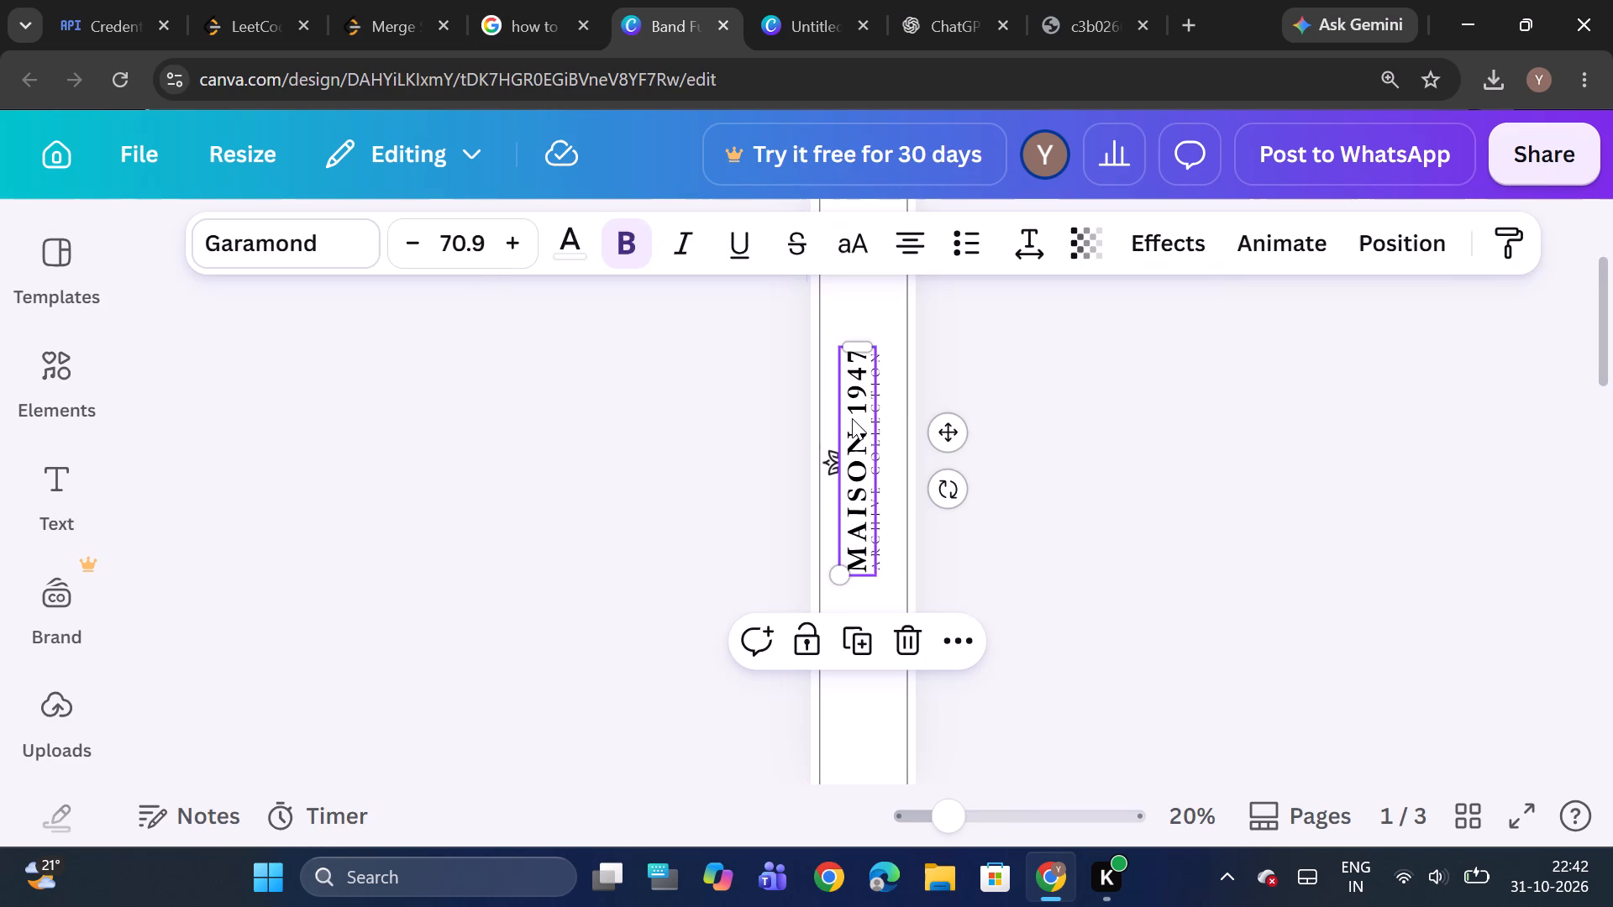
key(ctrl+c)
click(862, 0)
click(906, 532)
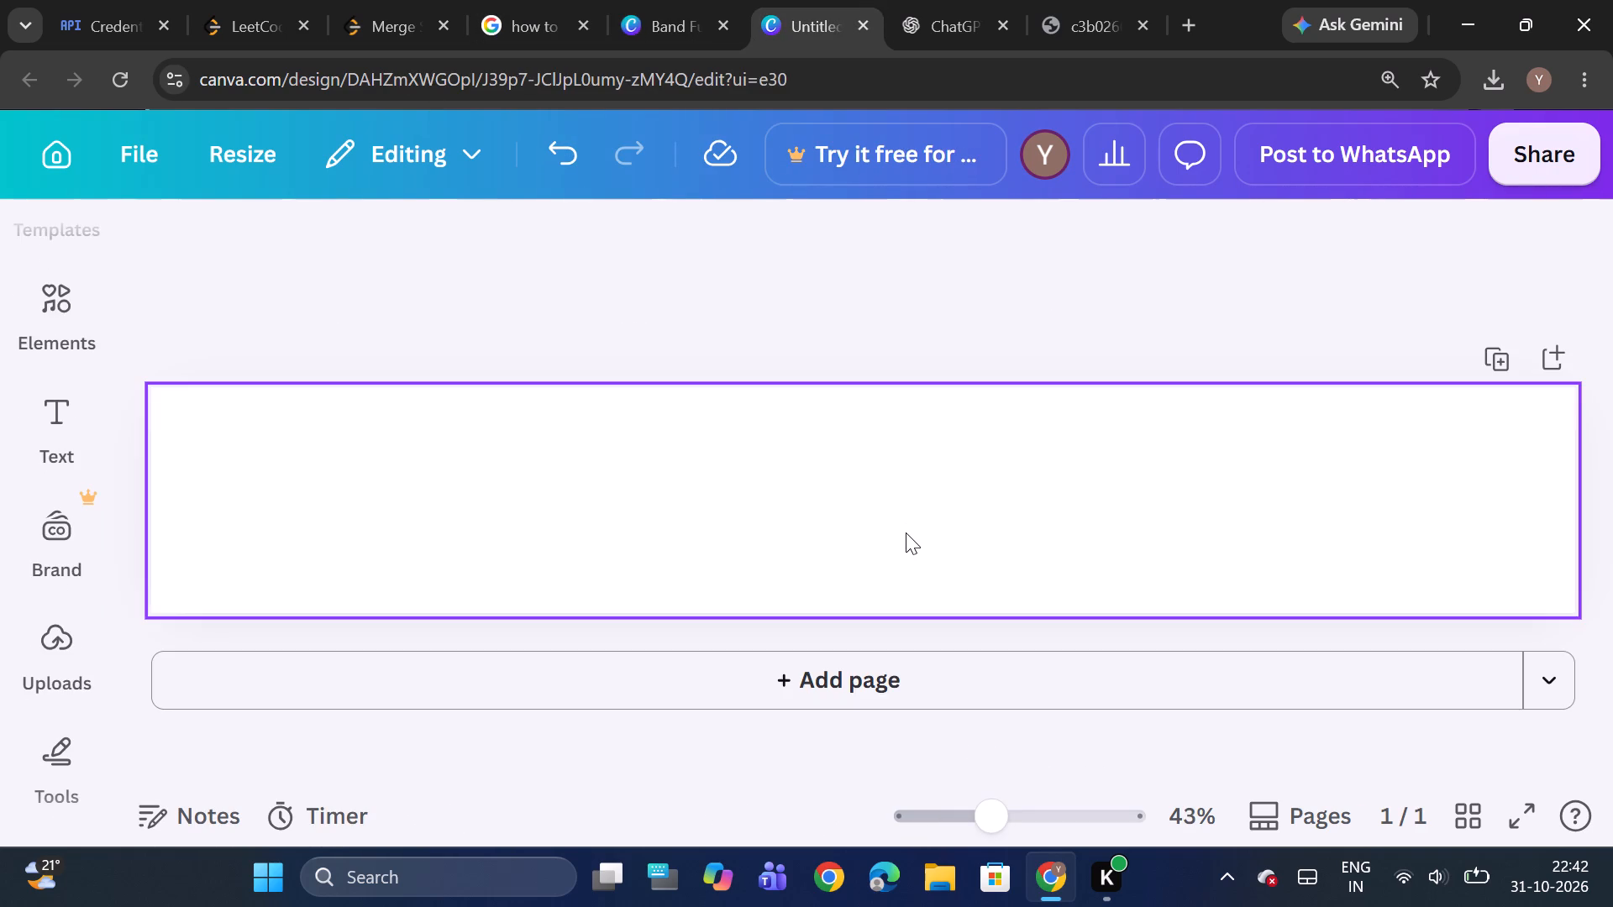
key(ctrl+v)
Move the vertical MAISON 1947 text toward the middle of the band and rotate it to read horizontally.
ctrl+scroll(906, 532, down, 4)
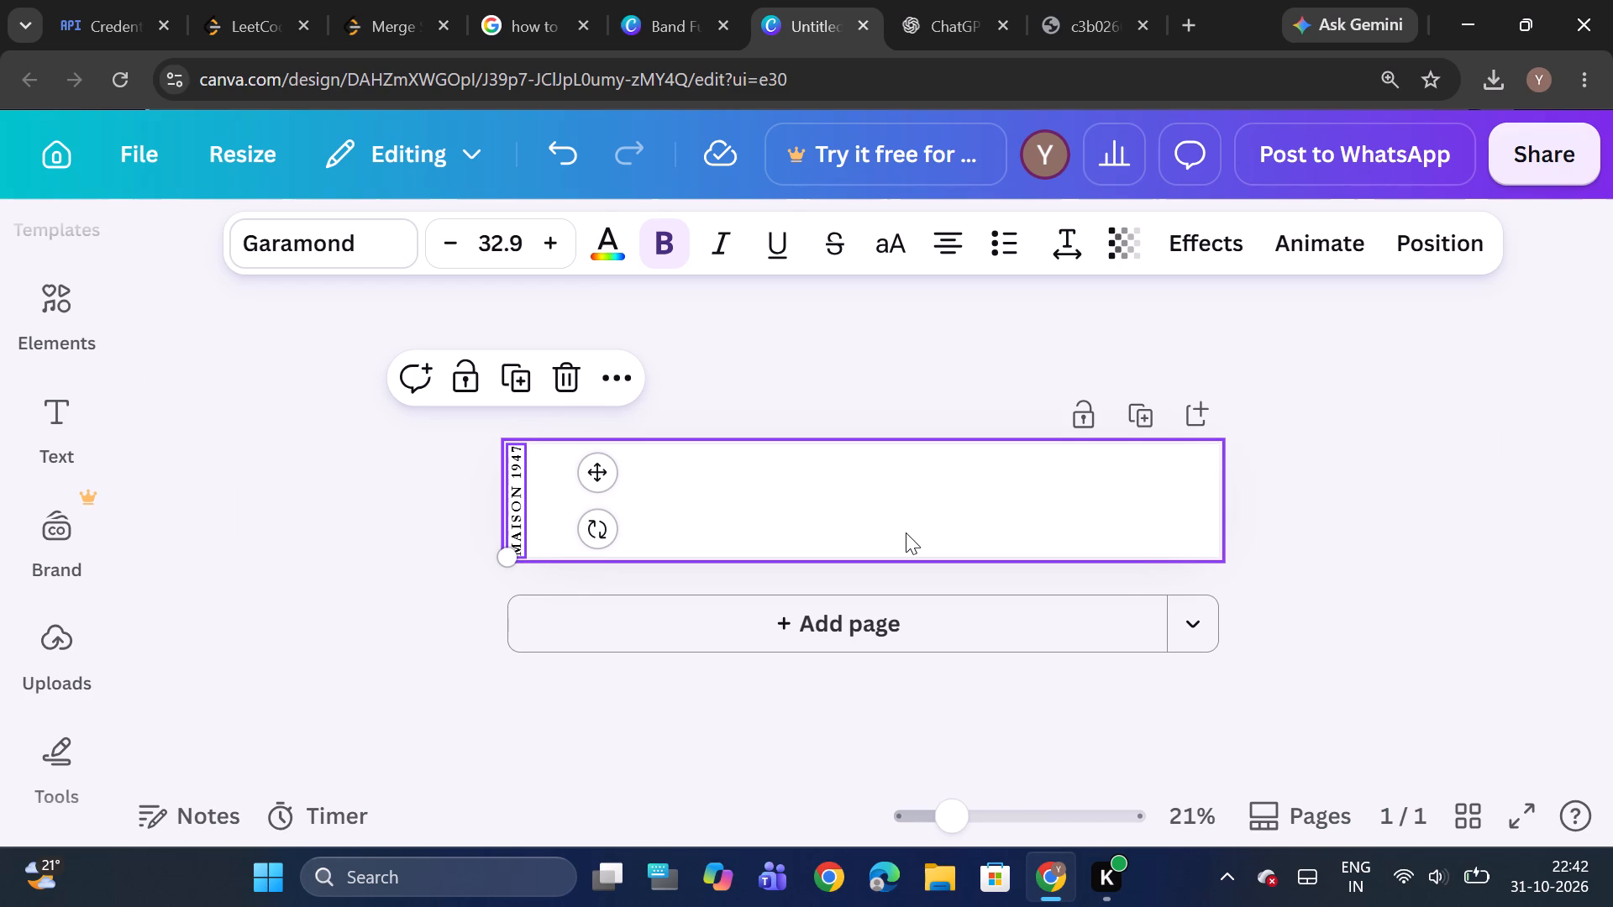
click(593, 522)
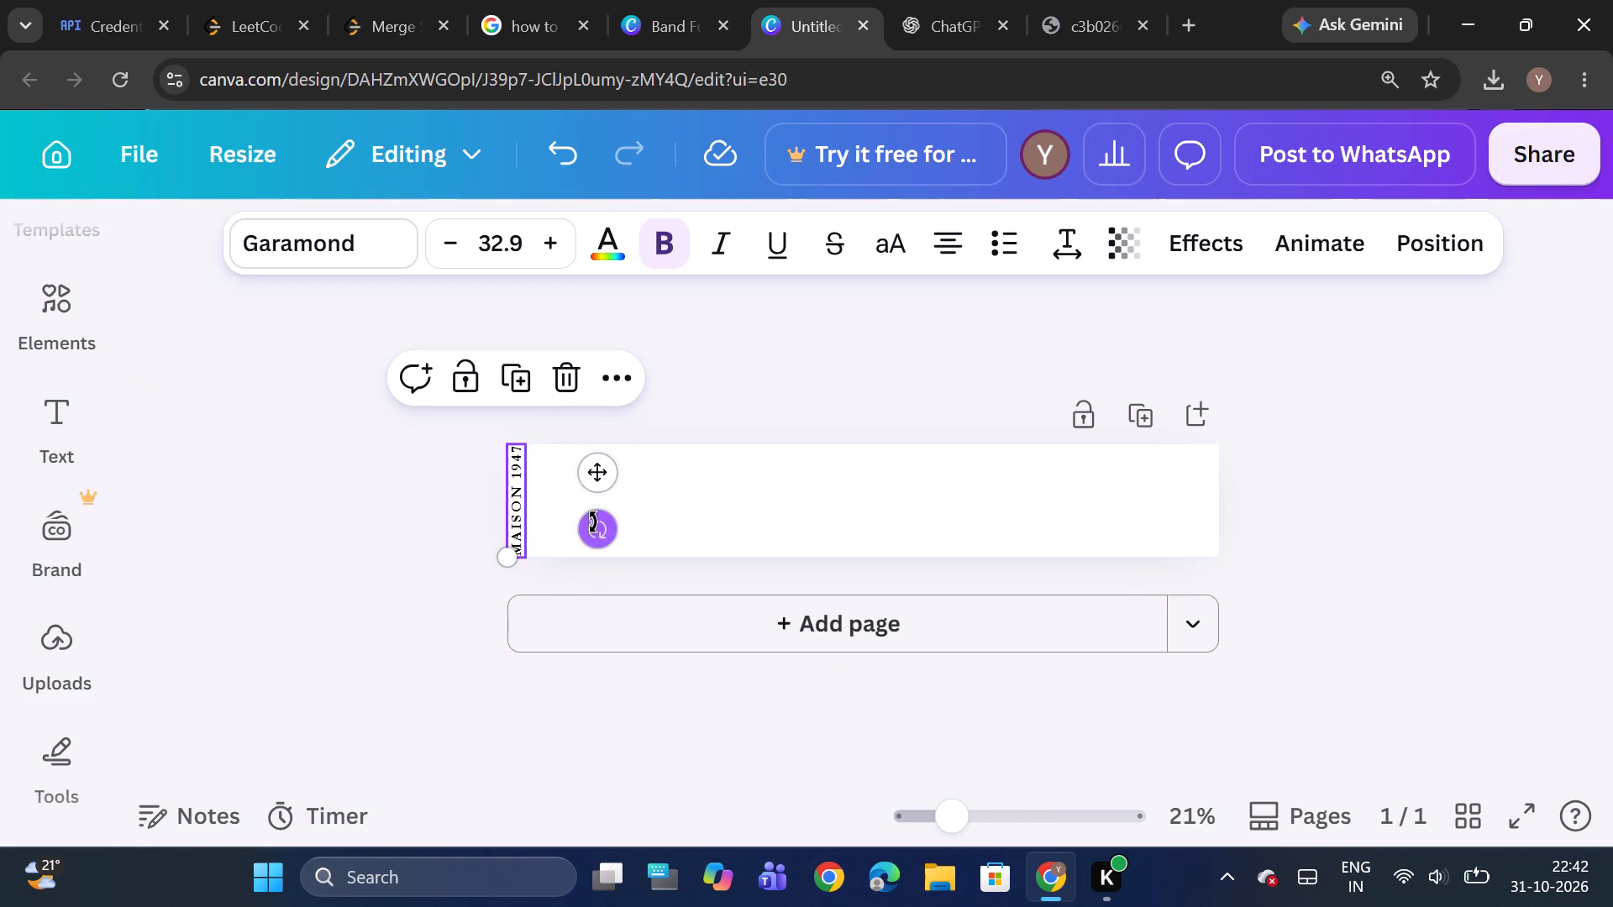
drag(600, 468, 860, 462)
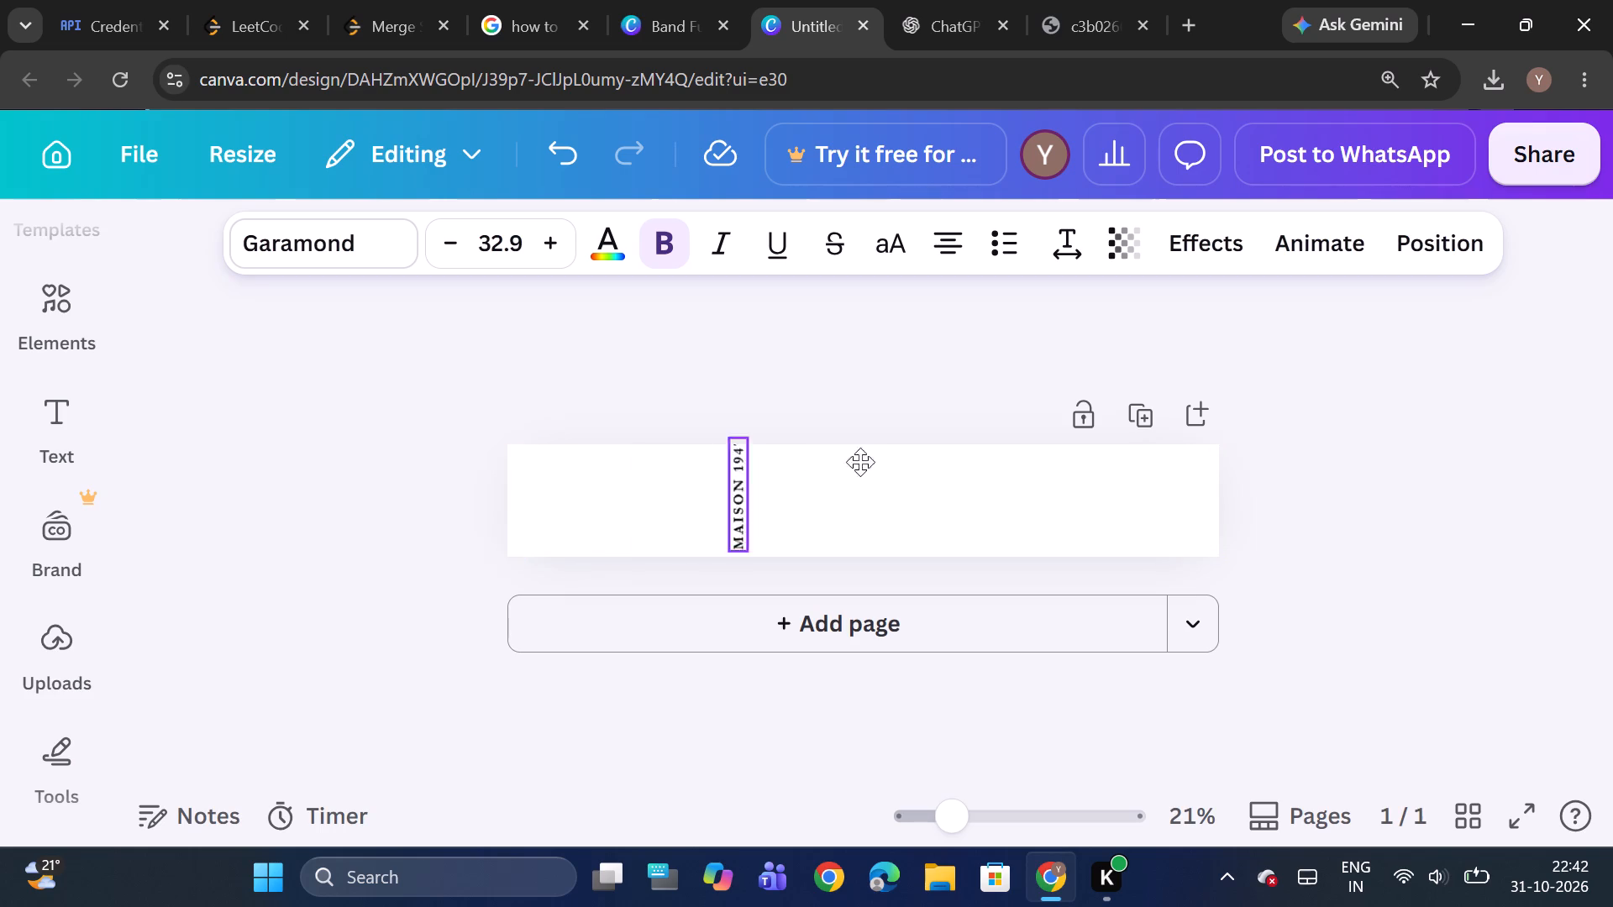
drag(860, 462, 877, 464)
drag(869, 518, 773, 506)
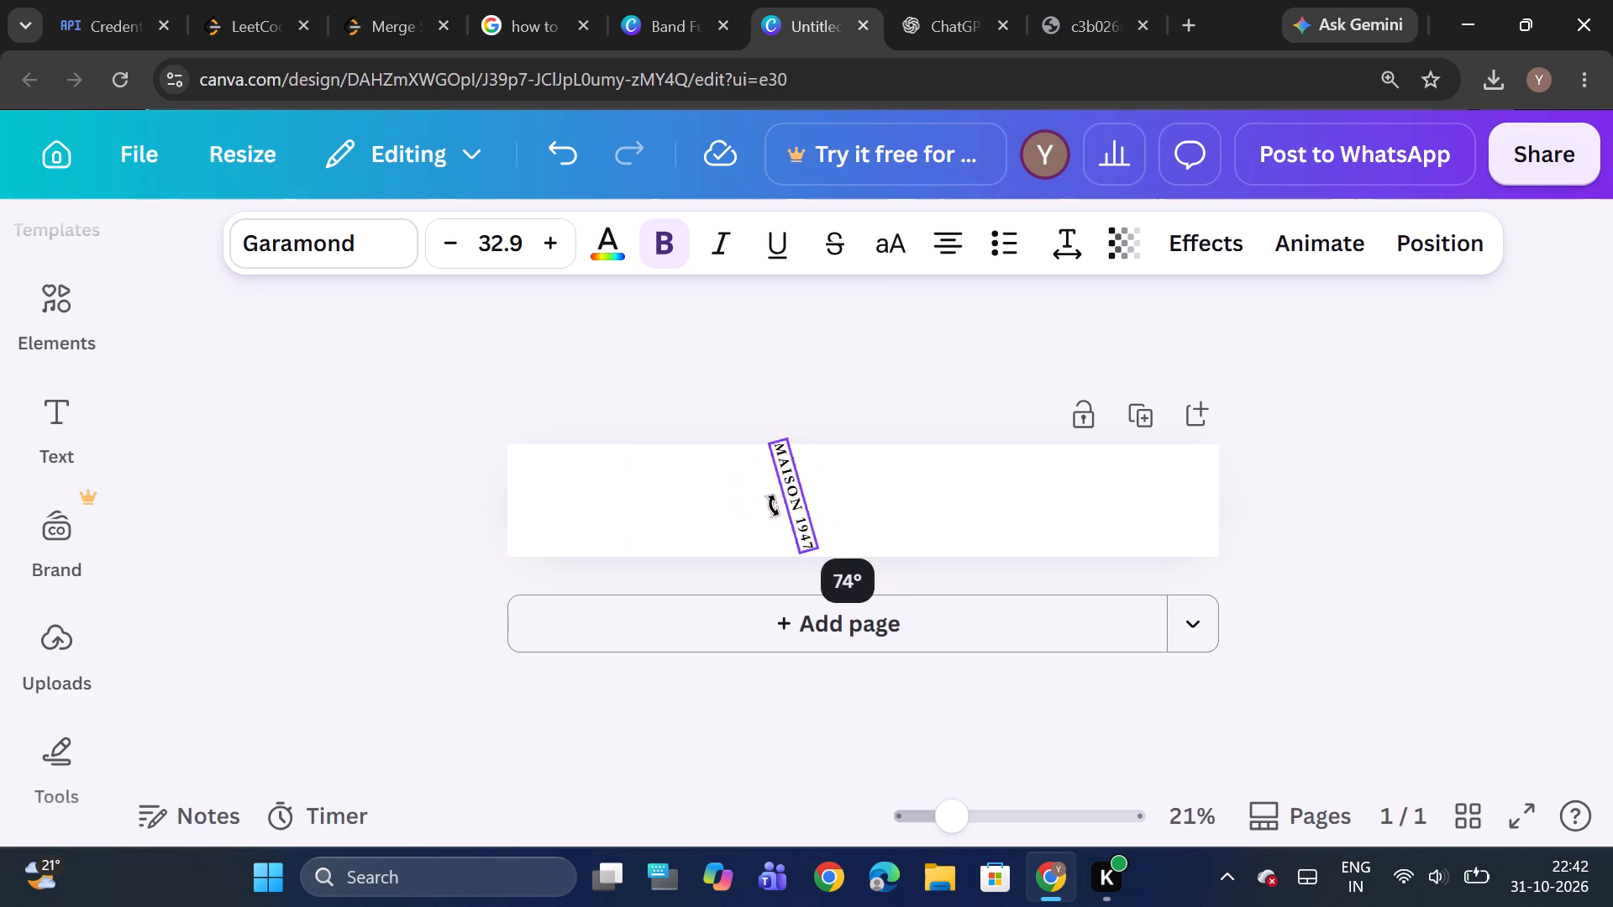
drag(773, 506, 780, 543)
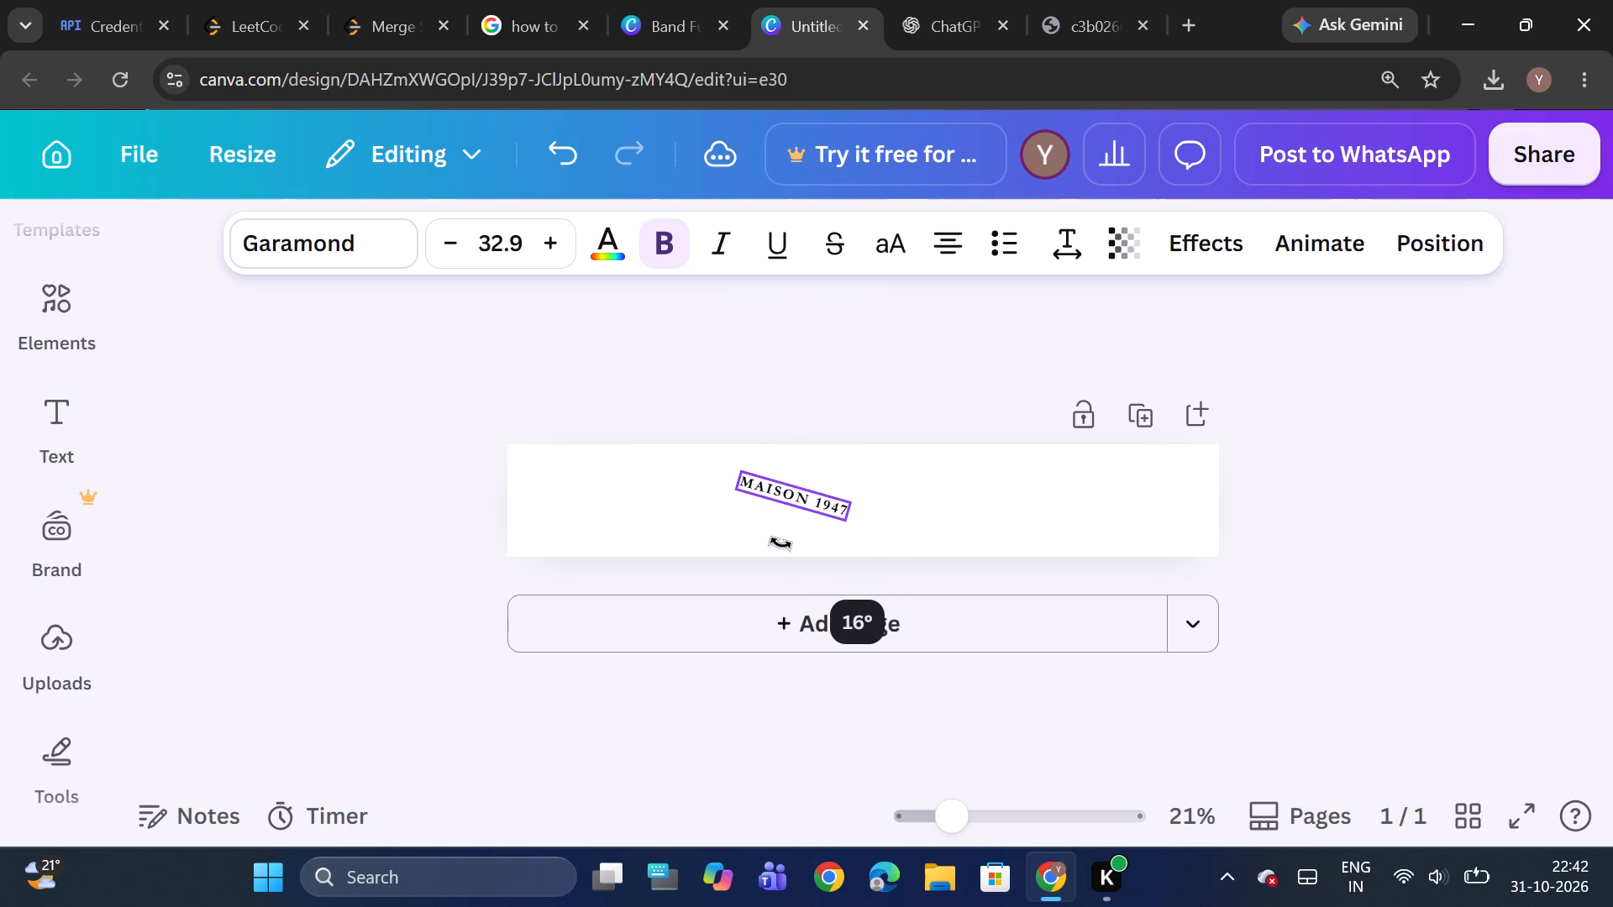
drag(780, 543, 783, 548)
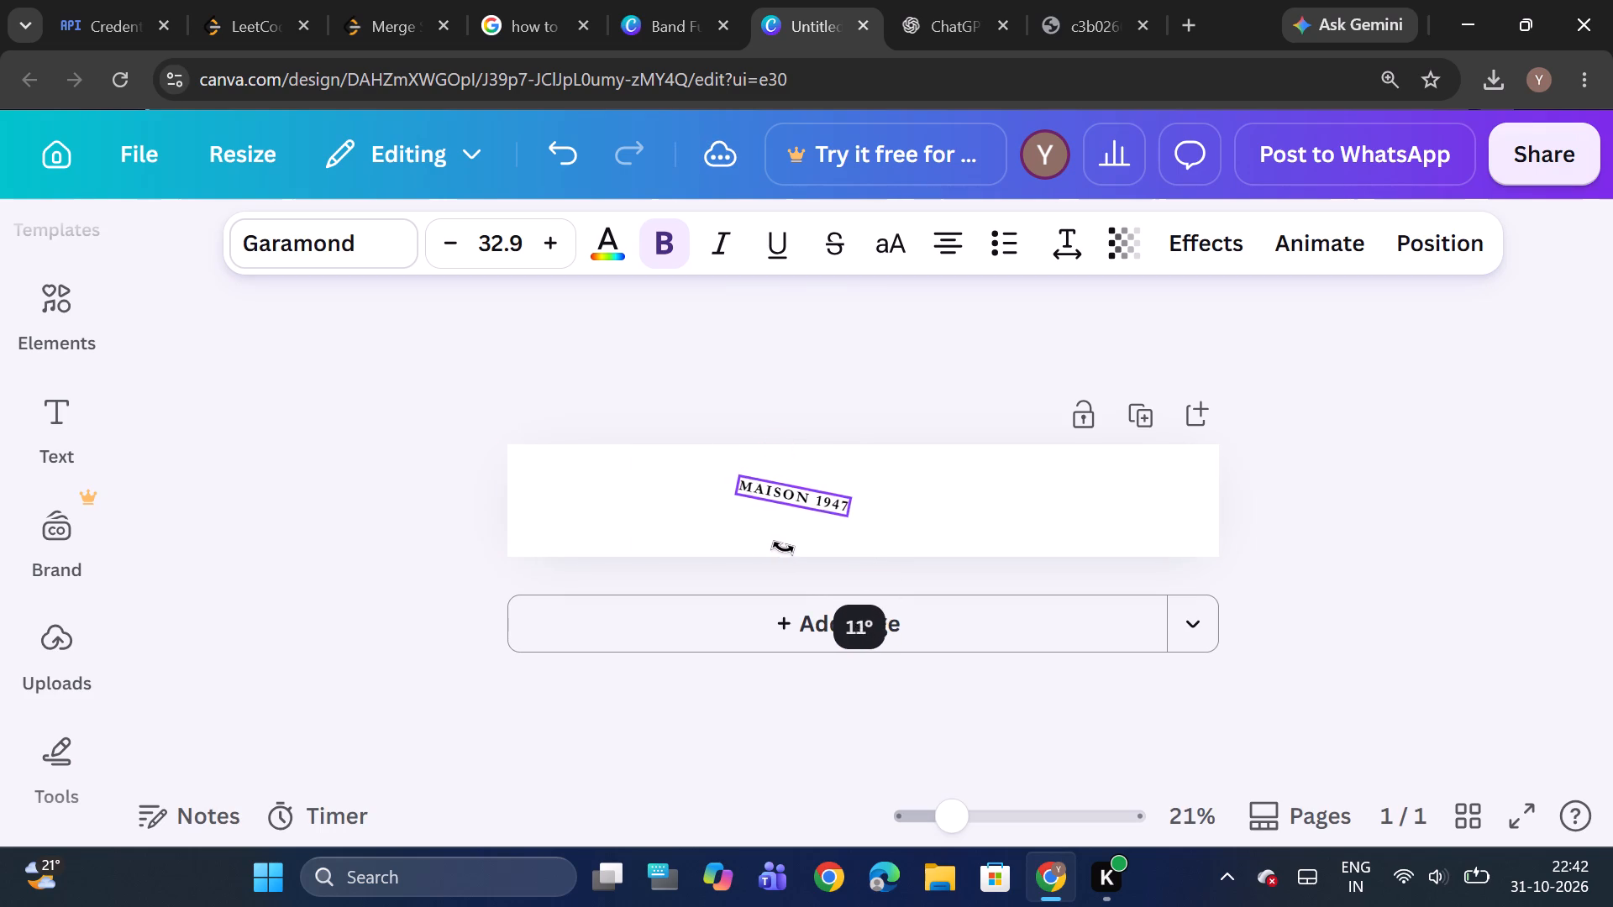
drag(783, 548, 795, 547)
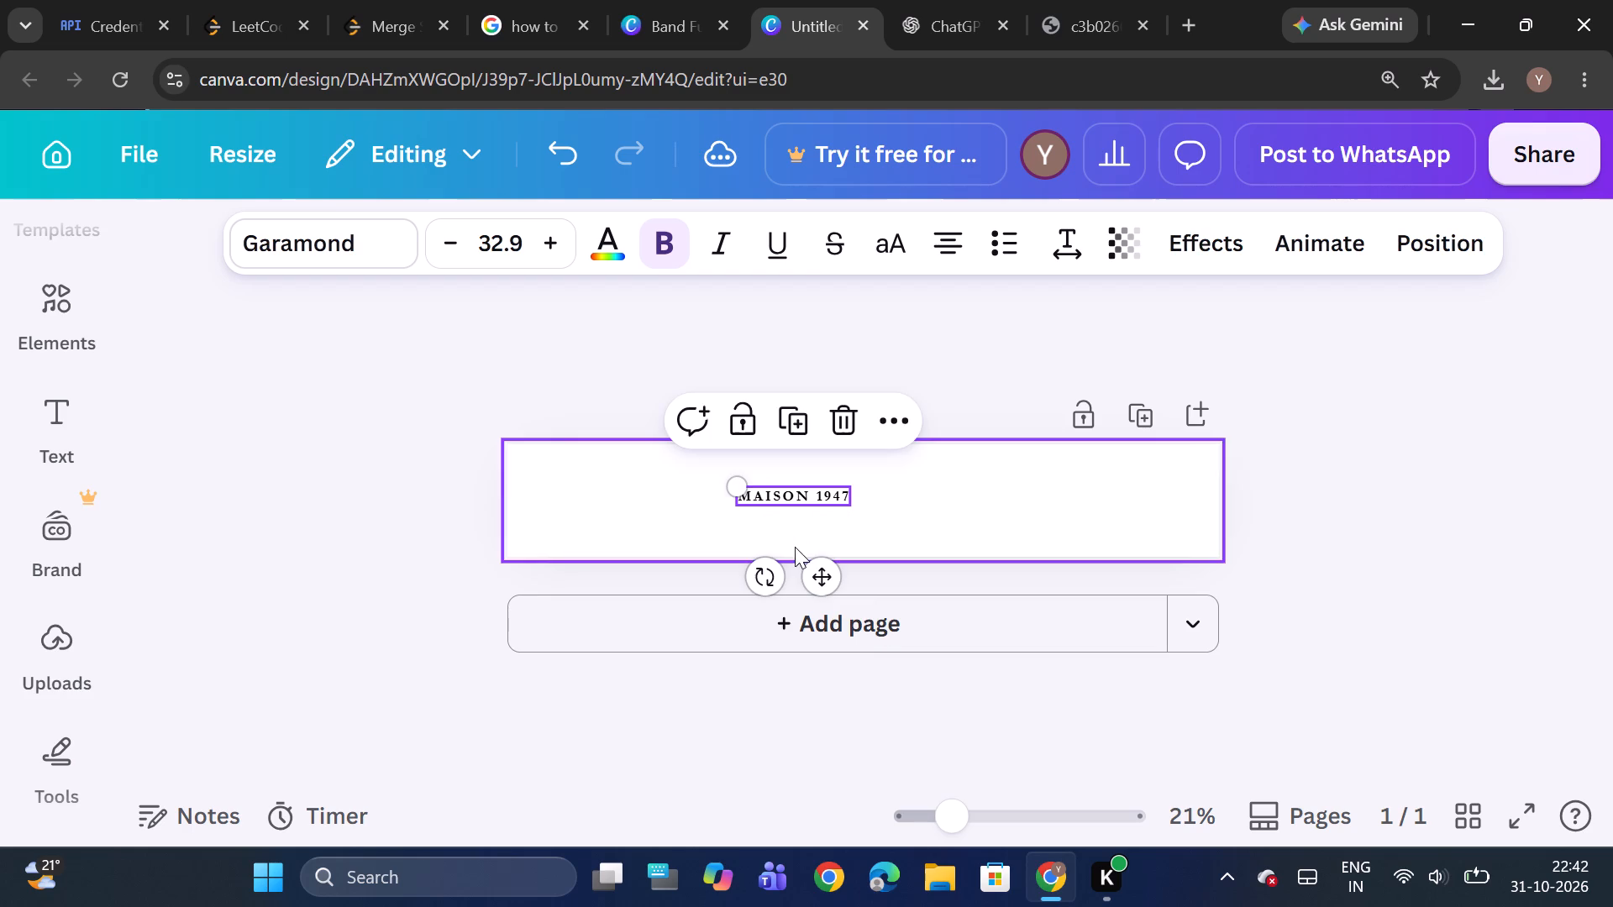
Enlarge the MAISON 1947 text to about font size 76.9 and centre it on the band.
drag(737, 481, 631, 480)
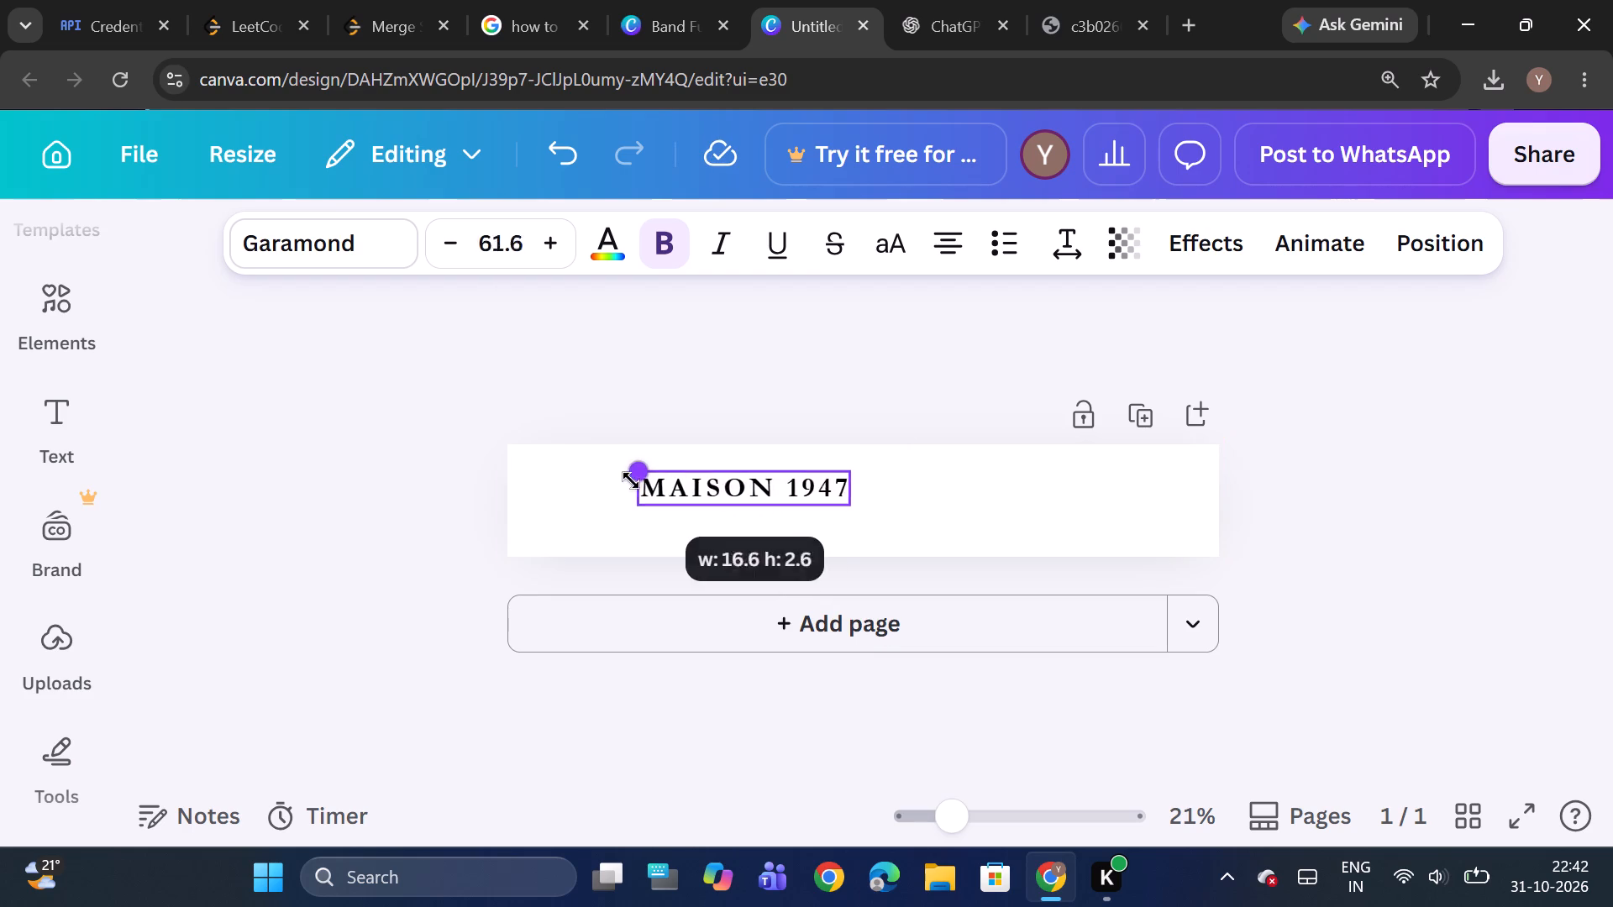
drag(631, 480, 582, 480)
drag(696, 480, 827, 490)
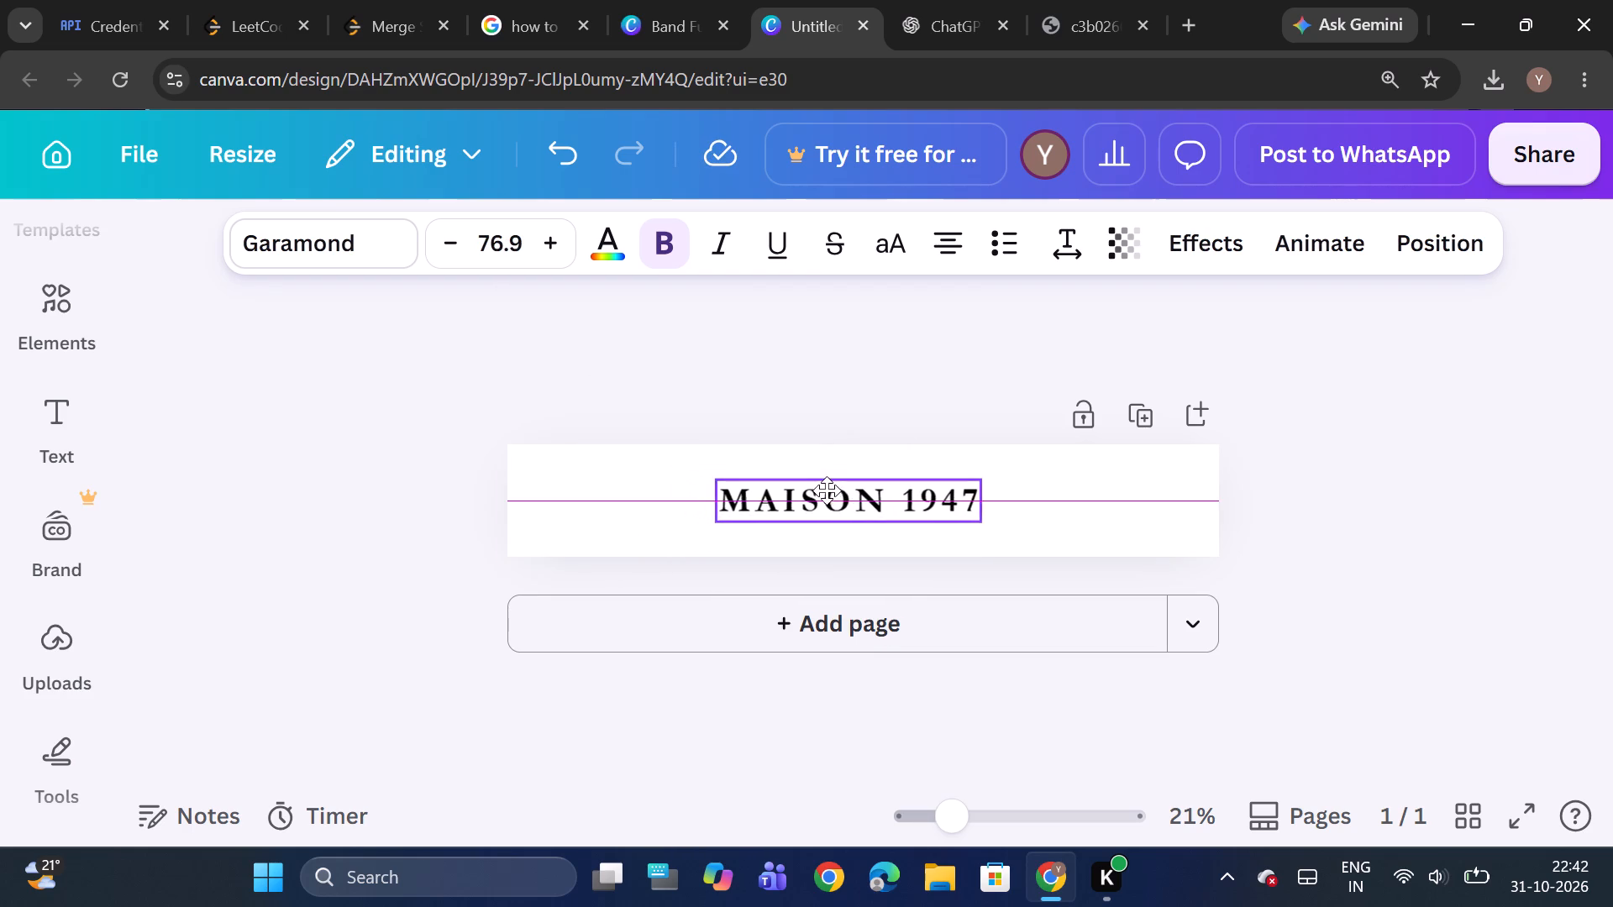
drag(827, 490, 832, 490)
Remove the bold style from the MAISON 1947 text and shift it slightly upward on the band.
key(ctrl+b)
click(1059, 502)
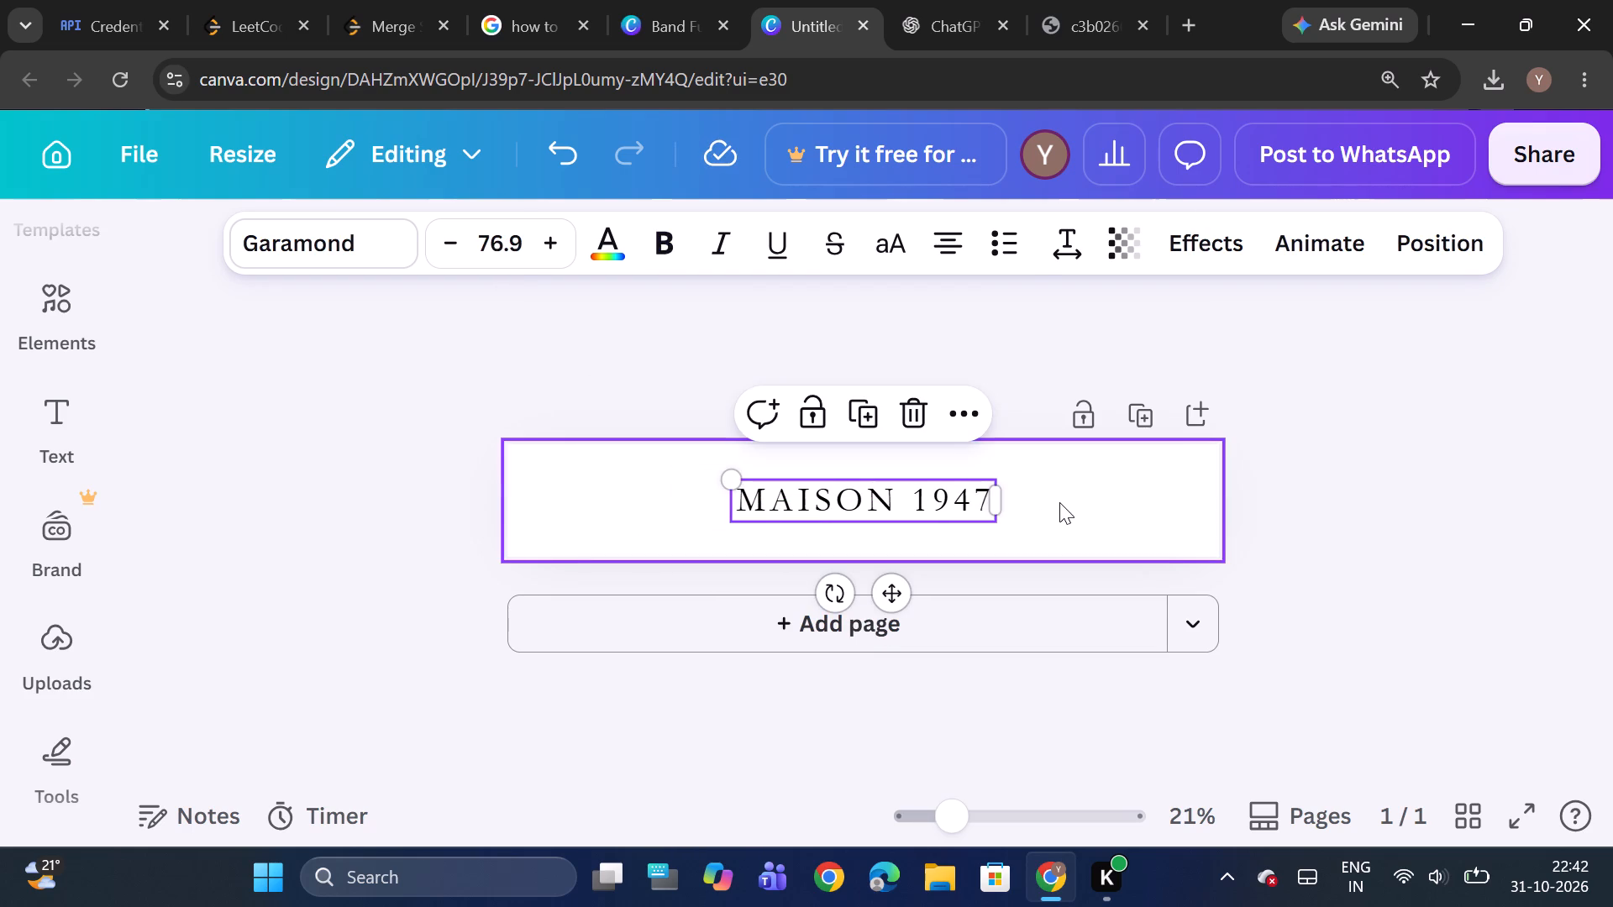
drag(933, 503, 939, 501)
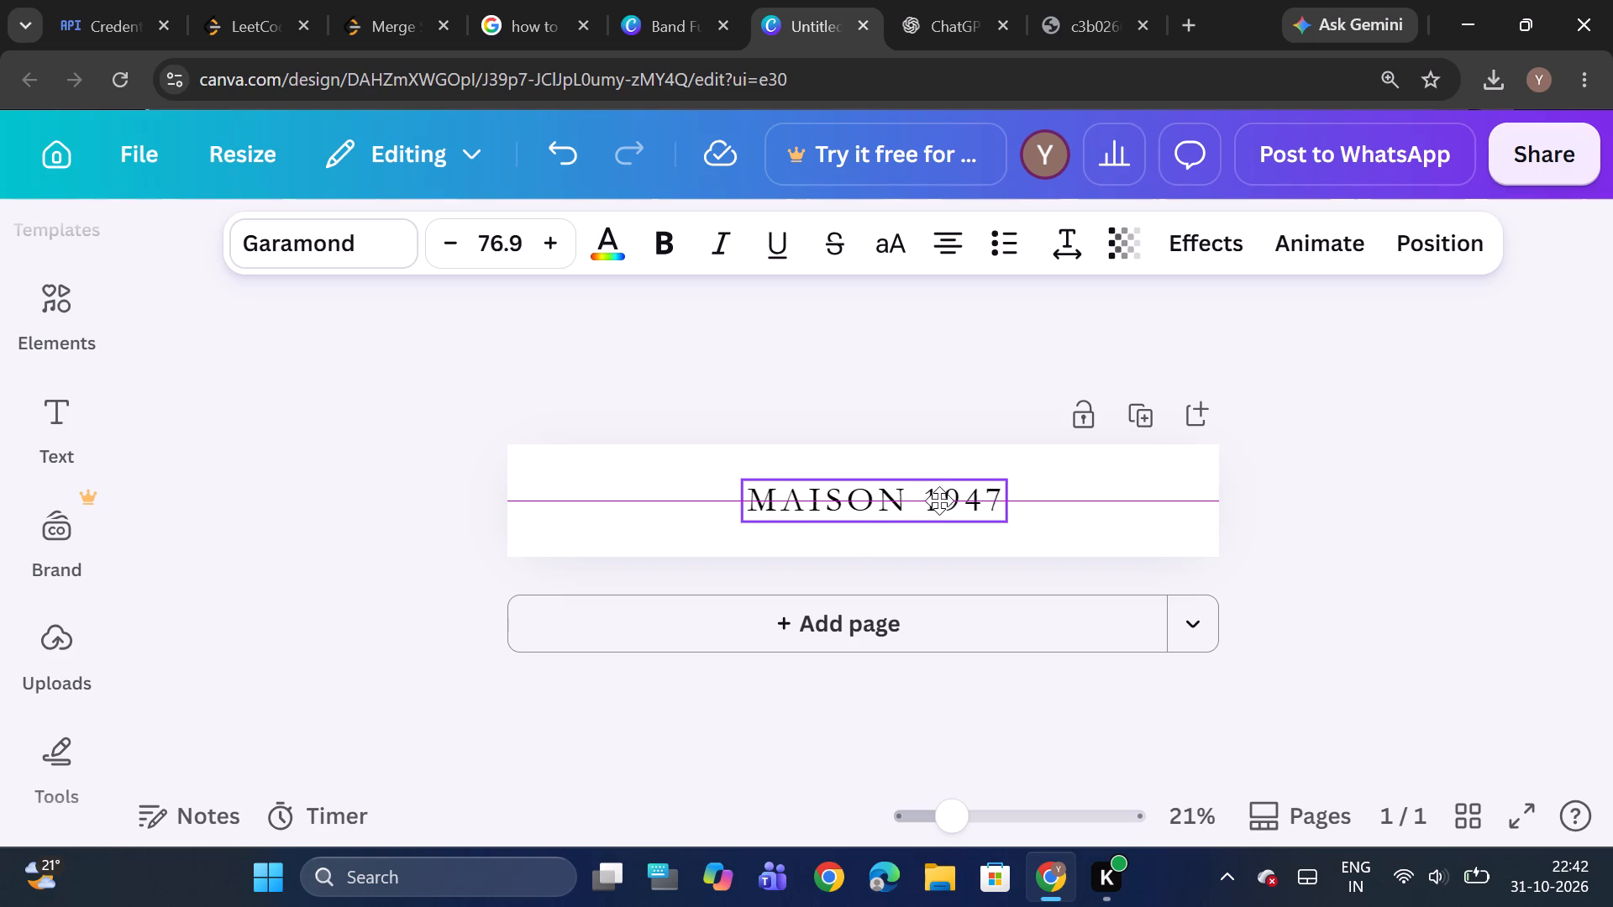
drag(939, 501, 939, 489)
click(1069, 495)
Look over the vertical band design and the vintage floral reference image for the band's border lines.
click(717, 0)
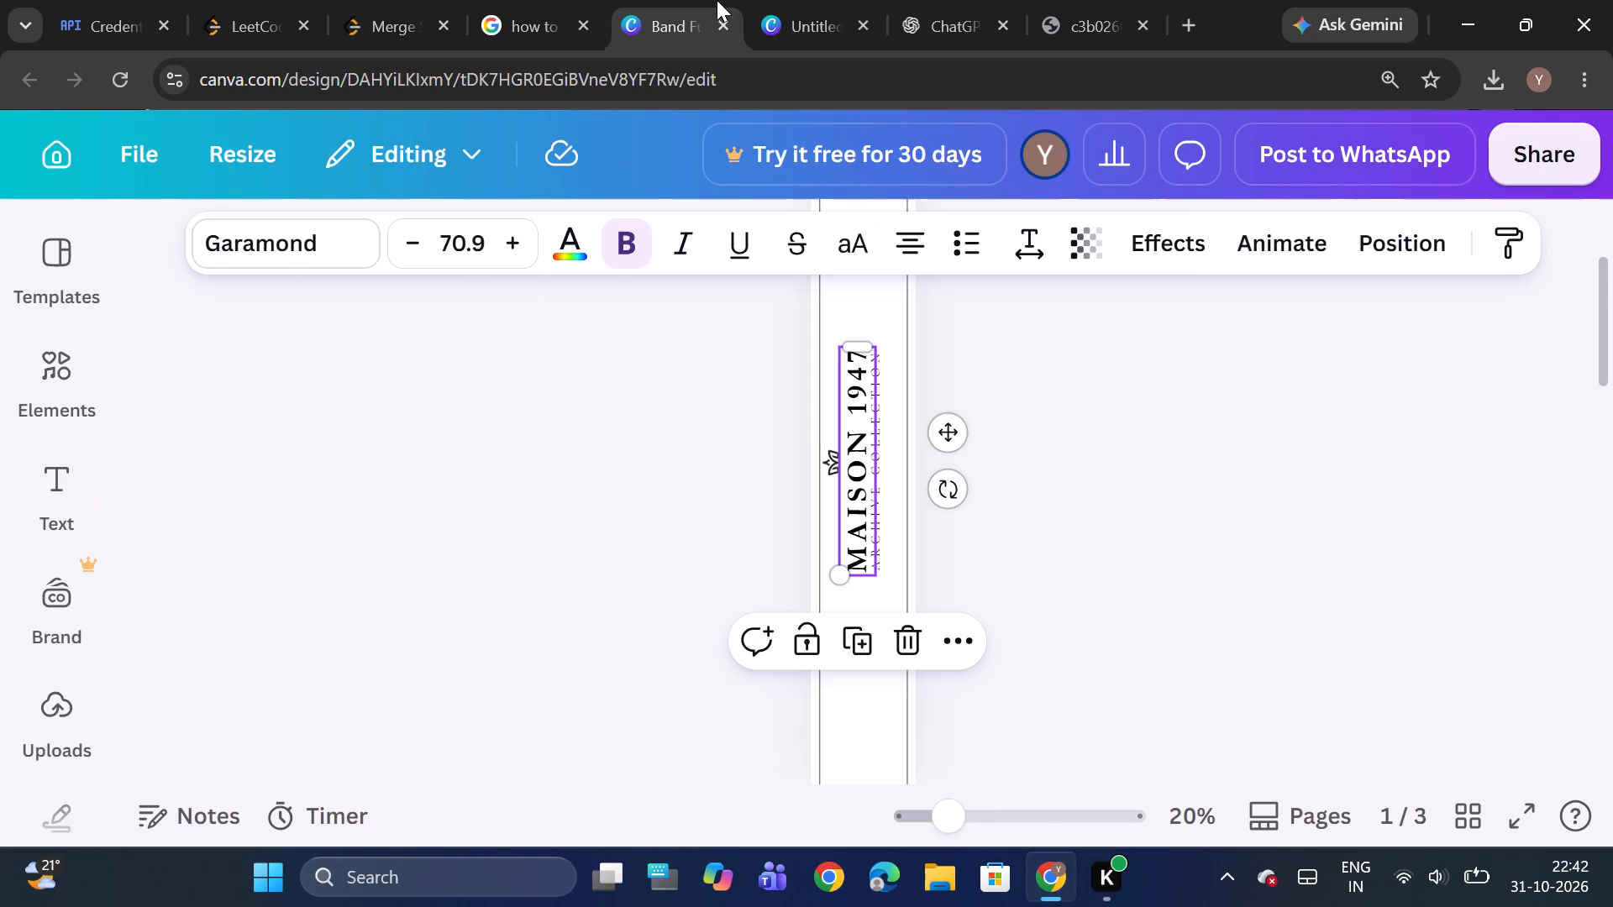
click(1051, 433)
click(927, 0)
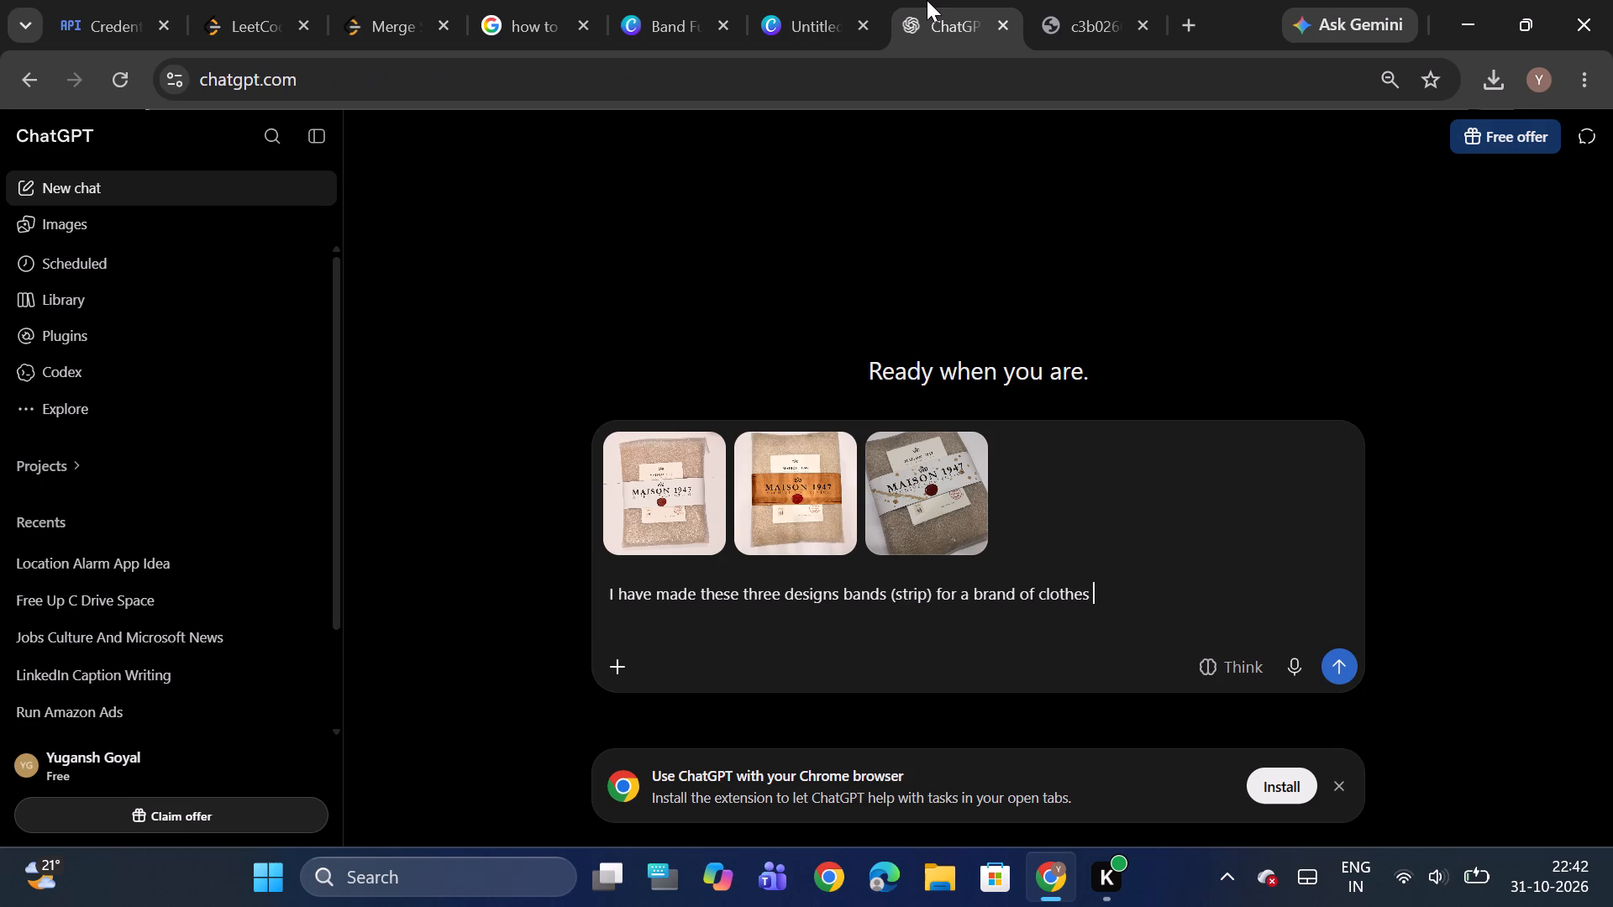
drag(1161, 0, 1039, 0)
ctrl+scroll(961, 327, up, 2)
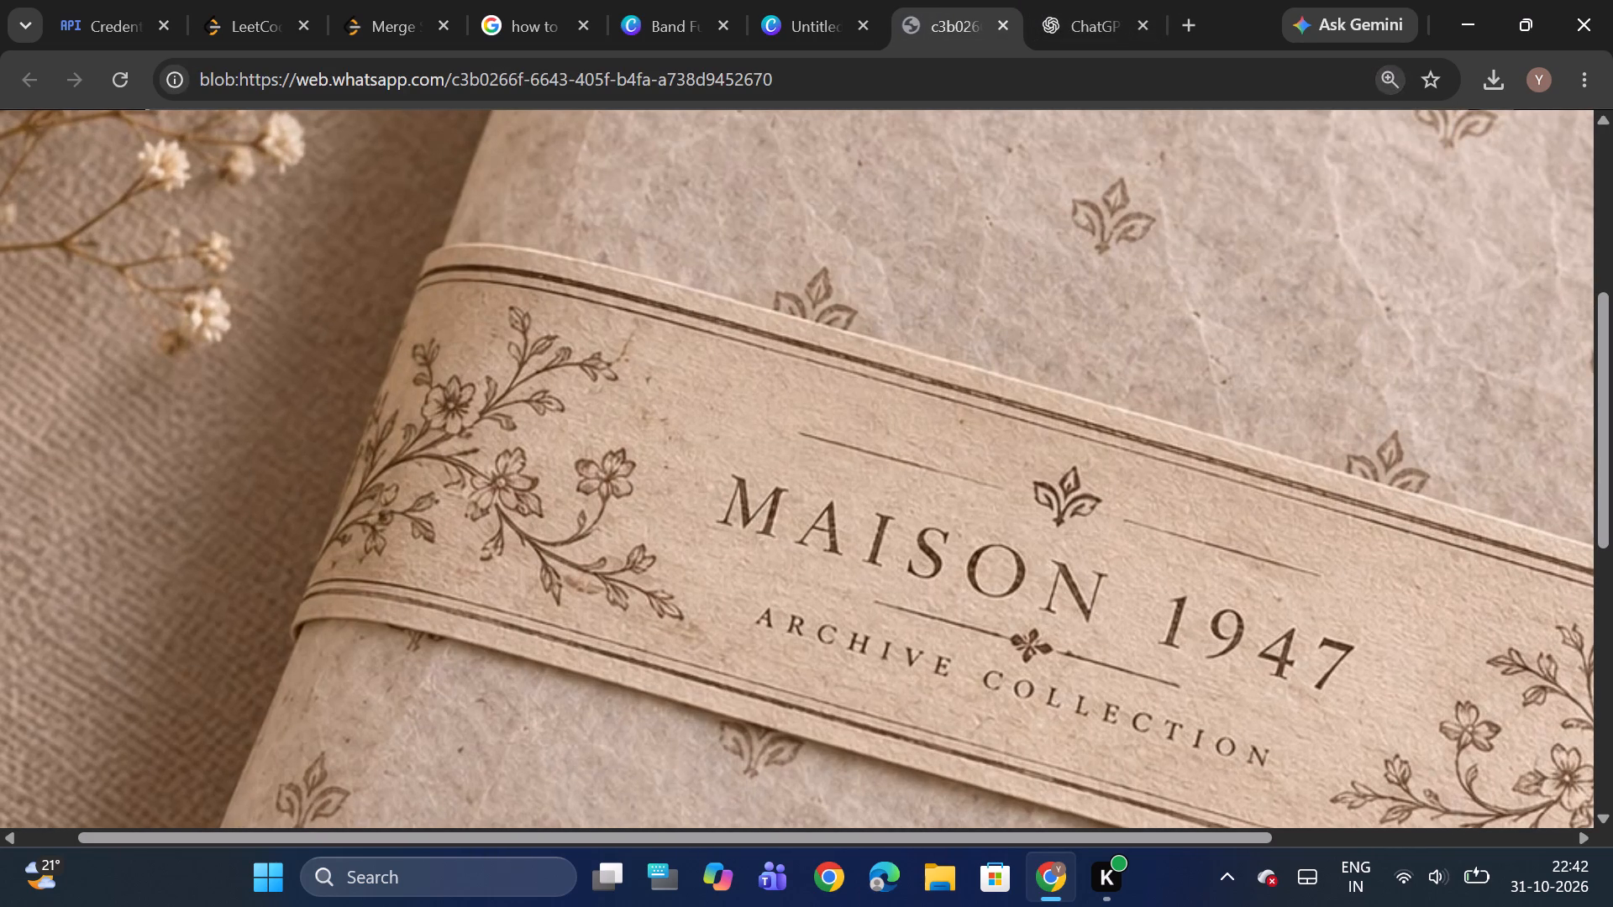
Add a straight horizontal line to the untitled band and move it to the band's upper-left area, above the MAISON 1947 text.
click(761, 0)
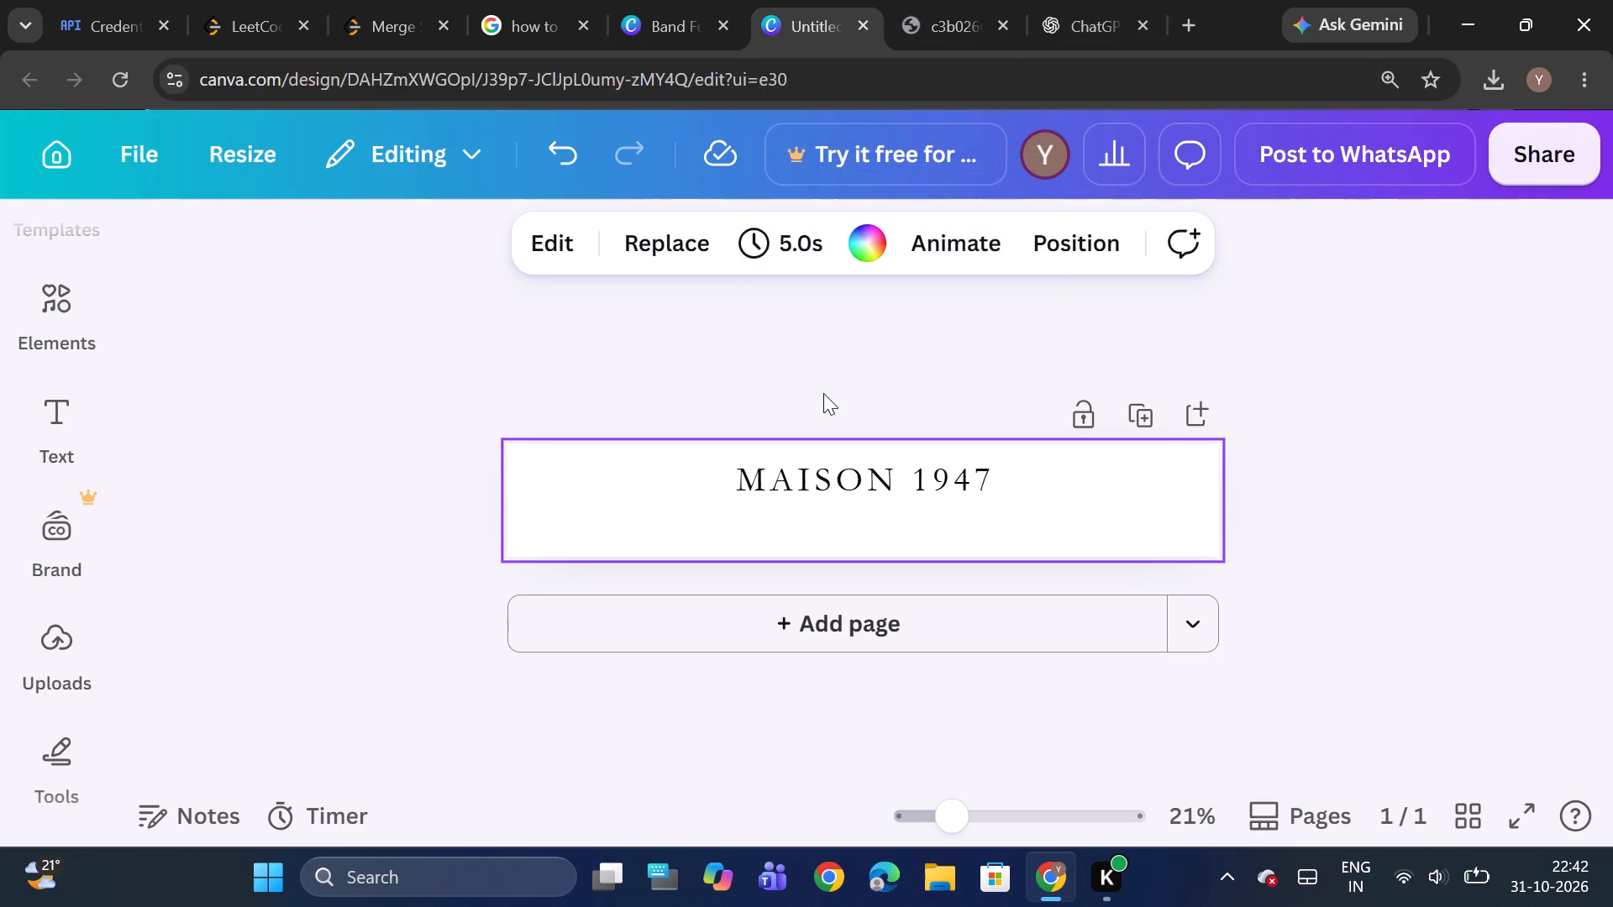
key(l)
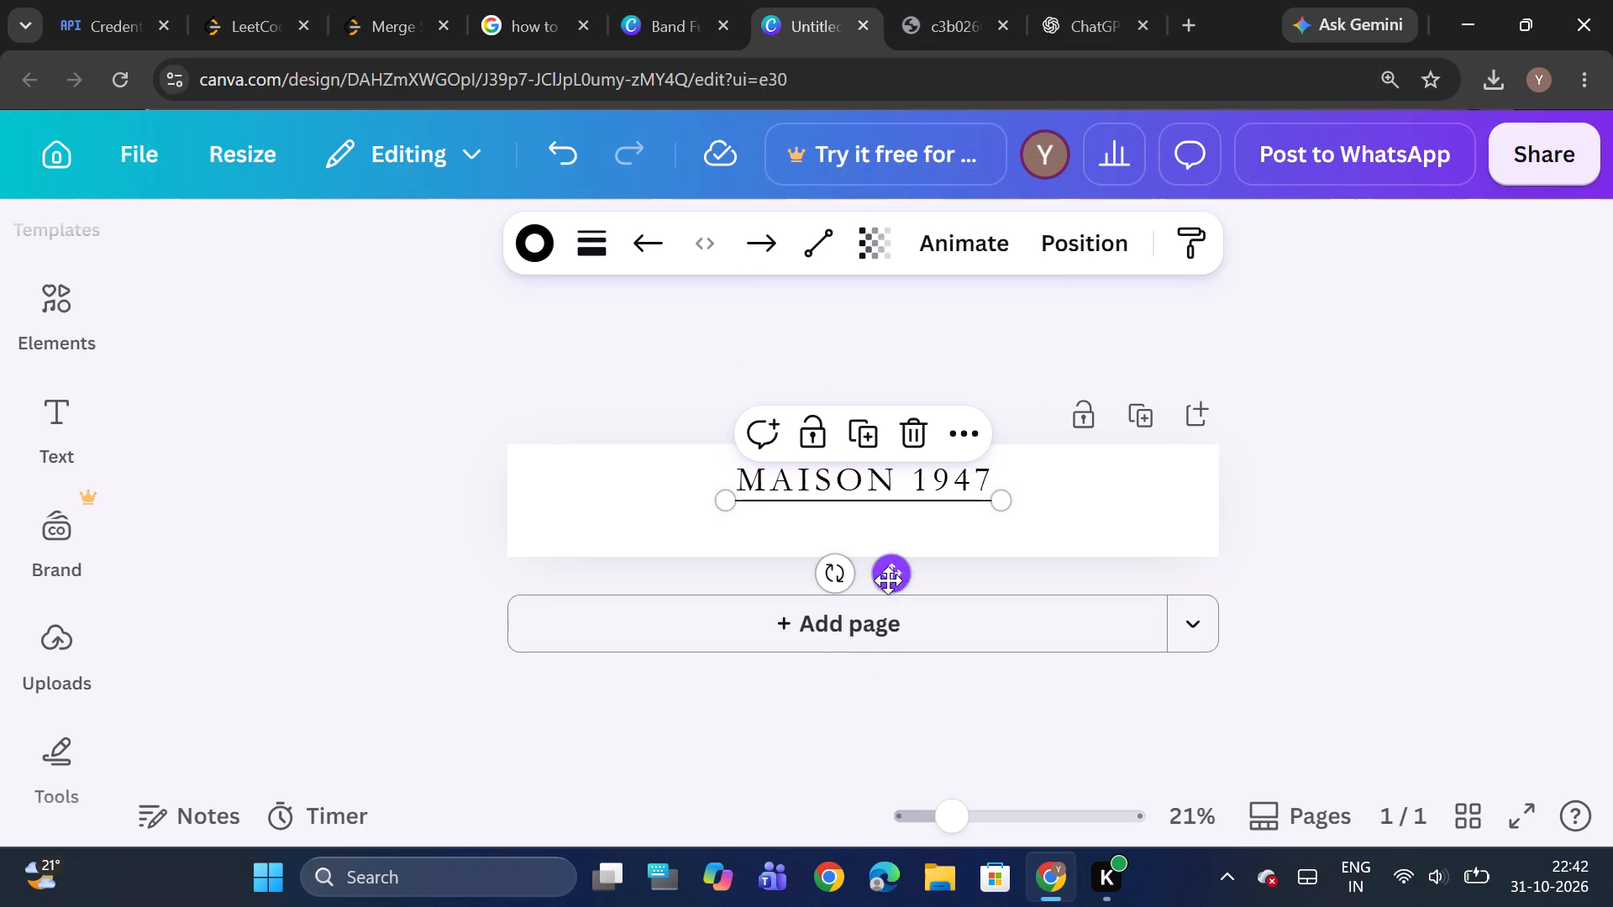
drag(890, 575, 662, 524)
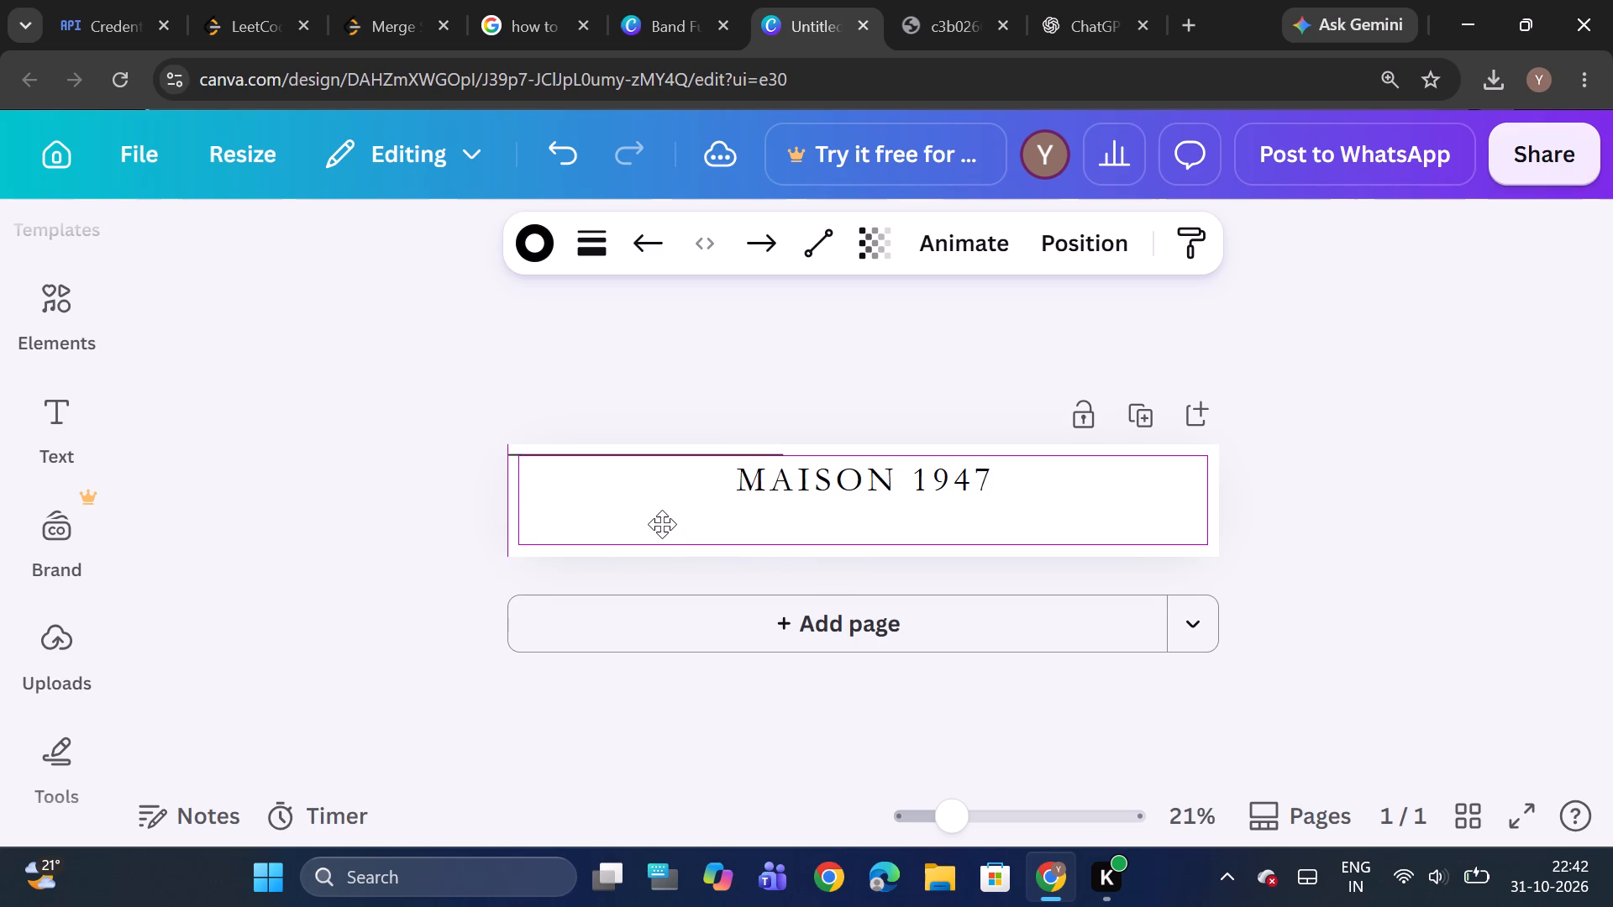
drag(662, 524, 661, 524)
key(Up)
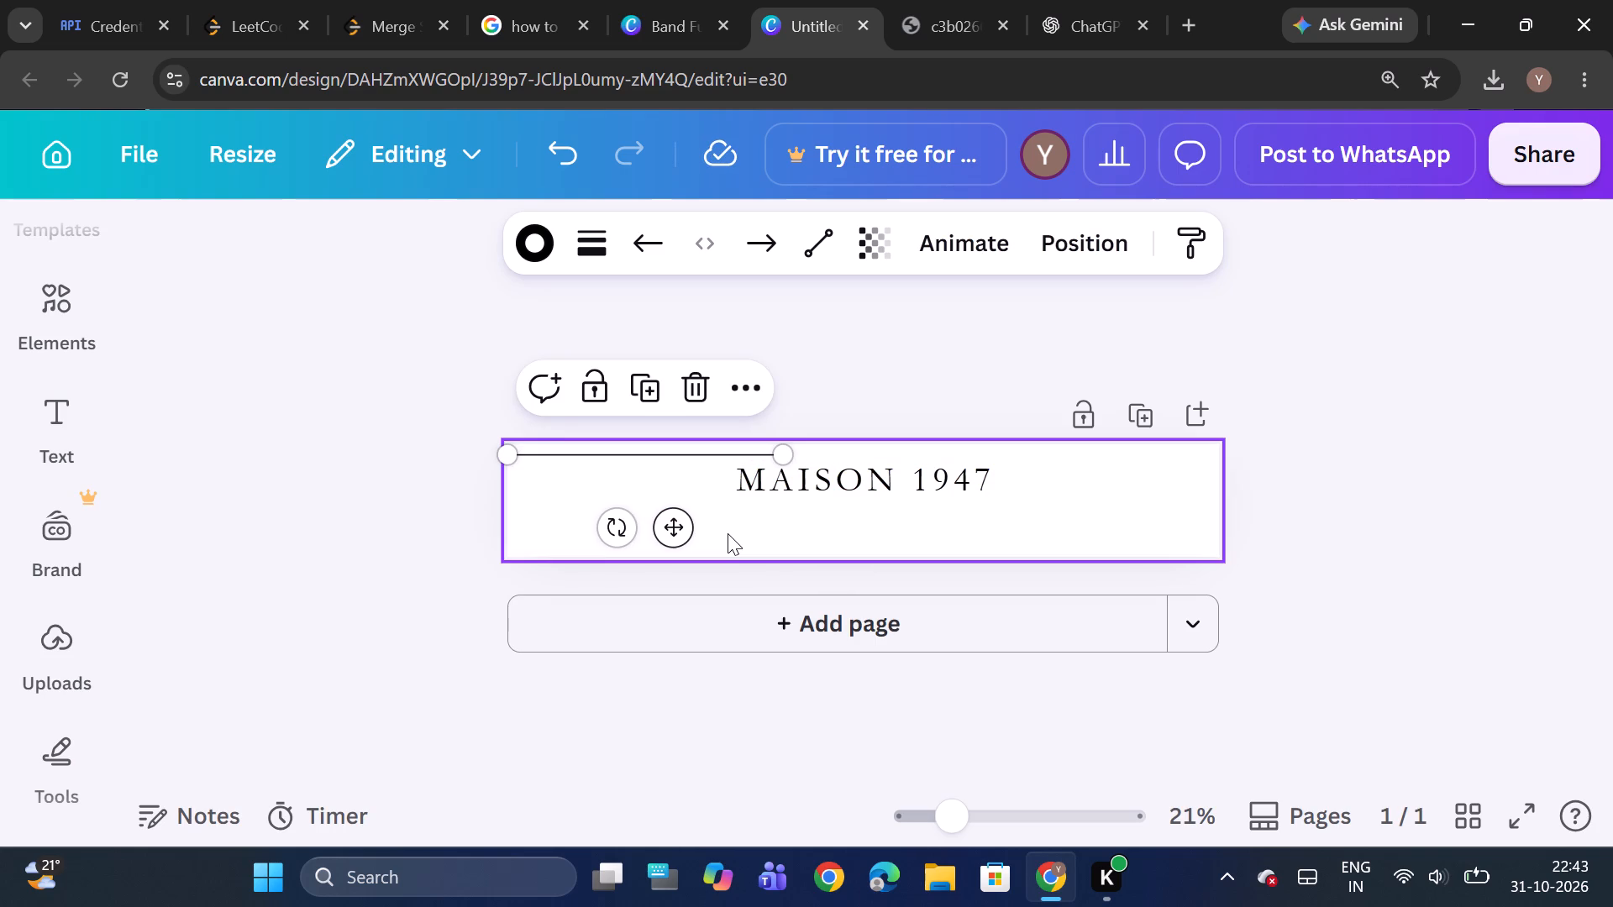
key(Up)
drag(669, 527, 679, 531)
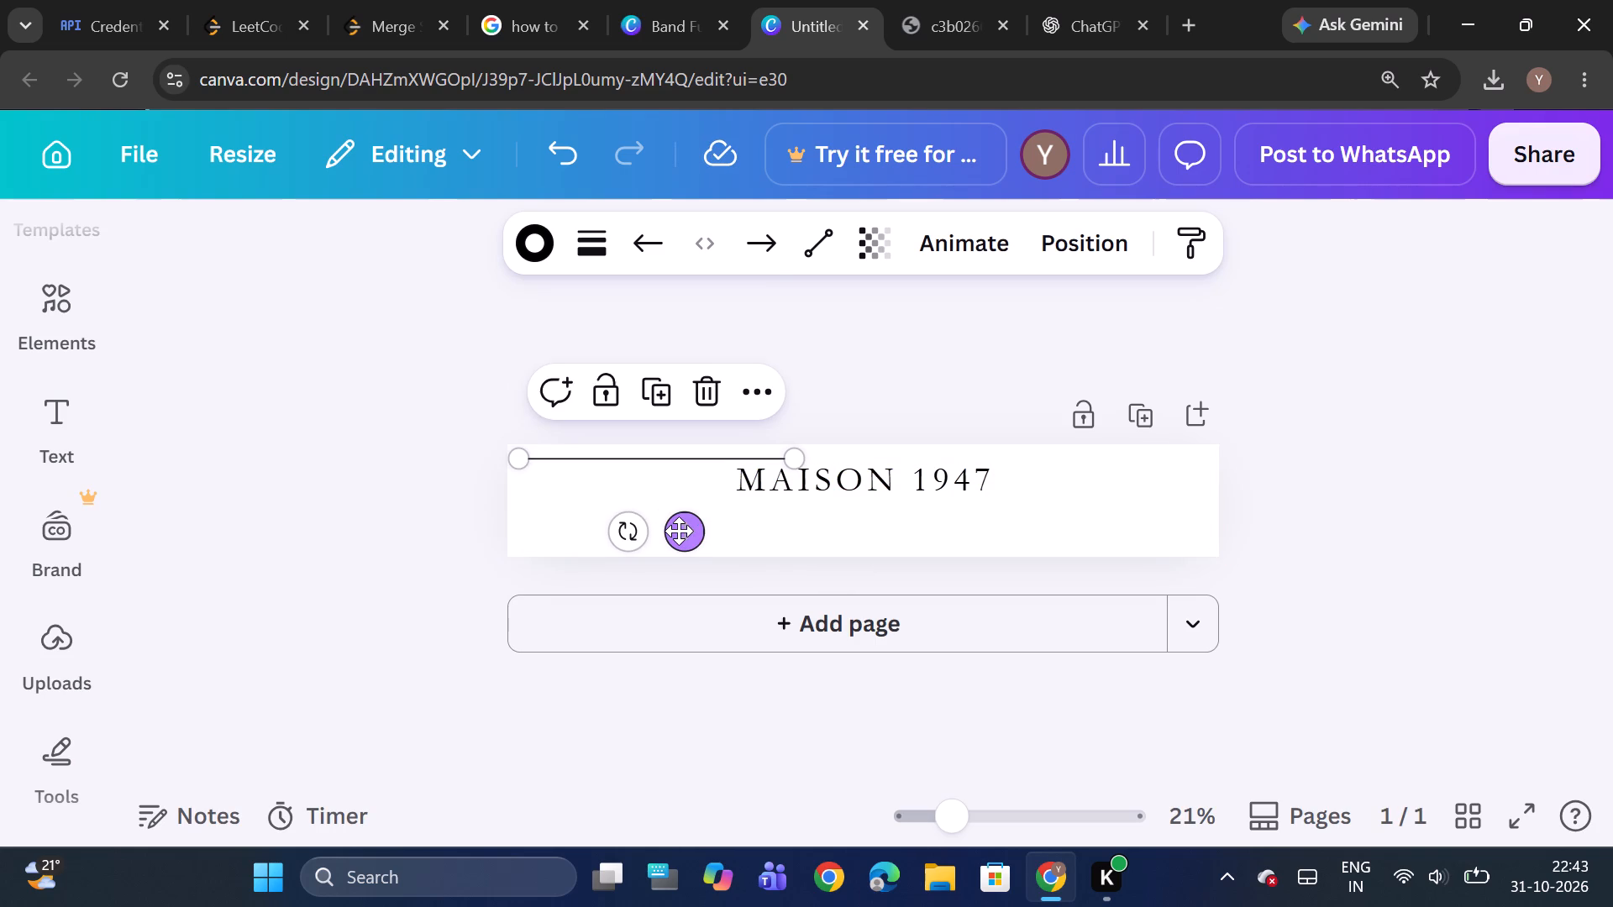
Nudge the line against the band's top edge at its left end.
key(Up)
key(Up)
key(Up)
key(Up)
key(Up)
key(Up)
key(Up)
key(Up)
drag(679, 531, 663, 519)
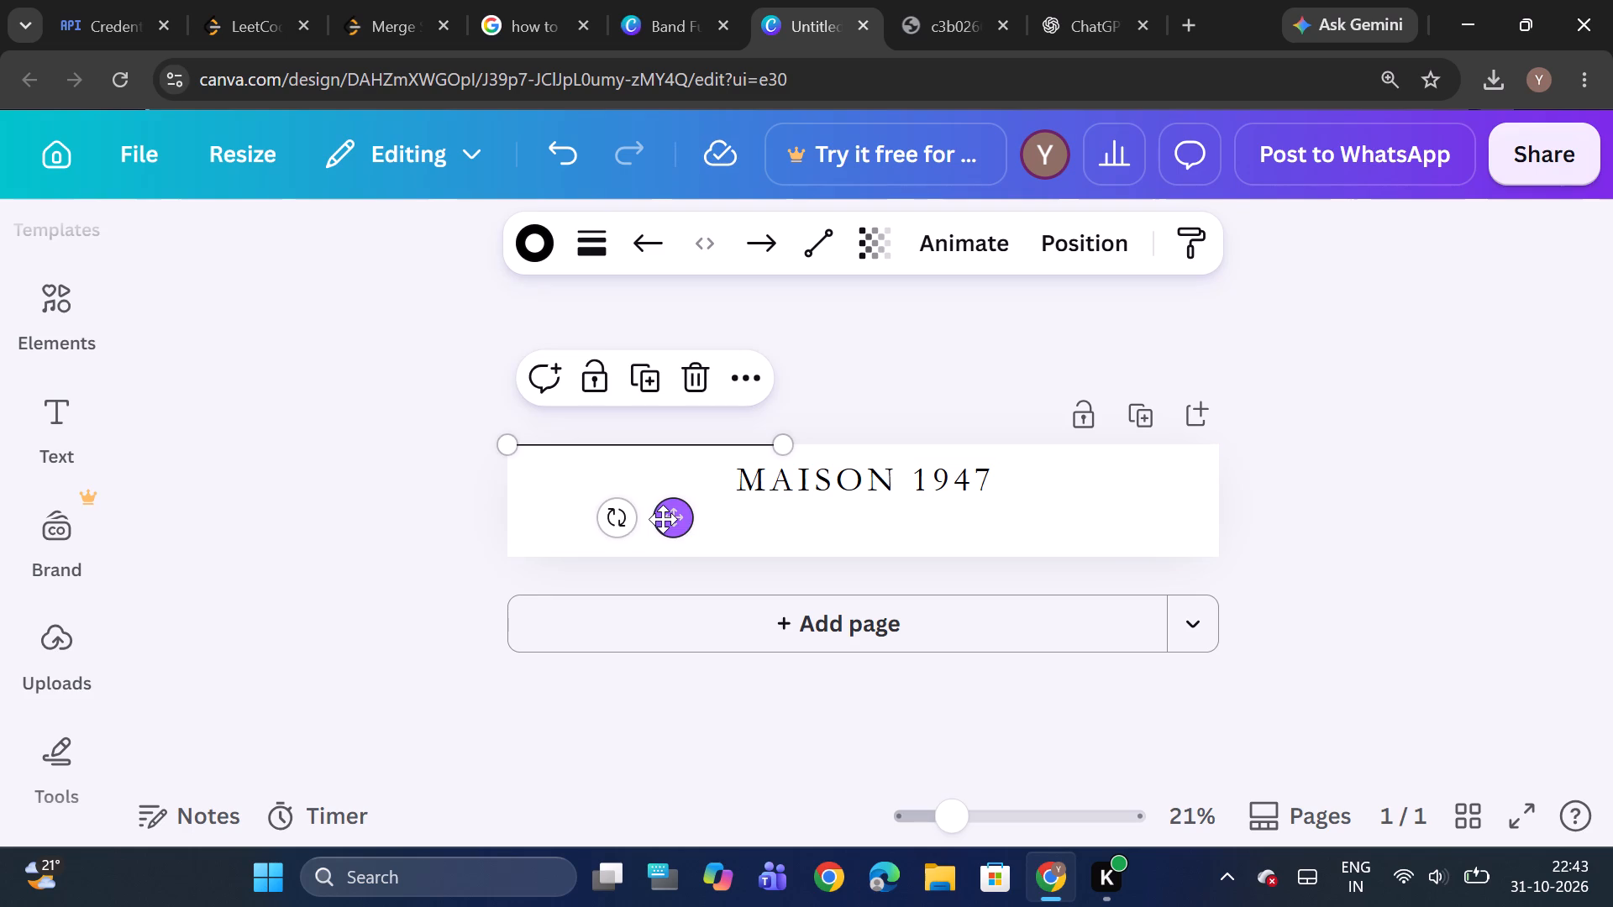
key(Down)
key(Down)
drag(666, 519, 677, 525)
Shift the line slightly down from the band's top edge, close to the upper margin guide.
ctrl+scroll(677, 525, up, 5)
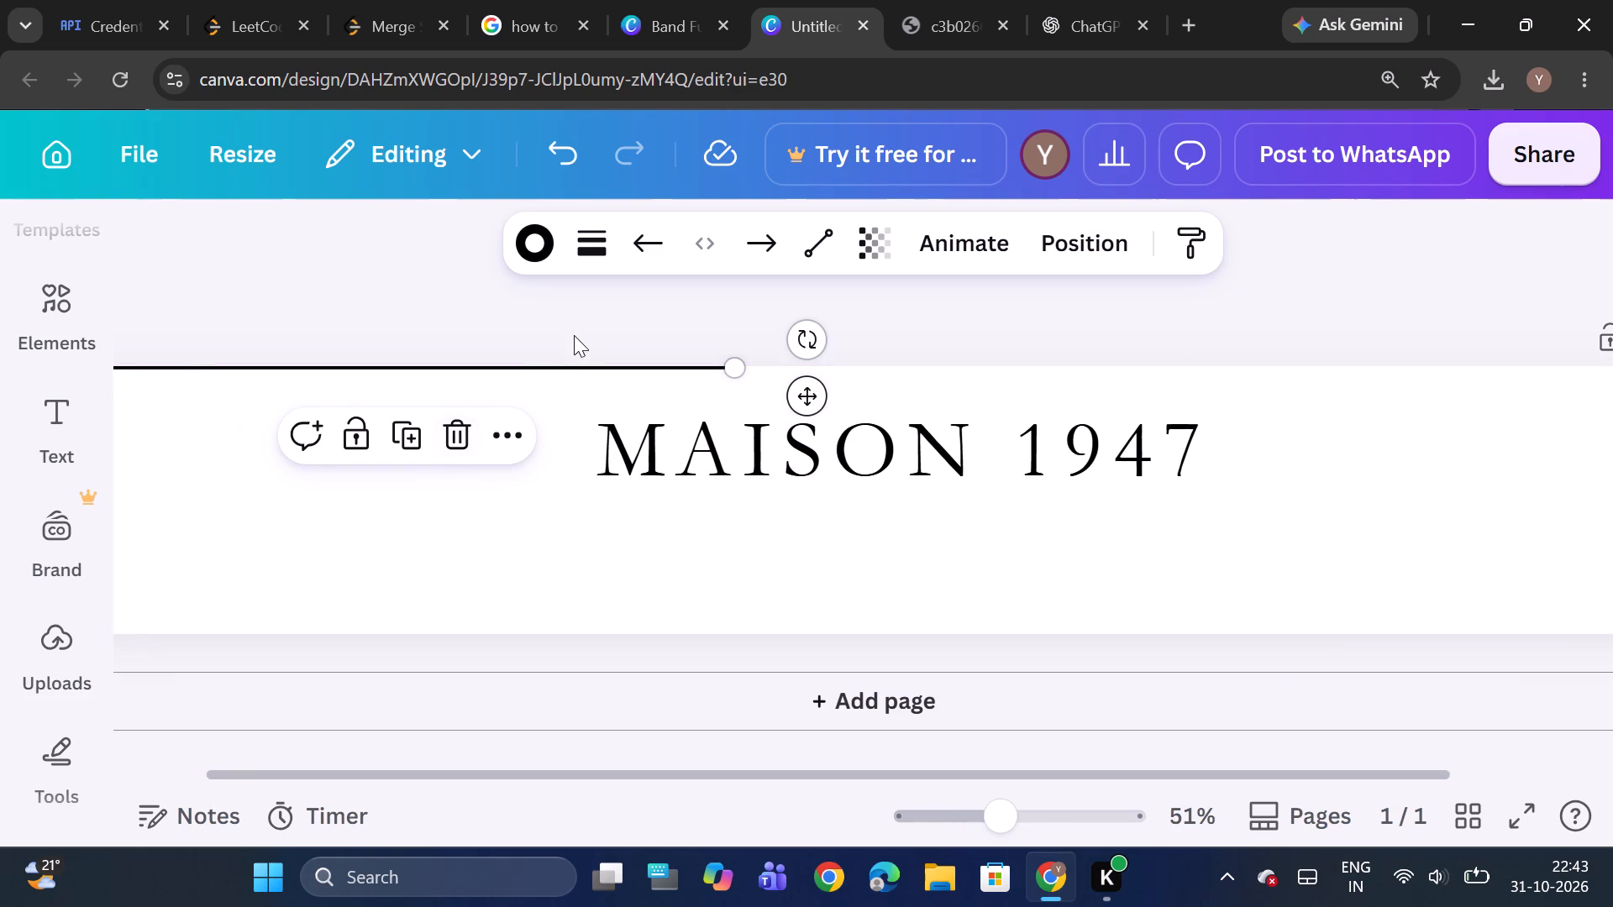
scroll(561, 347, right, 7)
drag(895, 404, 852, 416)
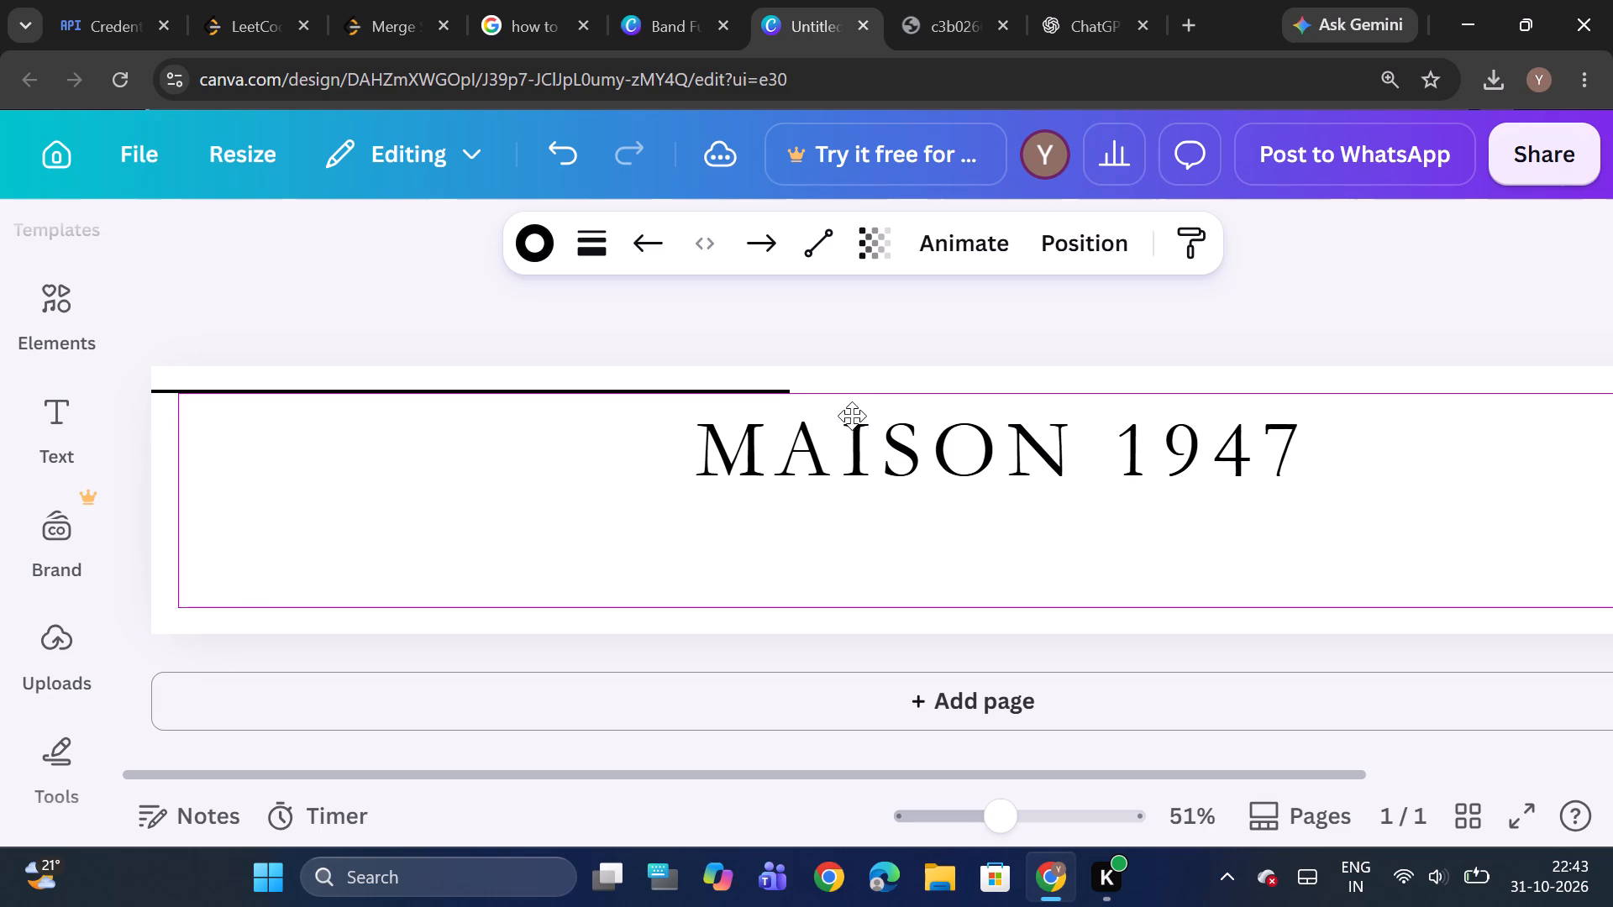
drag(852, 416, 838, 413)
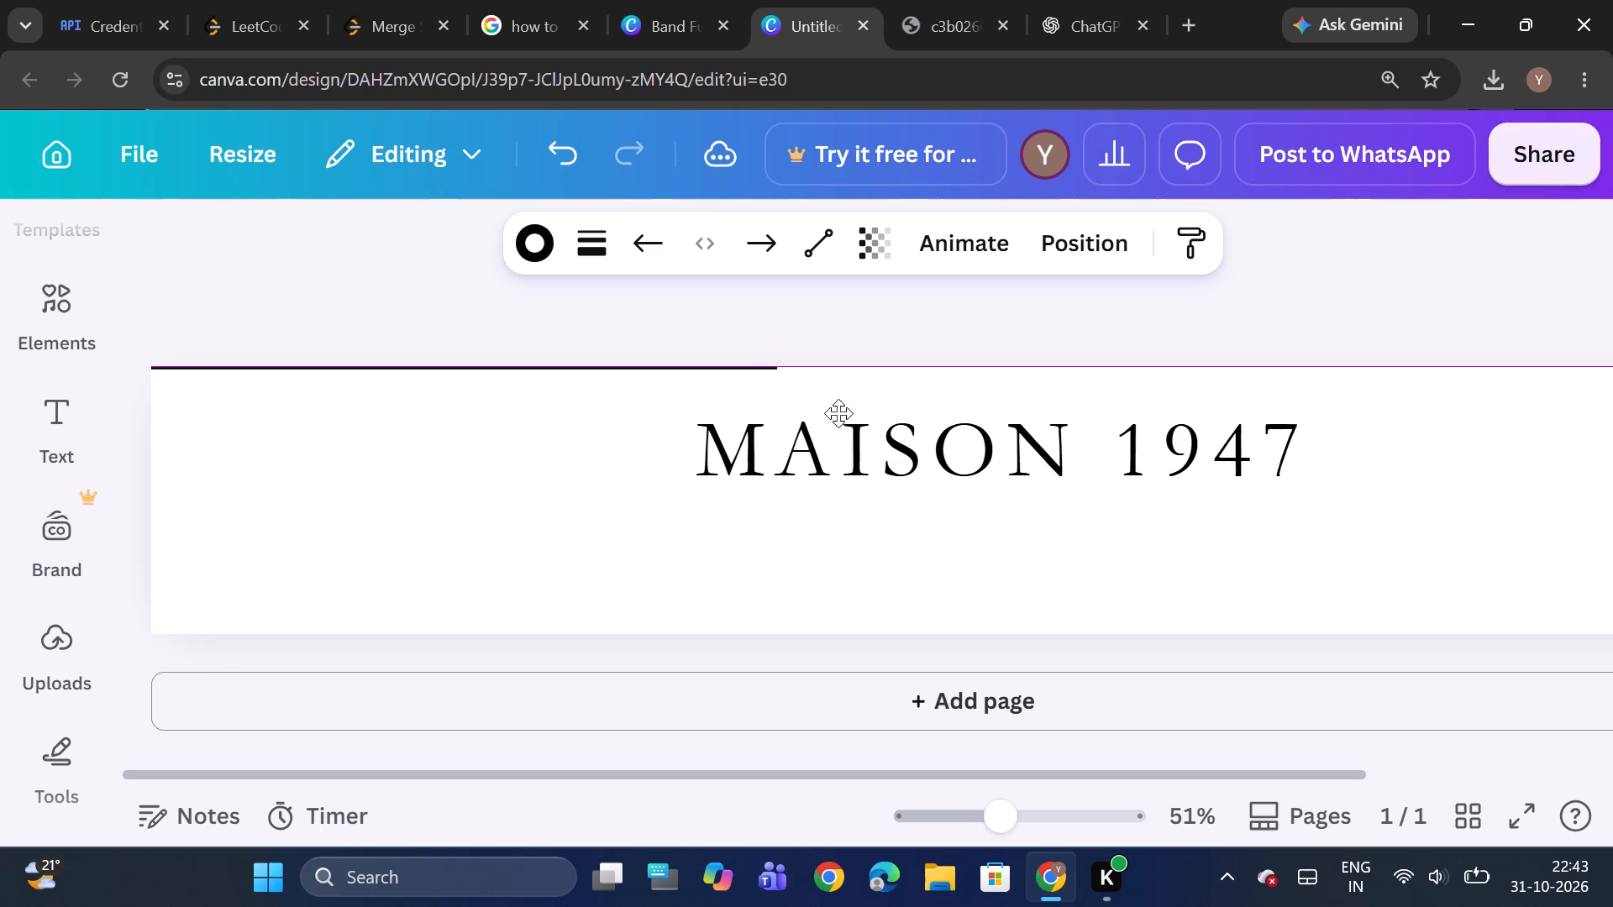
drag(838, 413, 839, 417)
Raise the MAISON 1947 text as a spacing guide and align the line with its box top, starting at the band's left edge.
drag(901, 421, 901, 417)
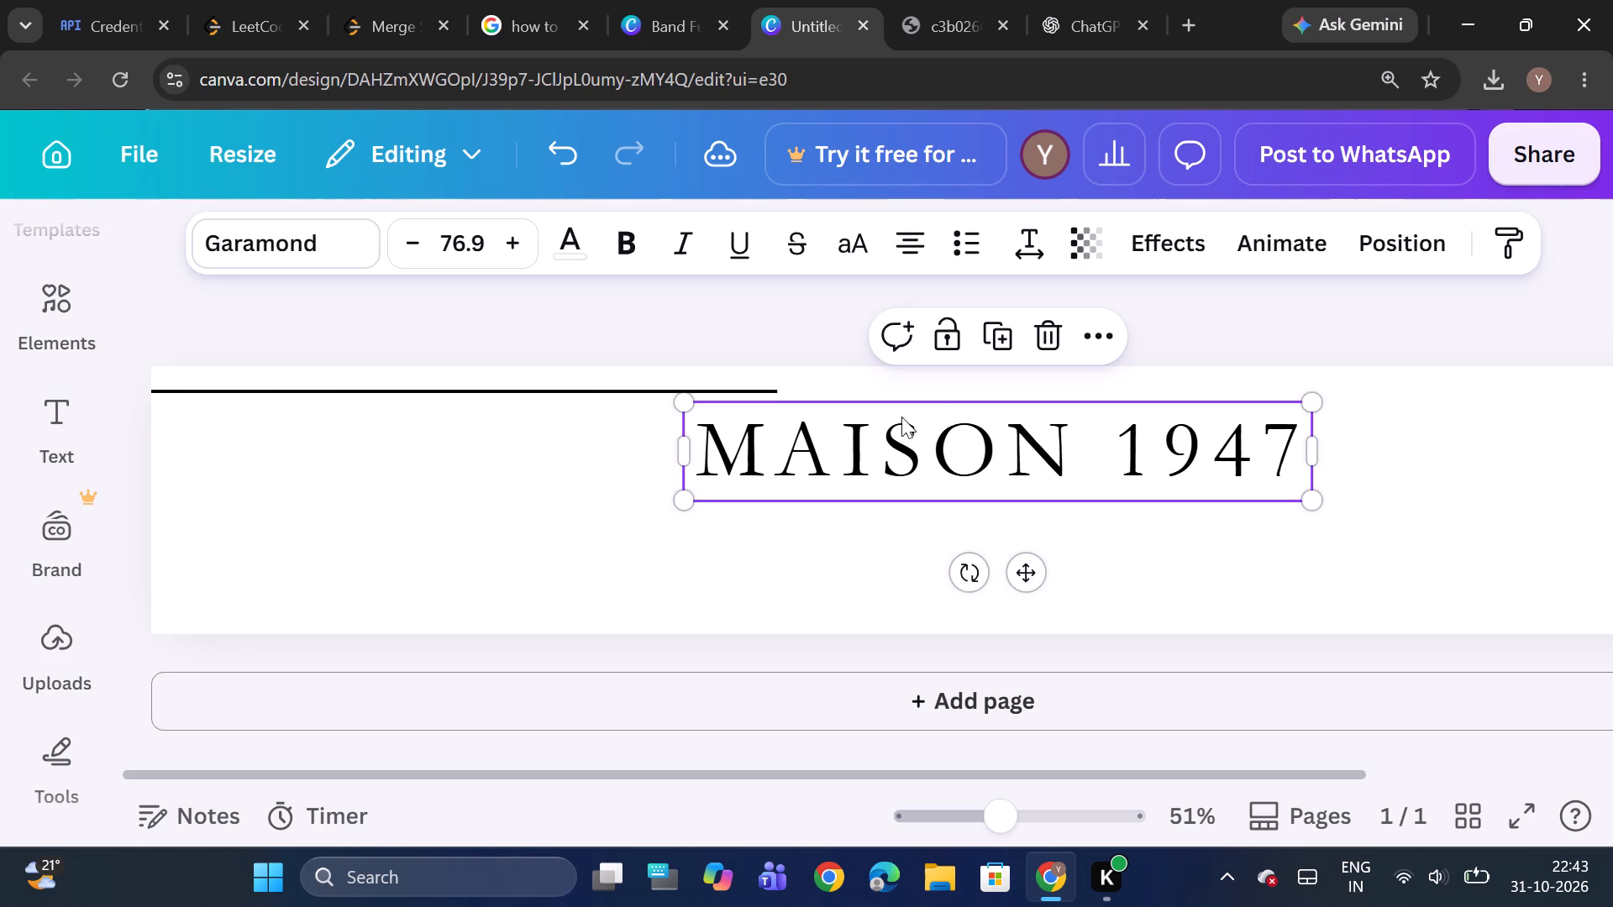
drag(901, 417, 901, 411)
click(564, 378)
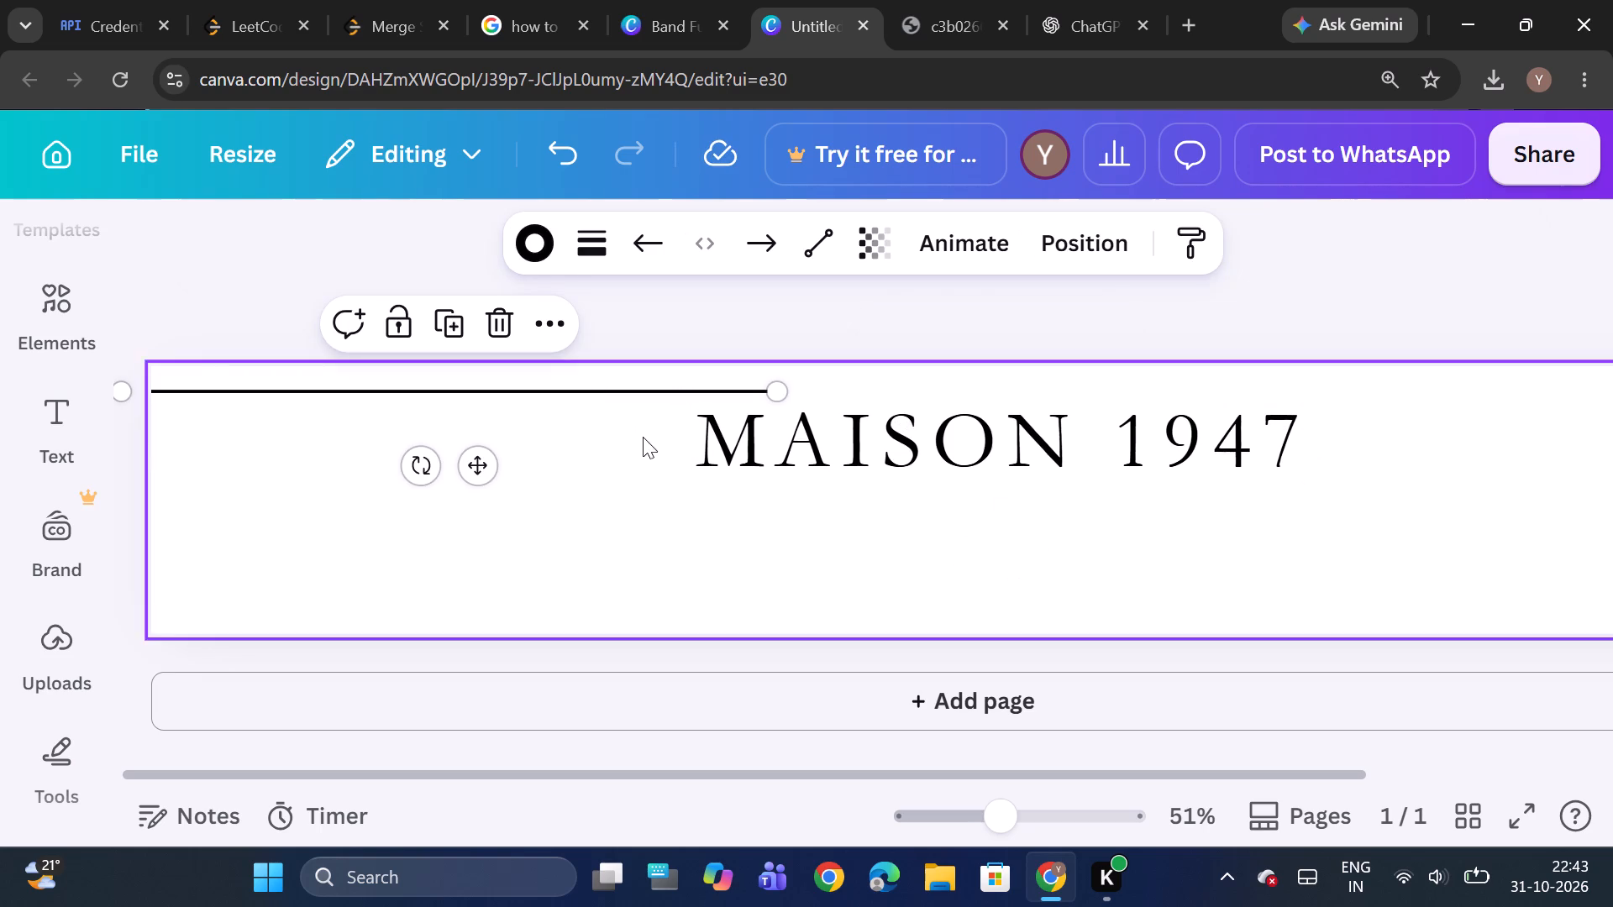
drag(481, 466, 486, 458)
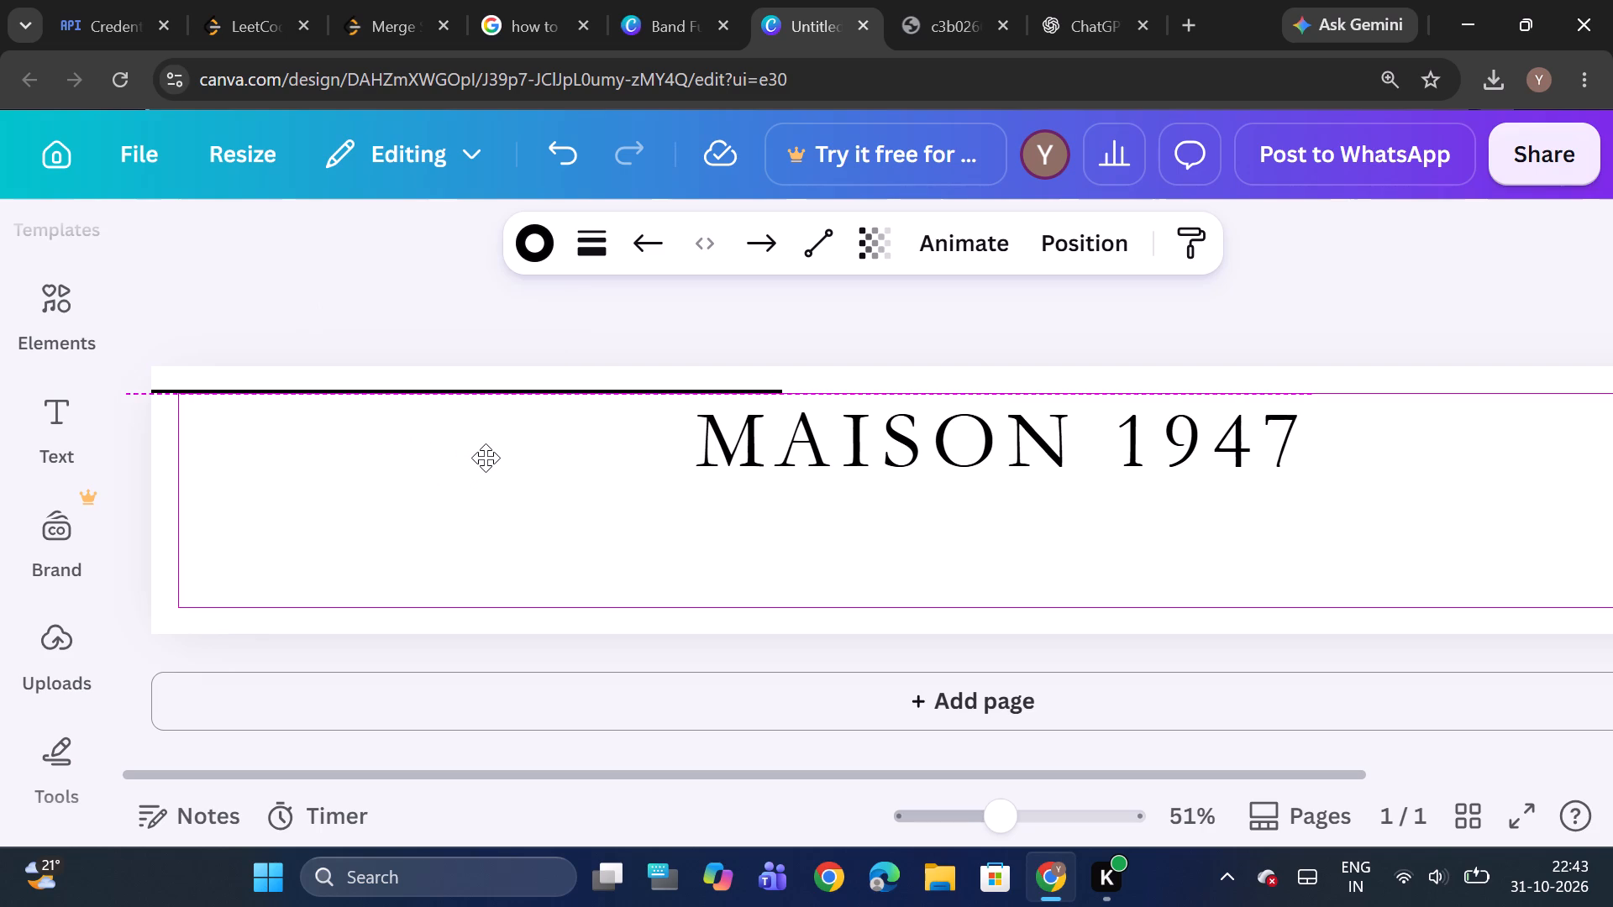
drag(486, 458, 486, 453)
drag(755, 454, 756, 443)
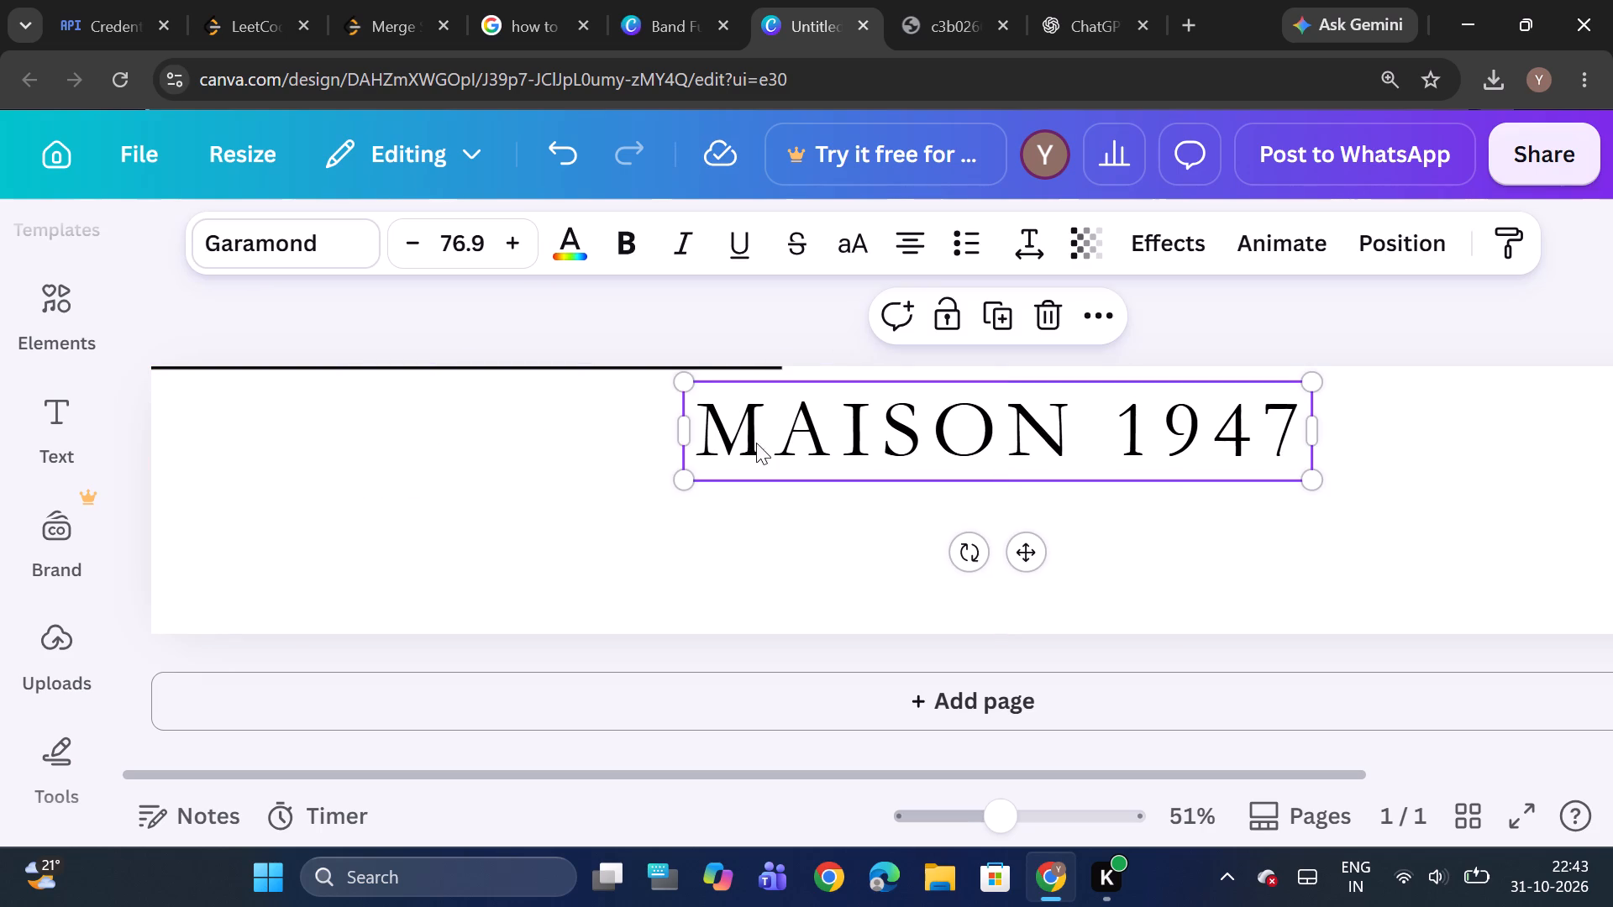
click(621, 372)
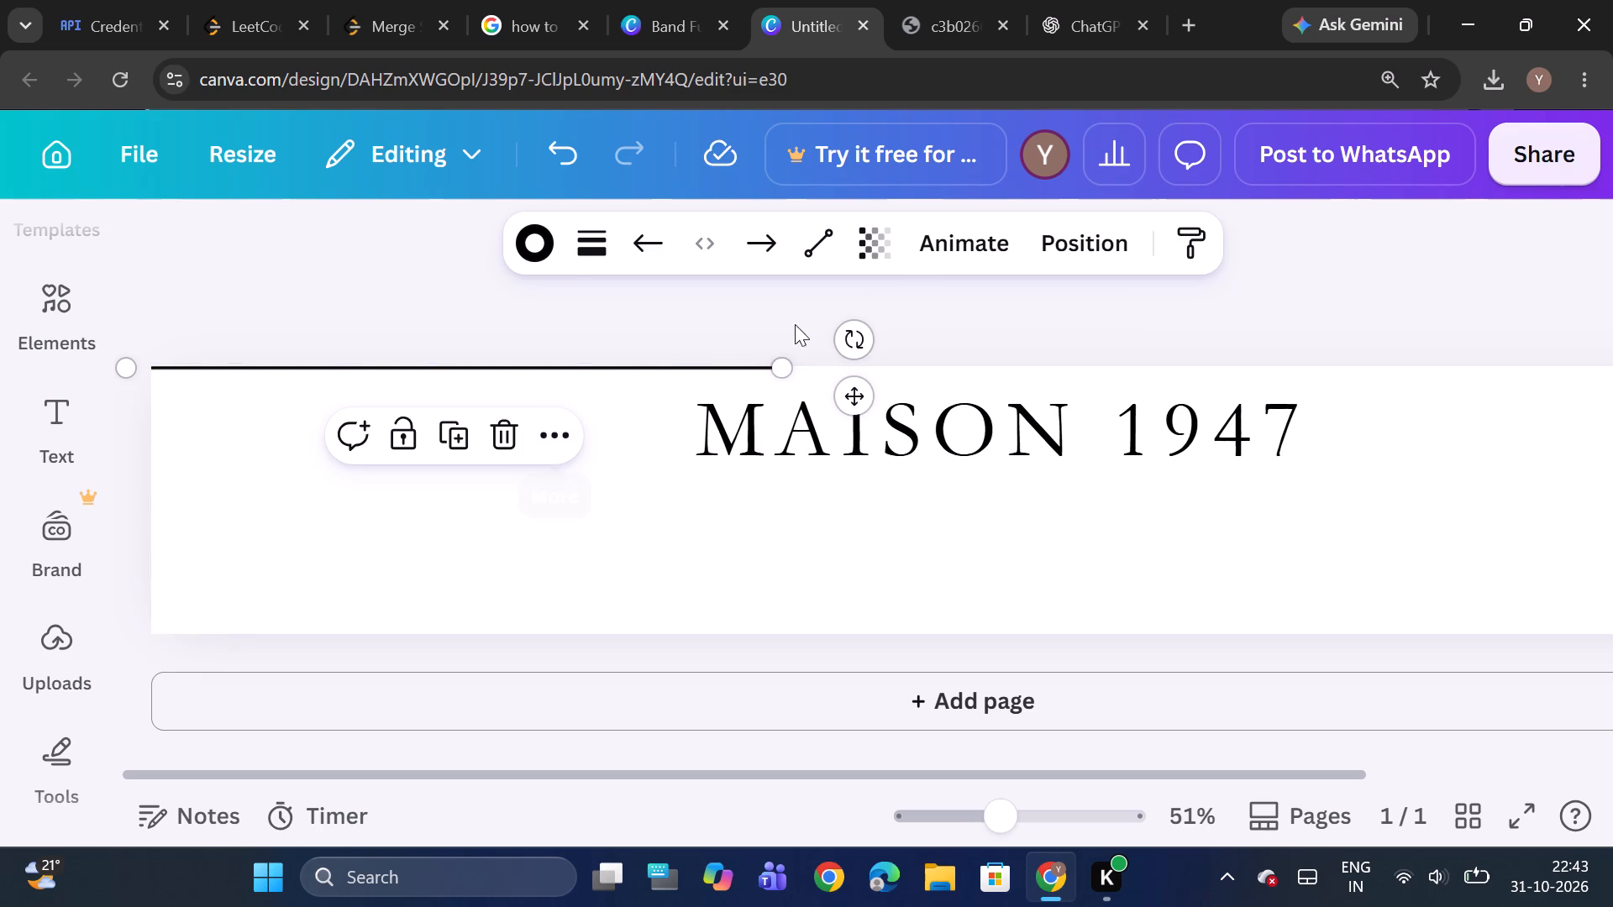
drag(849, 401, 849, 412)
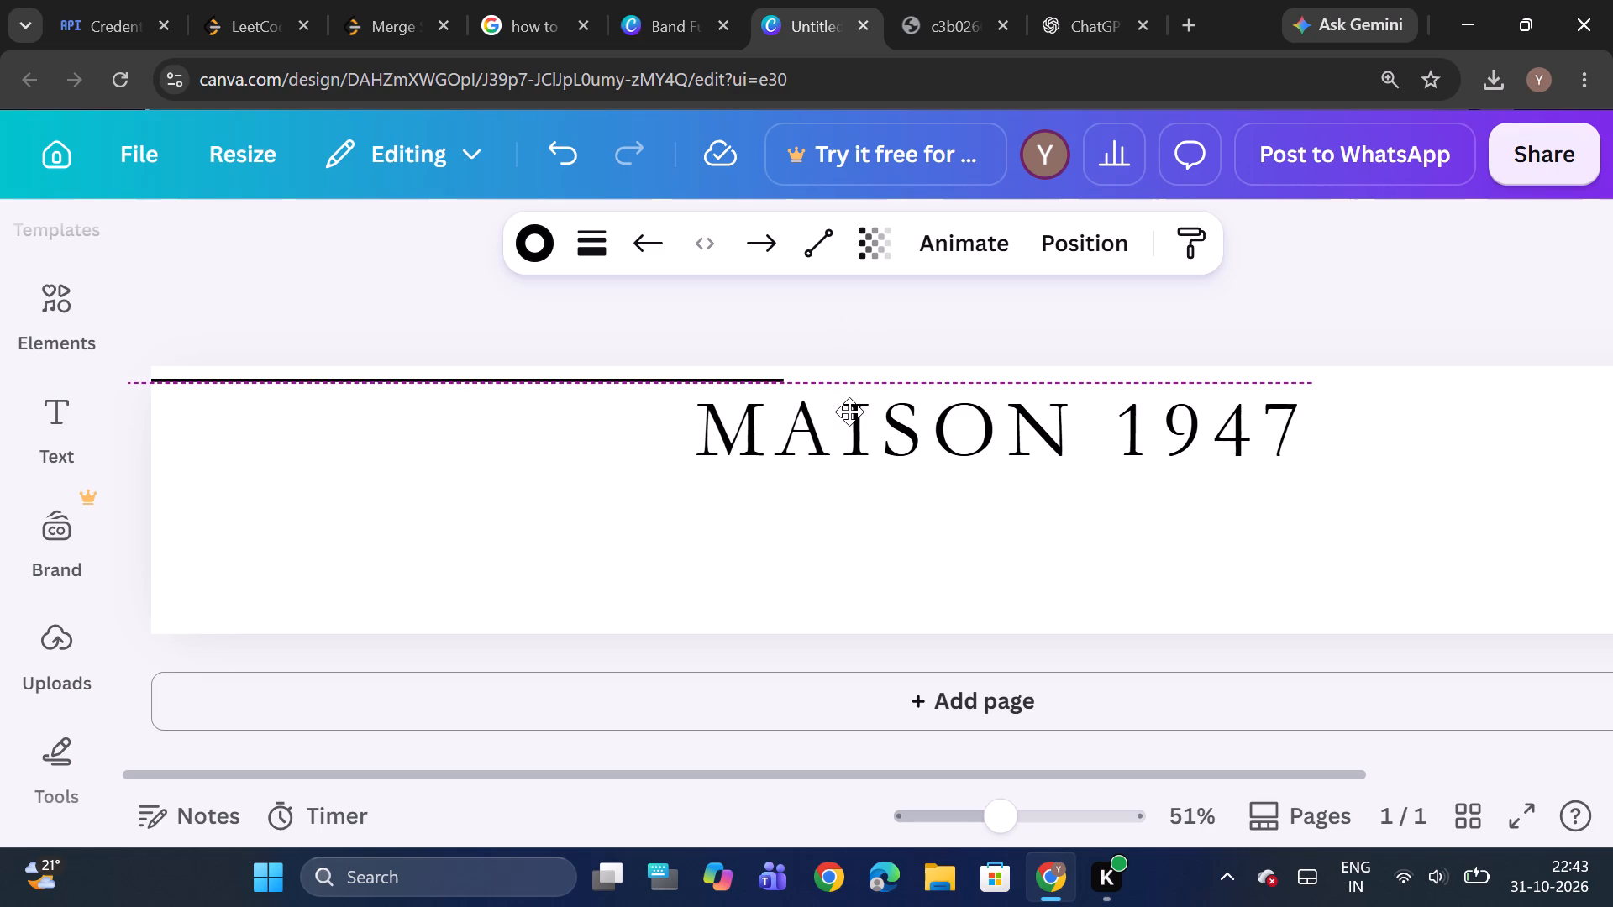
drag(849, 412, 862, 412)
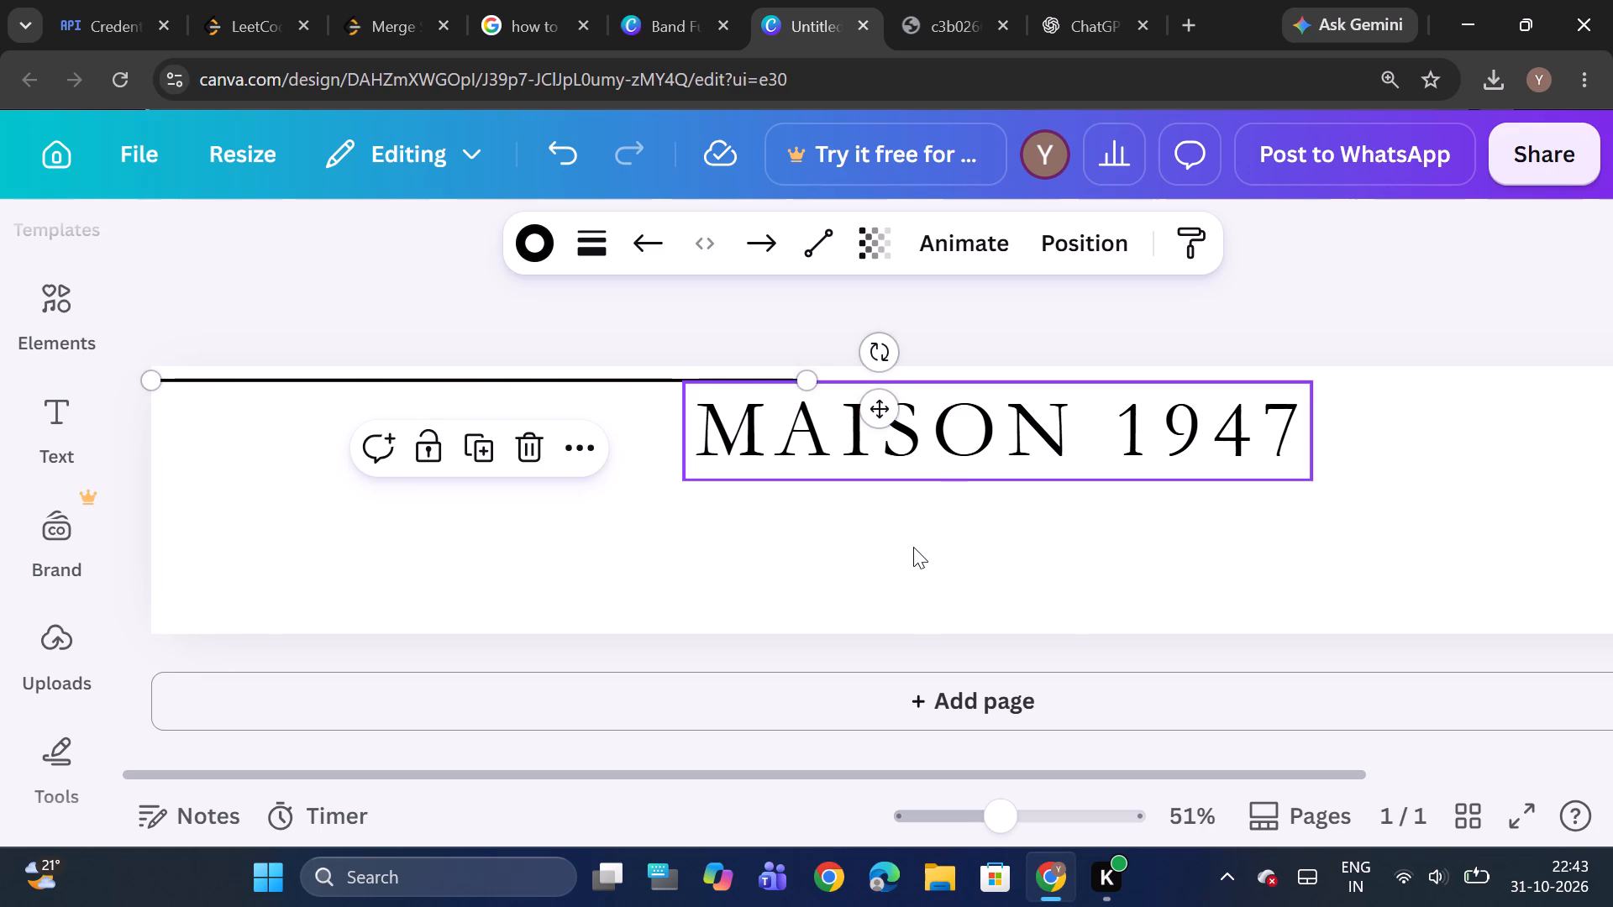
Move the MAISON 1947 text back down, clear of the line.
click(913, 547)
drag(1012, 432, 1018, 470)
Stretch the line across the band to its right edge, to a length of about 56.
ctrl+scroll(1018, 470, down, 4)
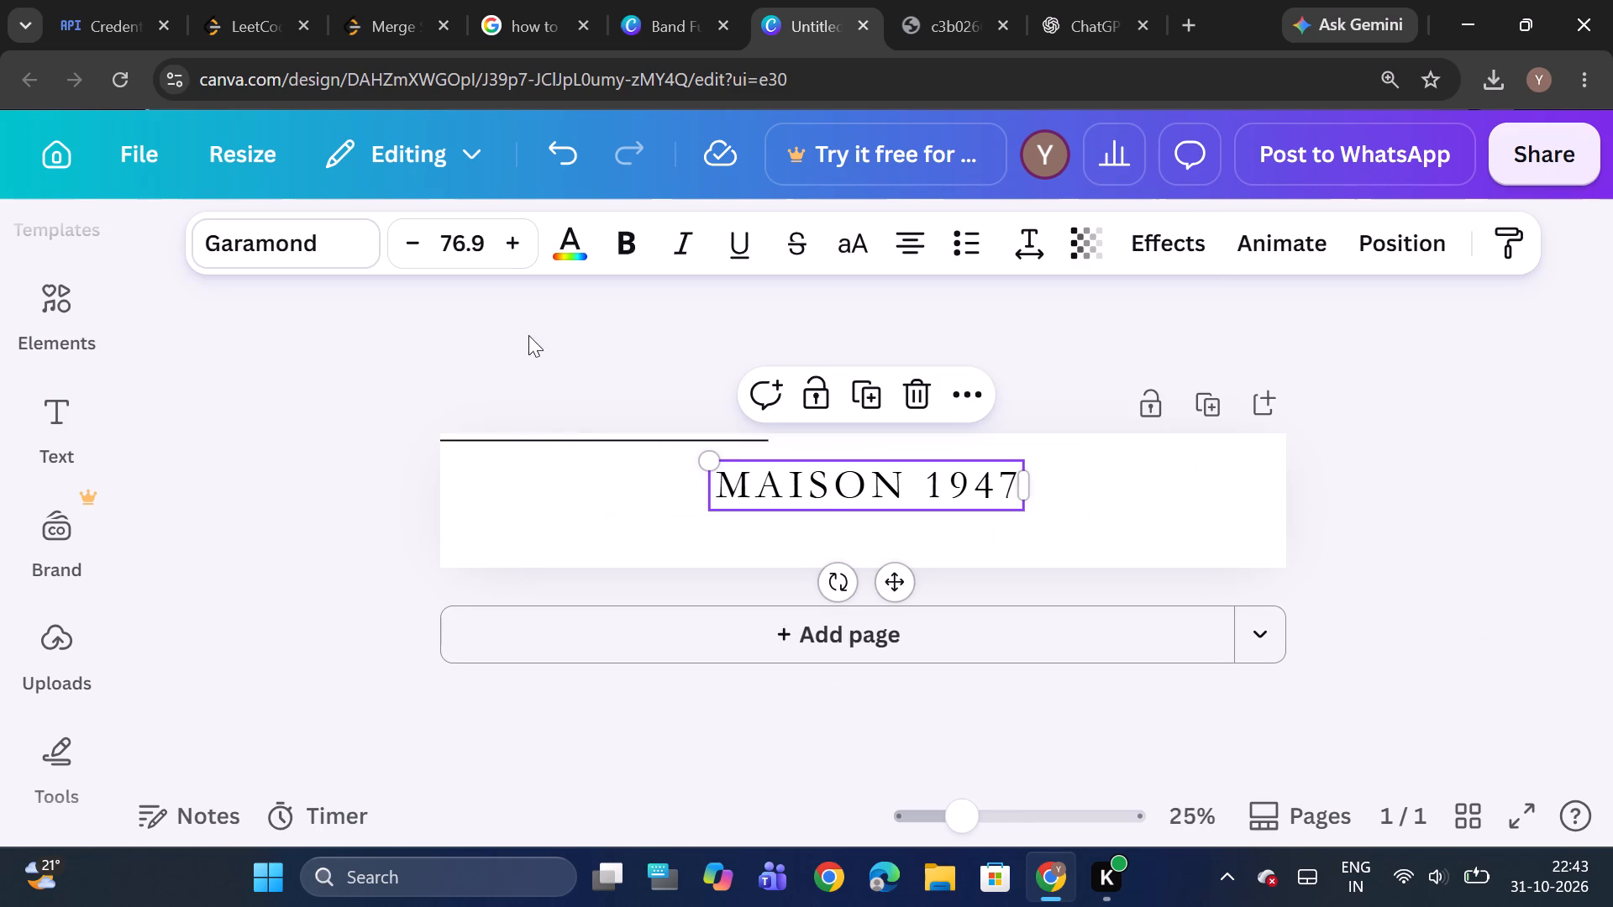
click(570, 436)
drag(775, 439, 1307, 450)
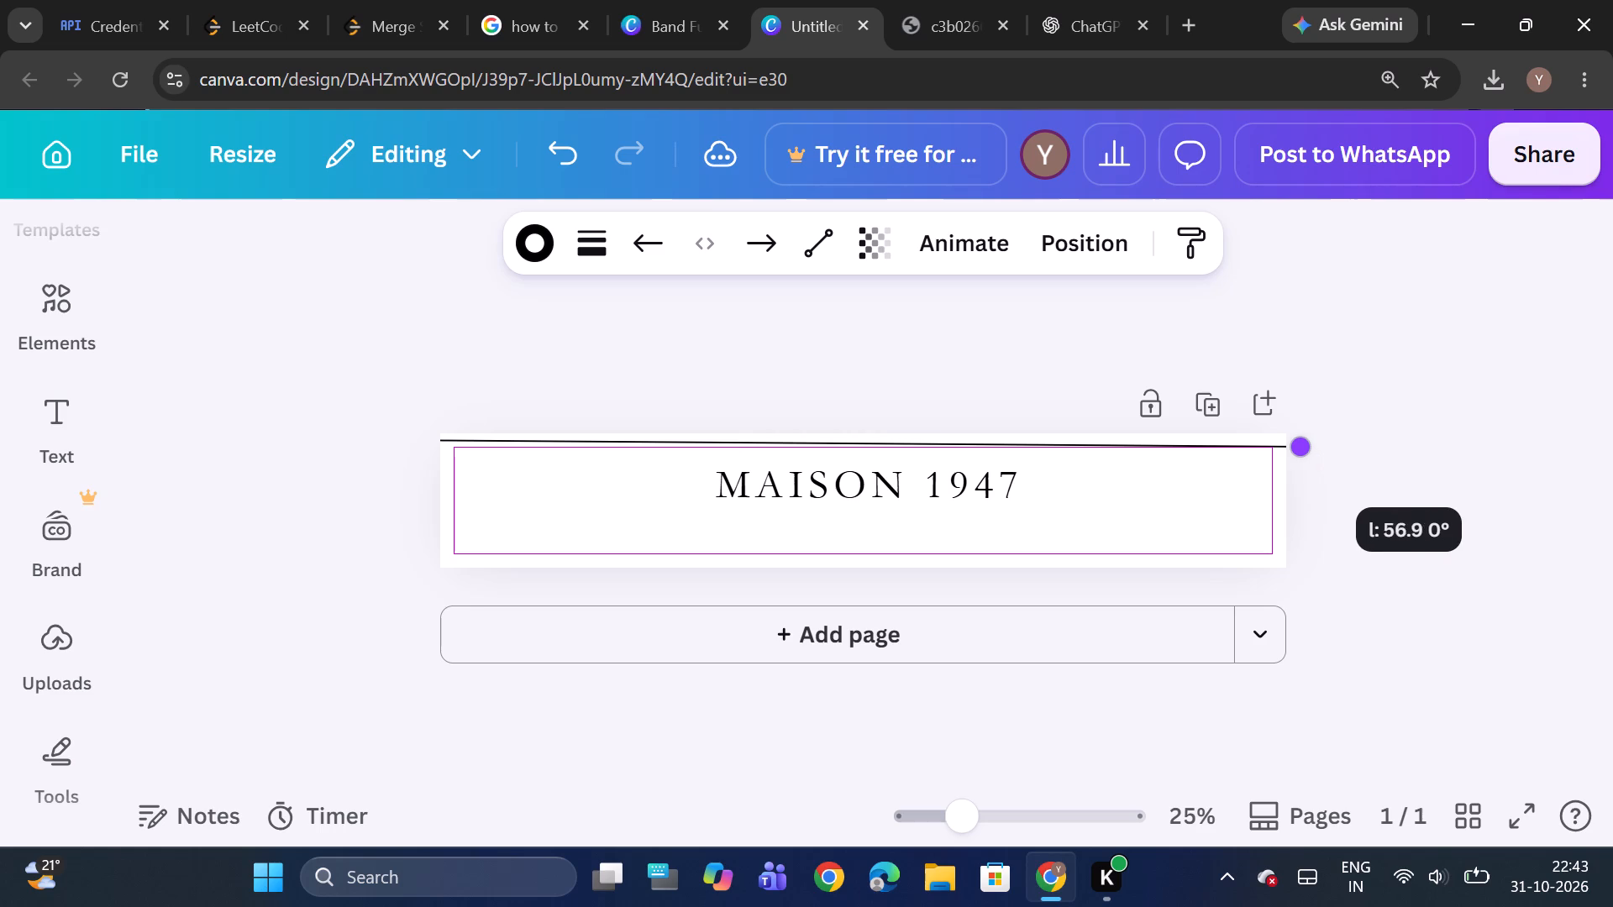
drag(1307, 450, 1307, 433)
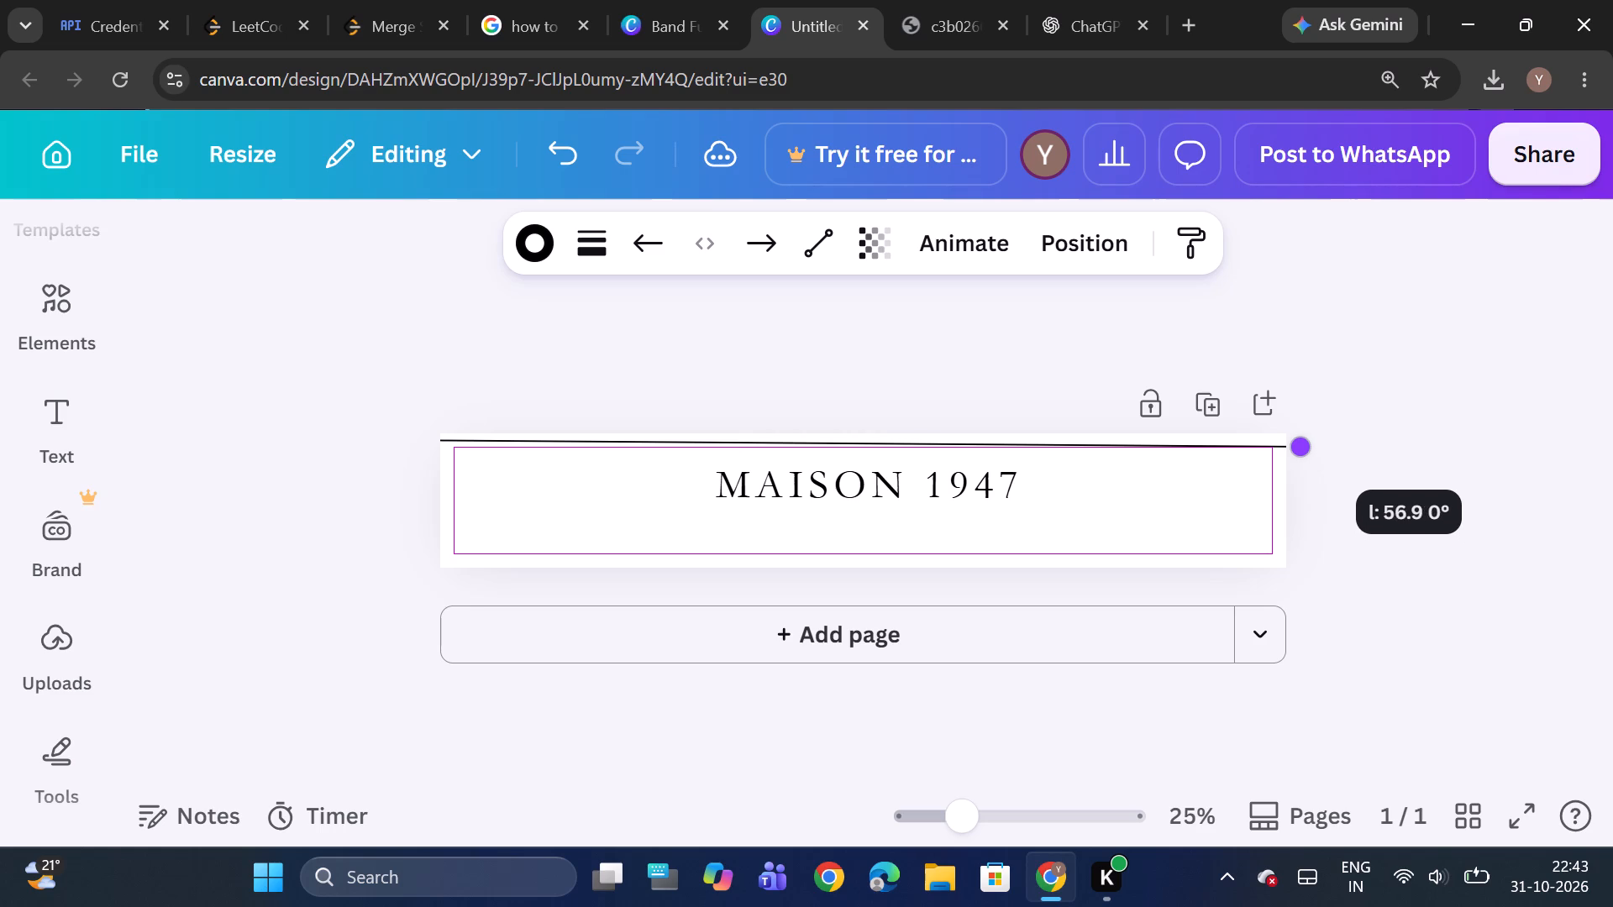
drag(1307, 433, 1289, 427)
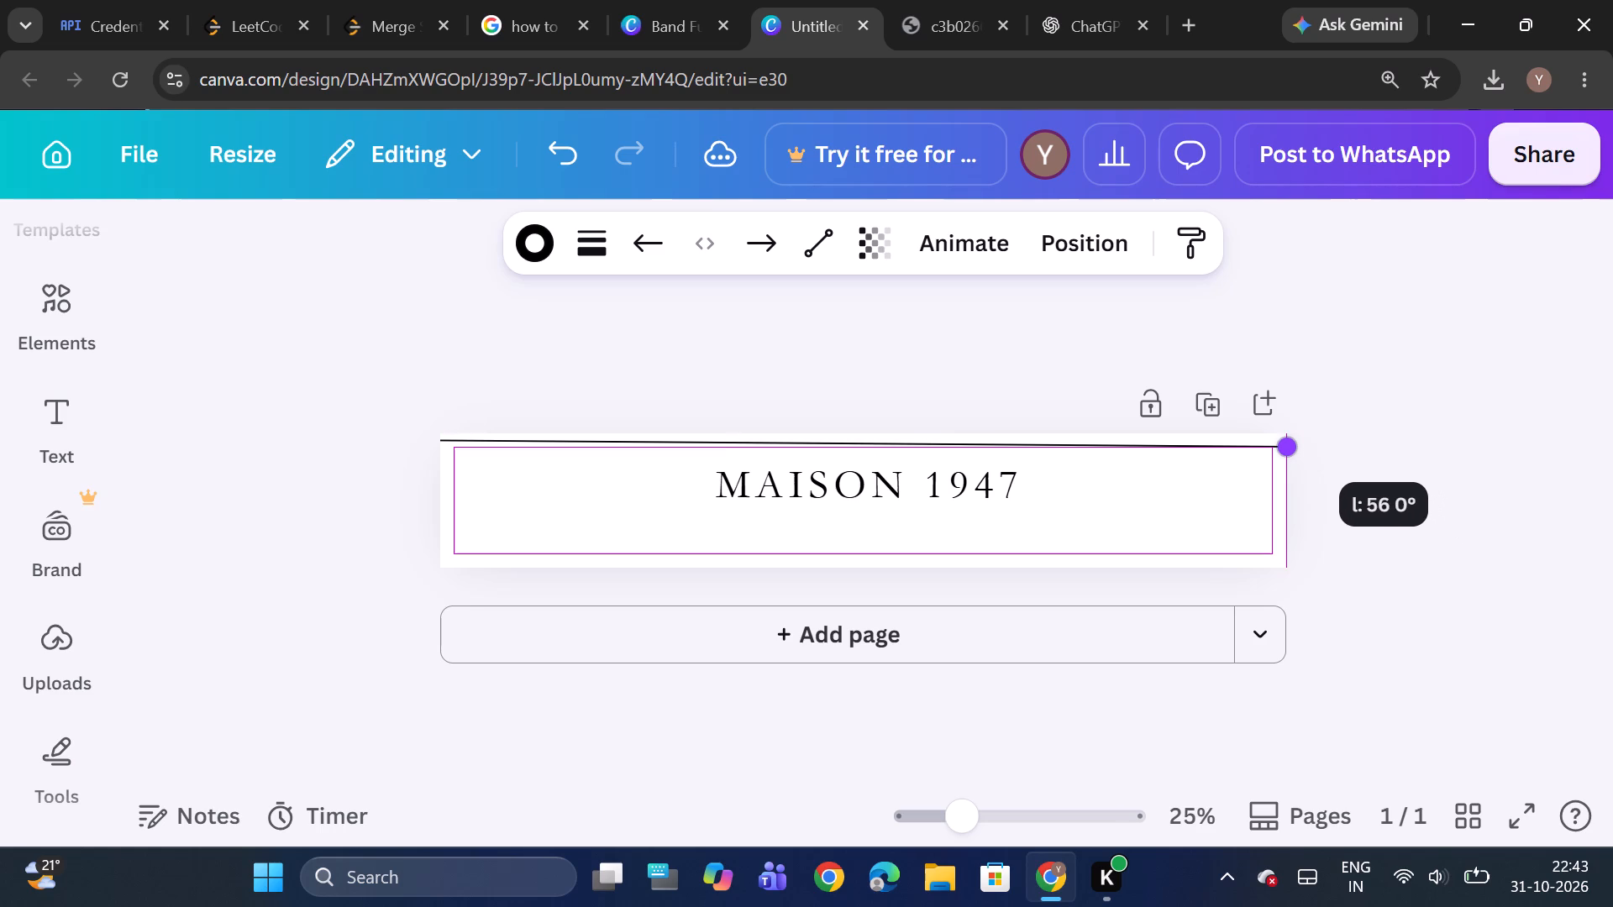
drag(1289, 427, 1289, 425)
drag(1289, 425, 1289, 422)
Move the MAISON 1947 text to the band's upper-right corner, just under the line's right end, as an alignment guide.
ctrl+scroll(1166, 505, down, 3)
scroll(1166, 505, left, 3)
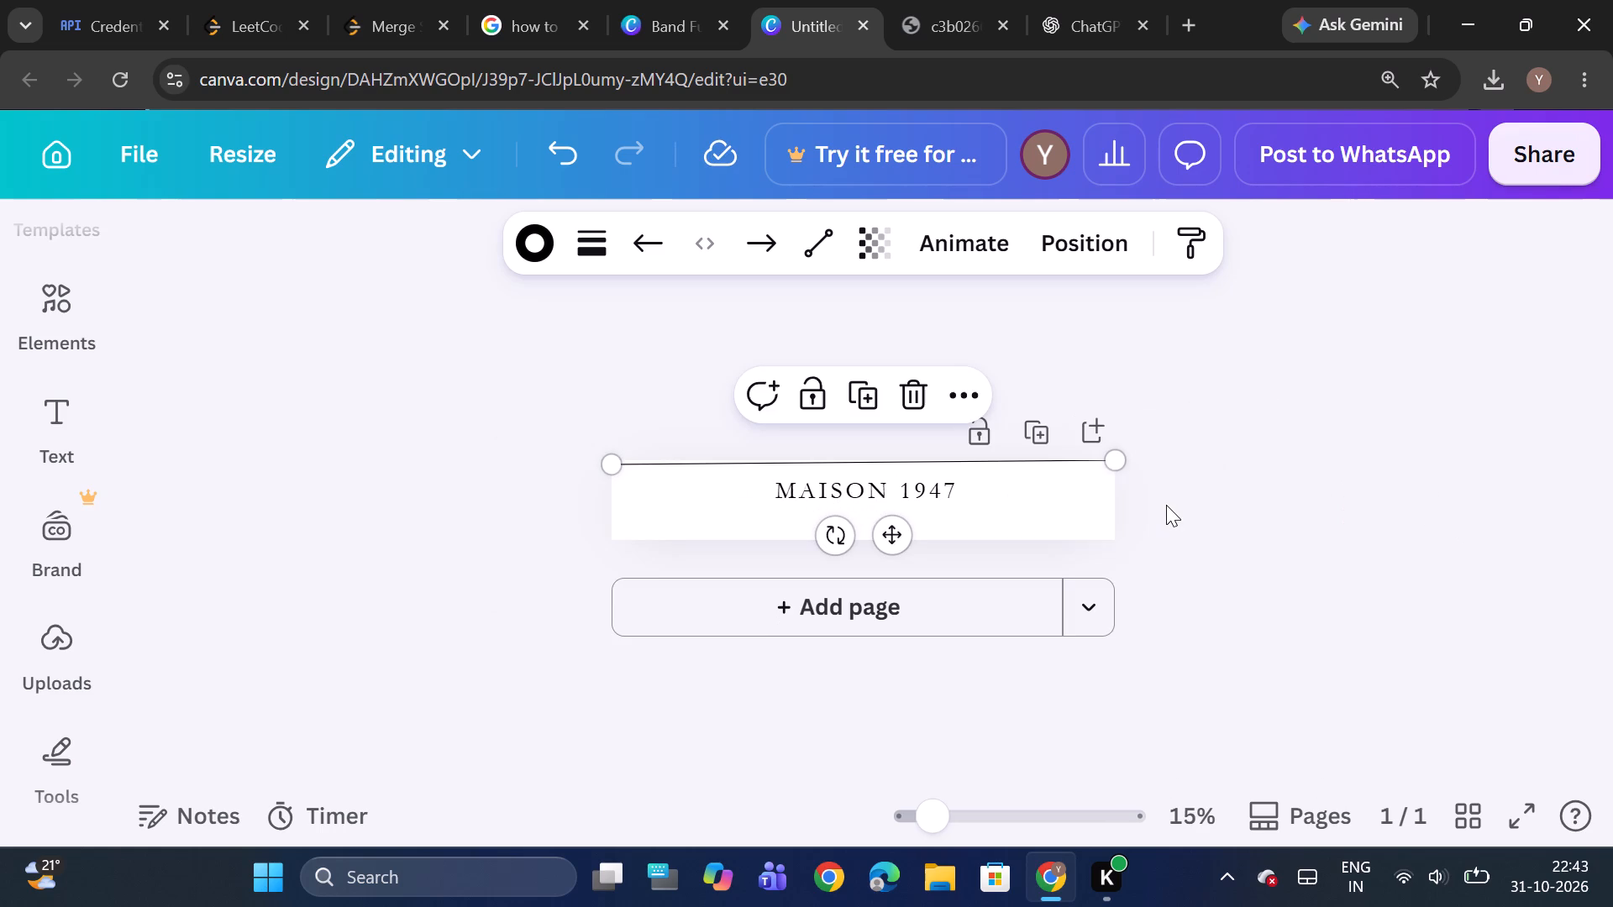
scroll(1166, 505, left, 1)
ctrl+scroll(1147, 466, up, 7)
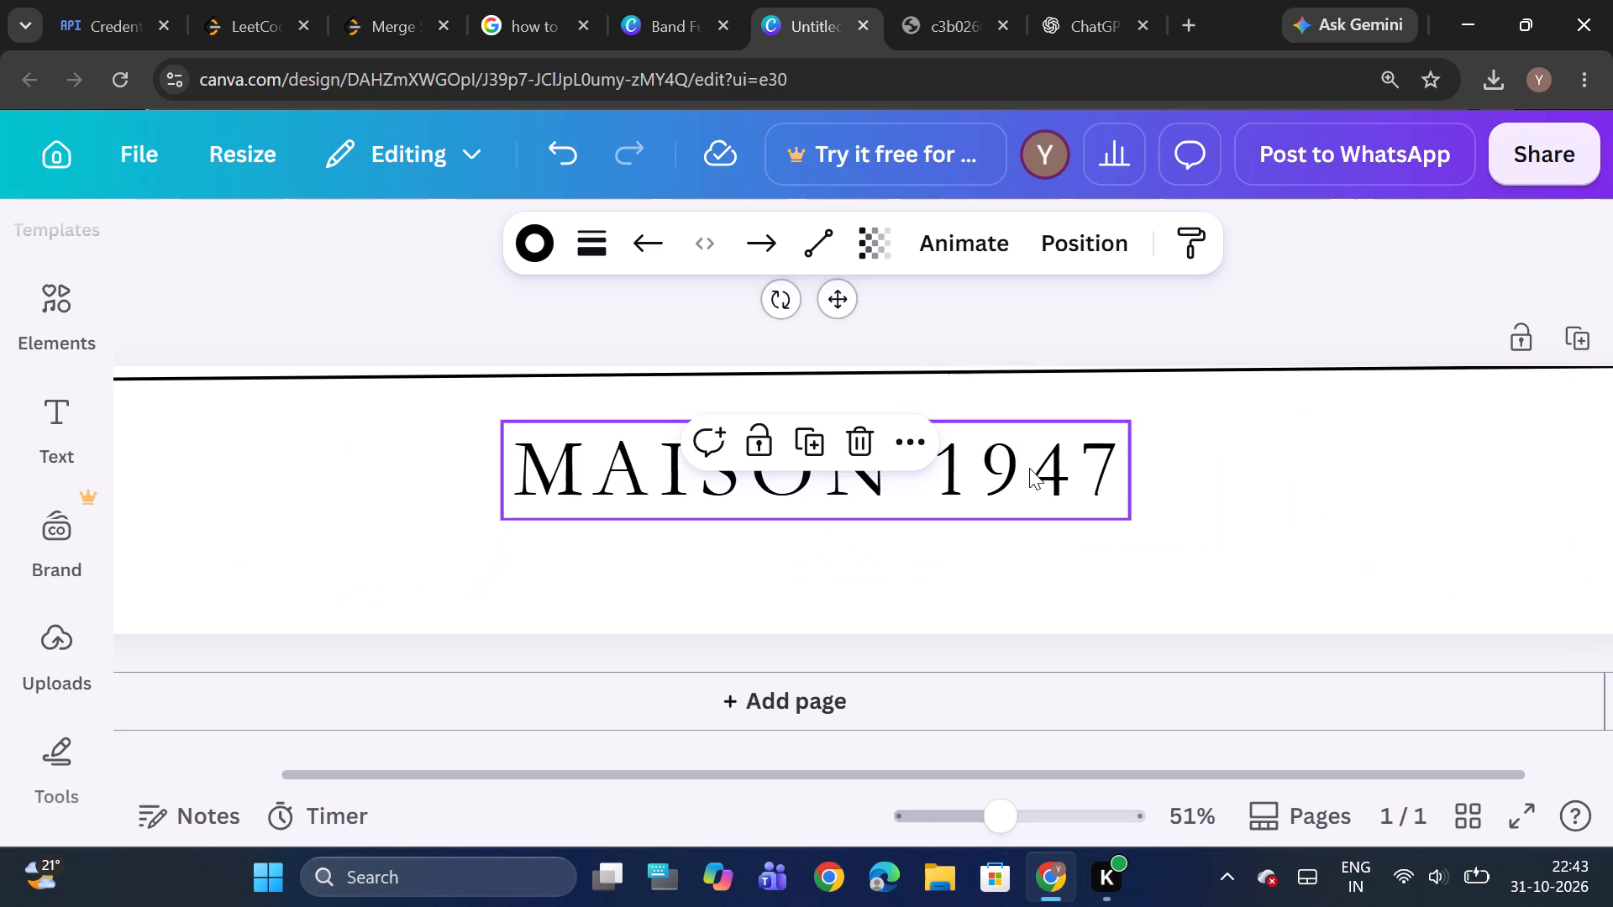
drag(1023, 467, 1151, 427)
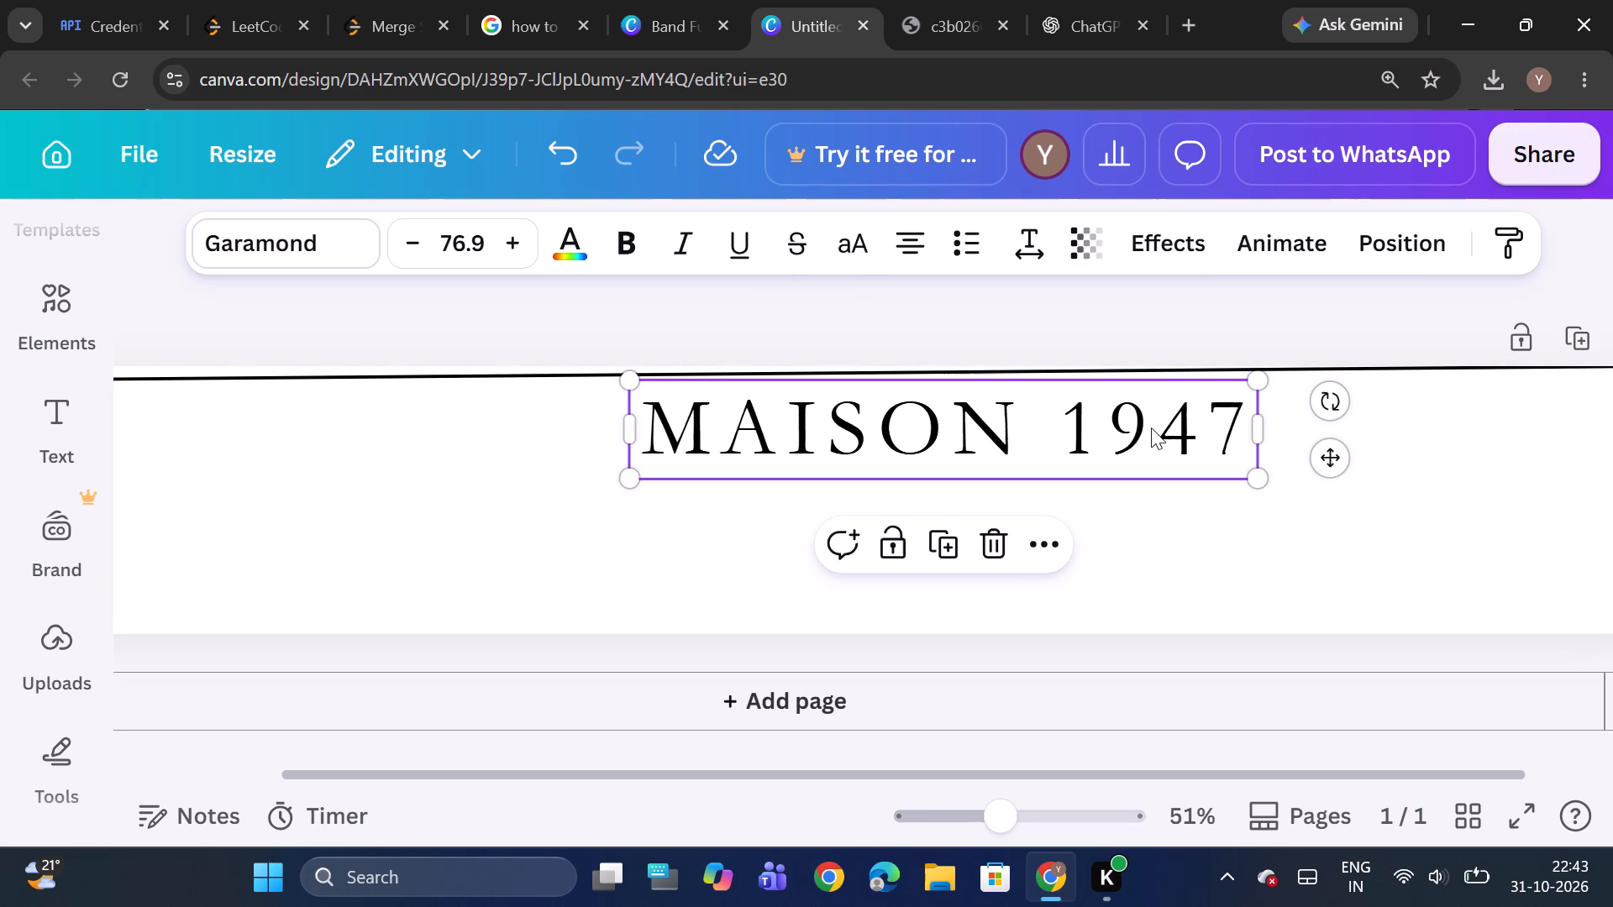
scroll(1356, 460, left, 3)
drag(1092, 436, 1204, 438)
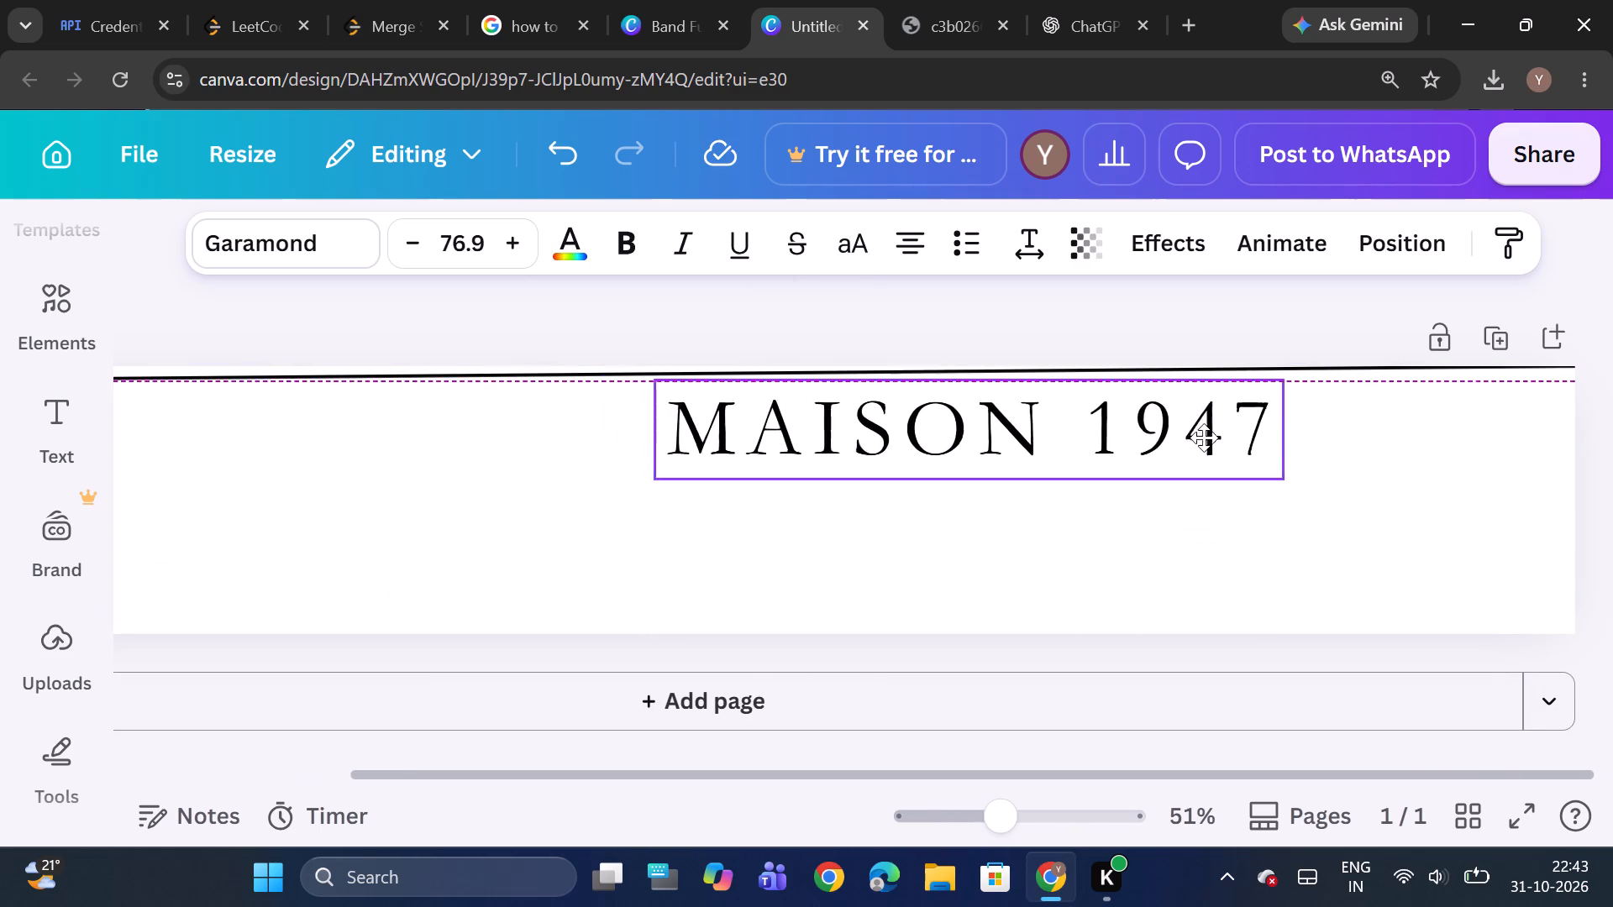
drag(1204, 438, 1366, 447)
drag(1332, 436, 1407, 436)
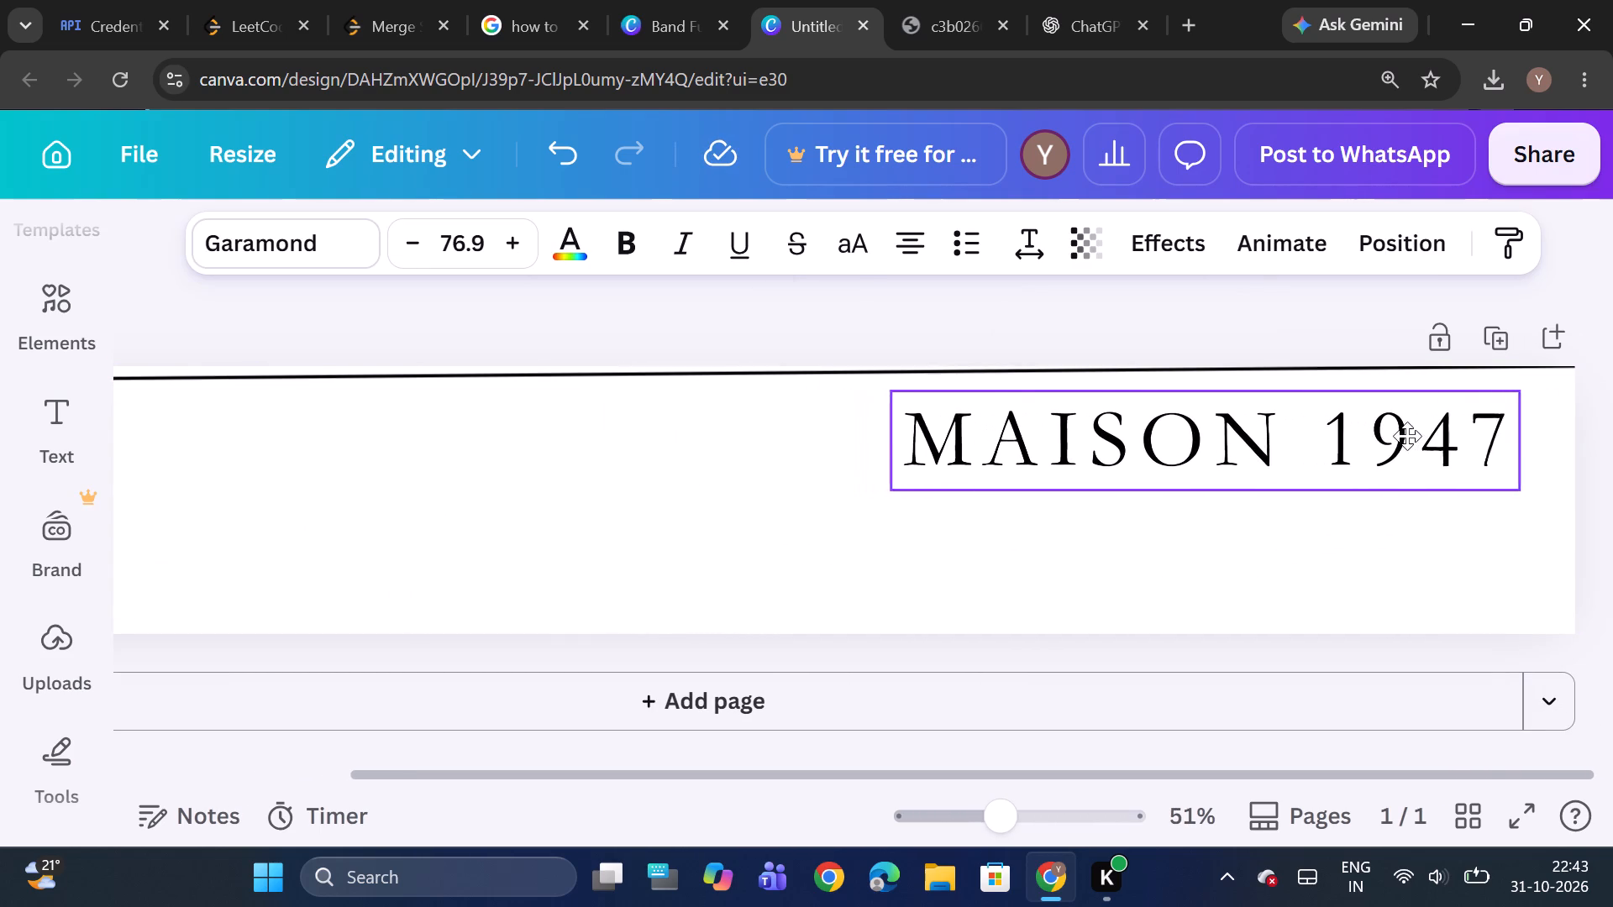
drag(1407, 436, 1429, 426)
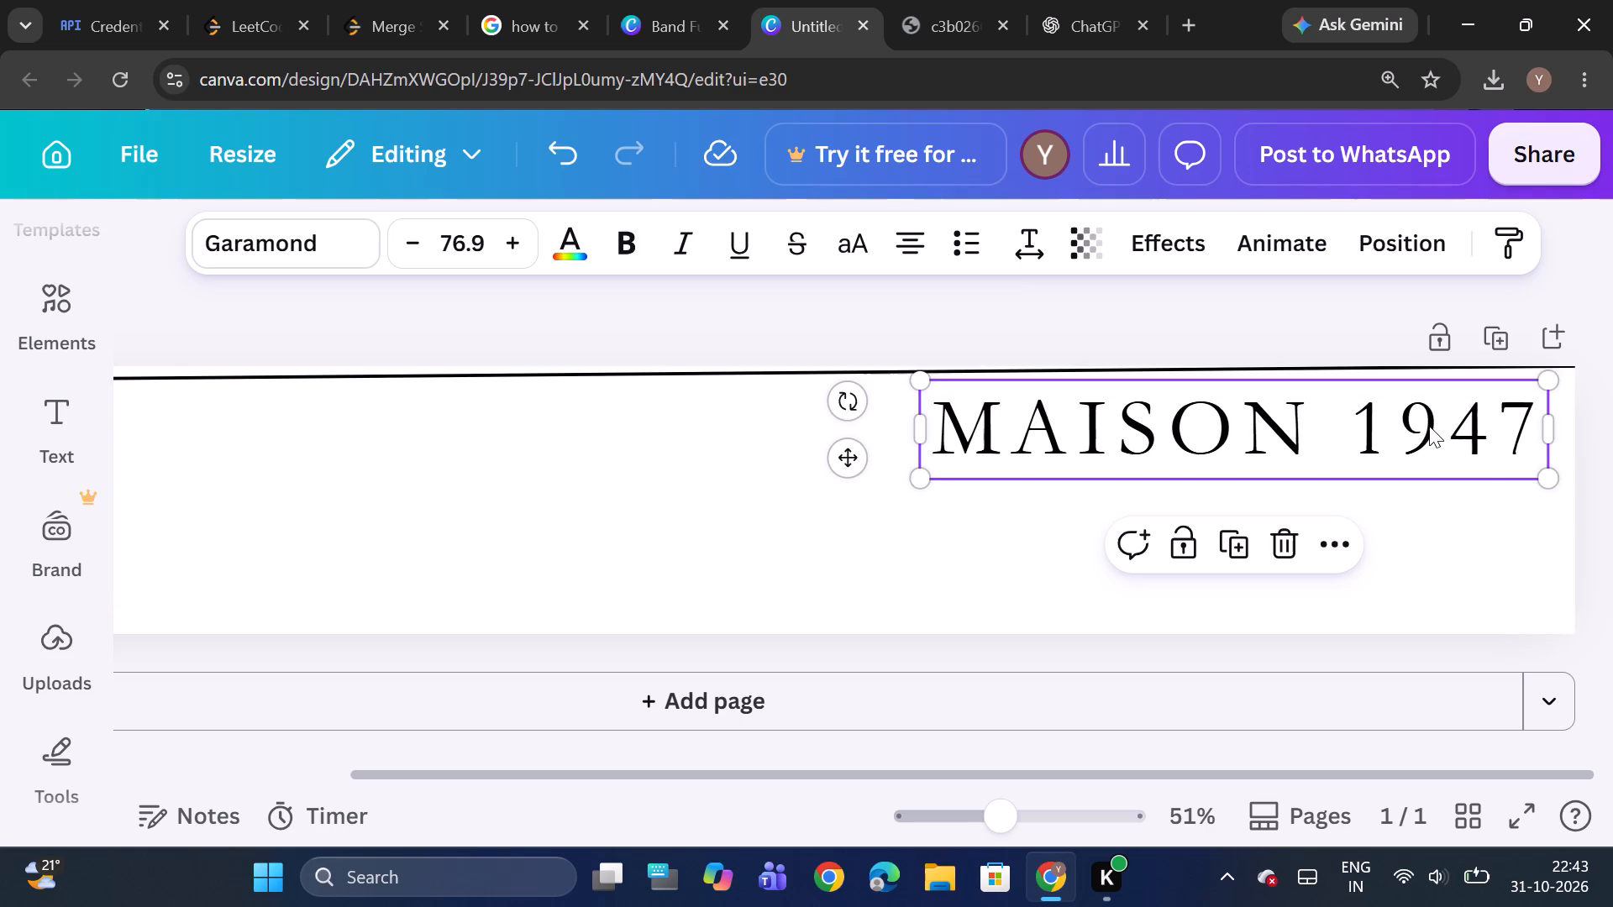
Lower the line's right end to the top of the MAISON 1947 text box so the line runs level.
scroll(1393, 616, left, 2)
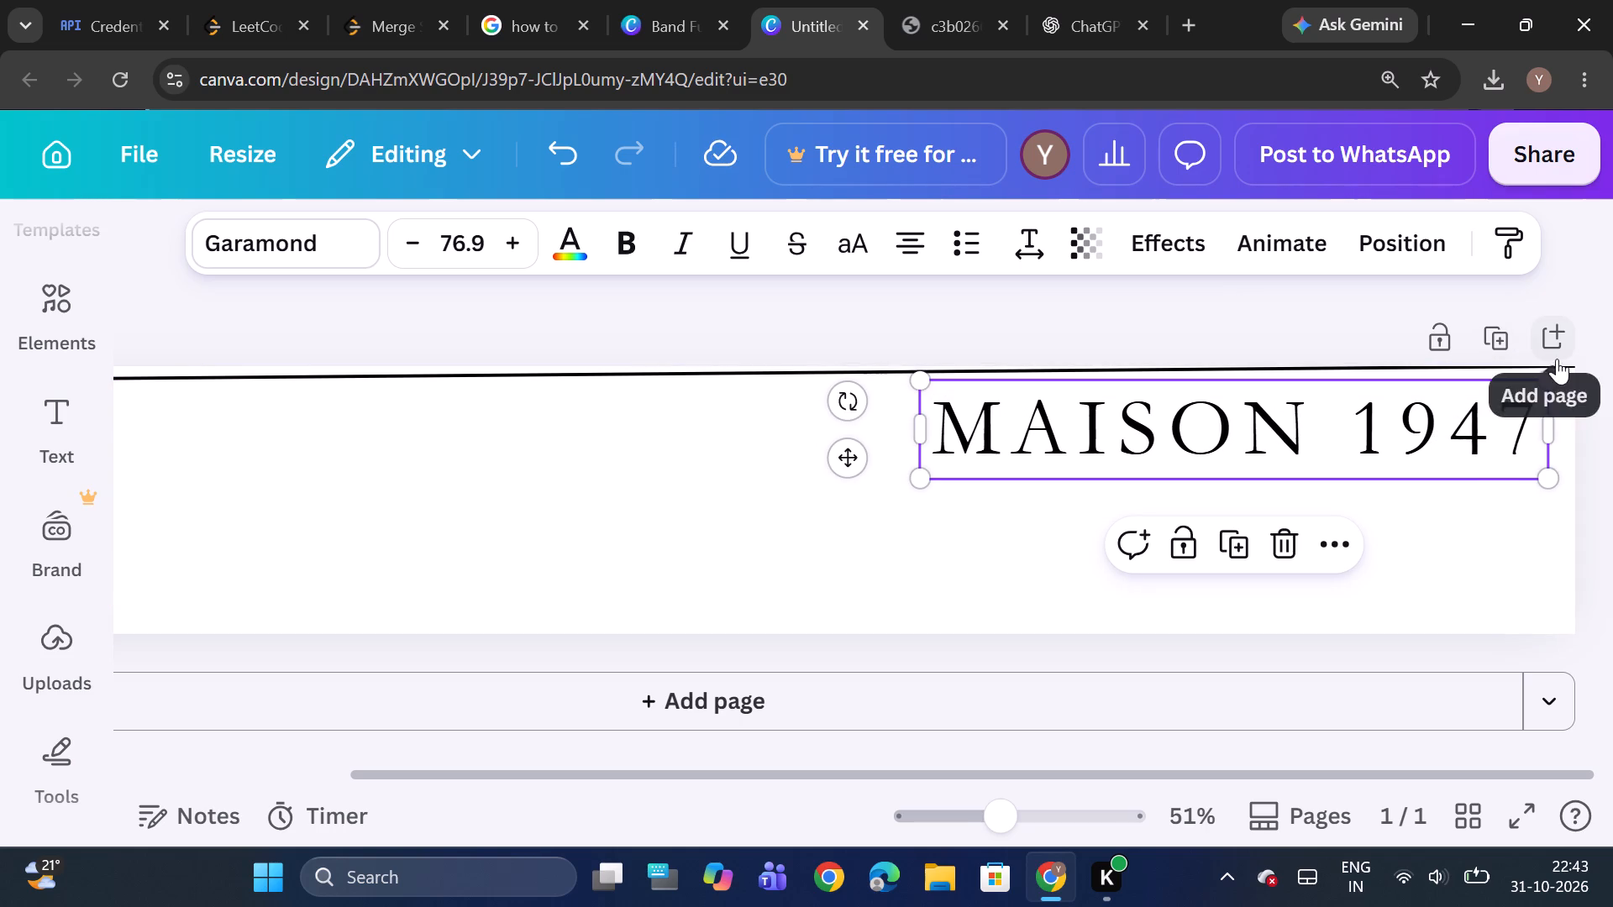
click(1568, 369)
click(1589, 364)
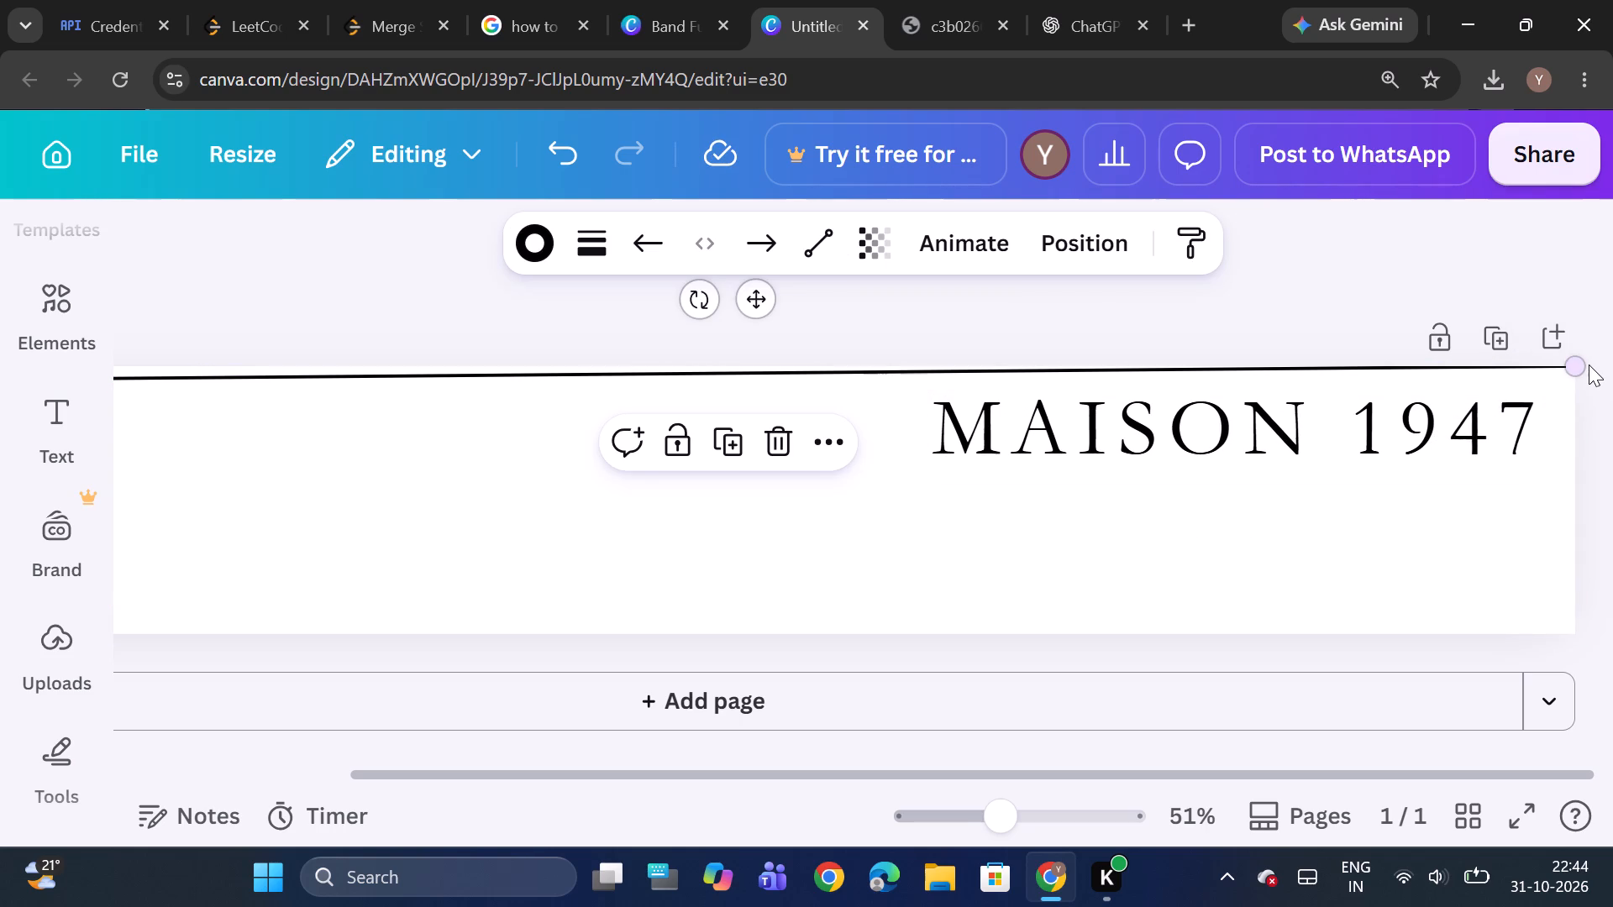
drag(1566, 364, 1566, 372)
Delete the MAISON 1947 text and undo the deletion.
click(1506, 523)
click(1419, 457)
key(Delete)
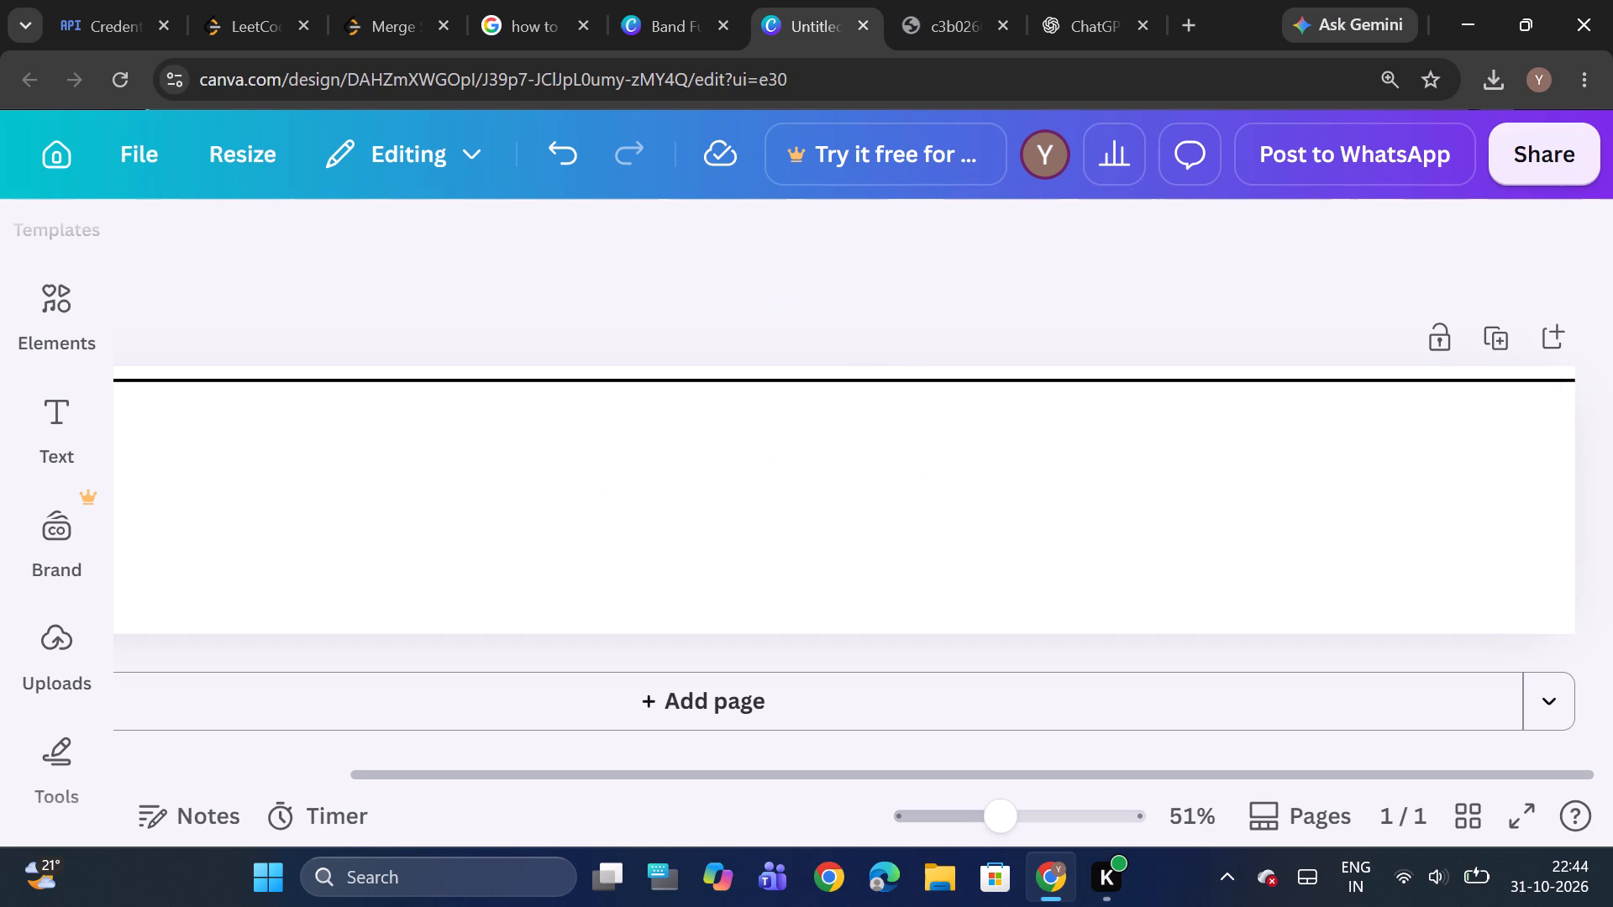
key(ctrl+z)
Move the MAISON 1947 text back toward the middle of the band, below the border line.
drag(1377, 433, 1070, 506)
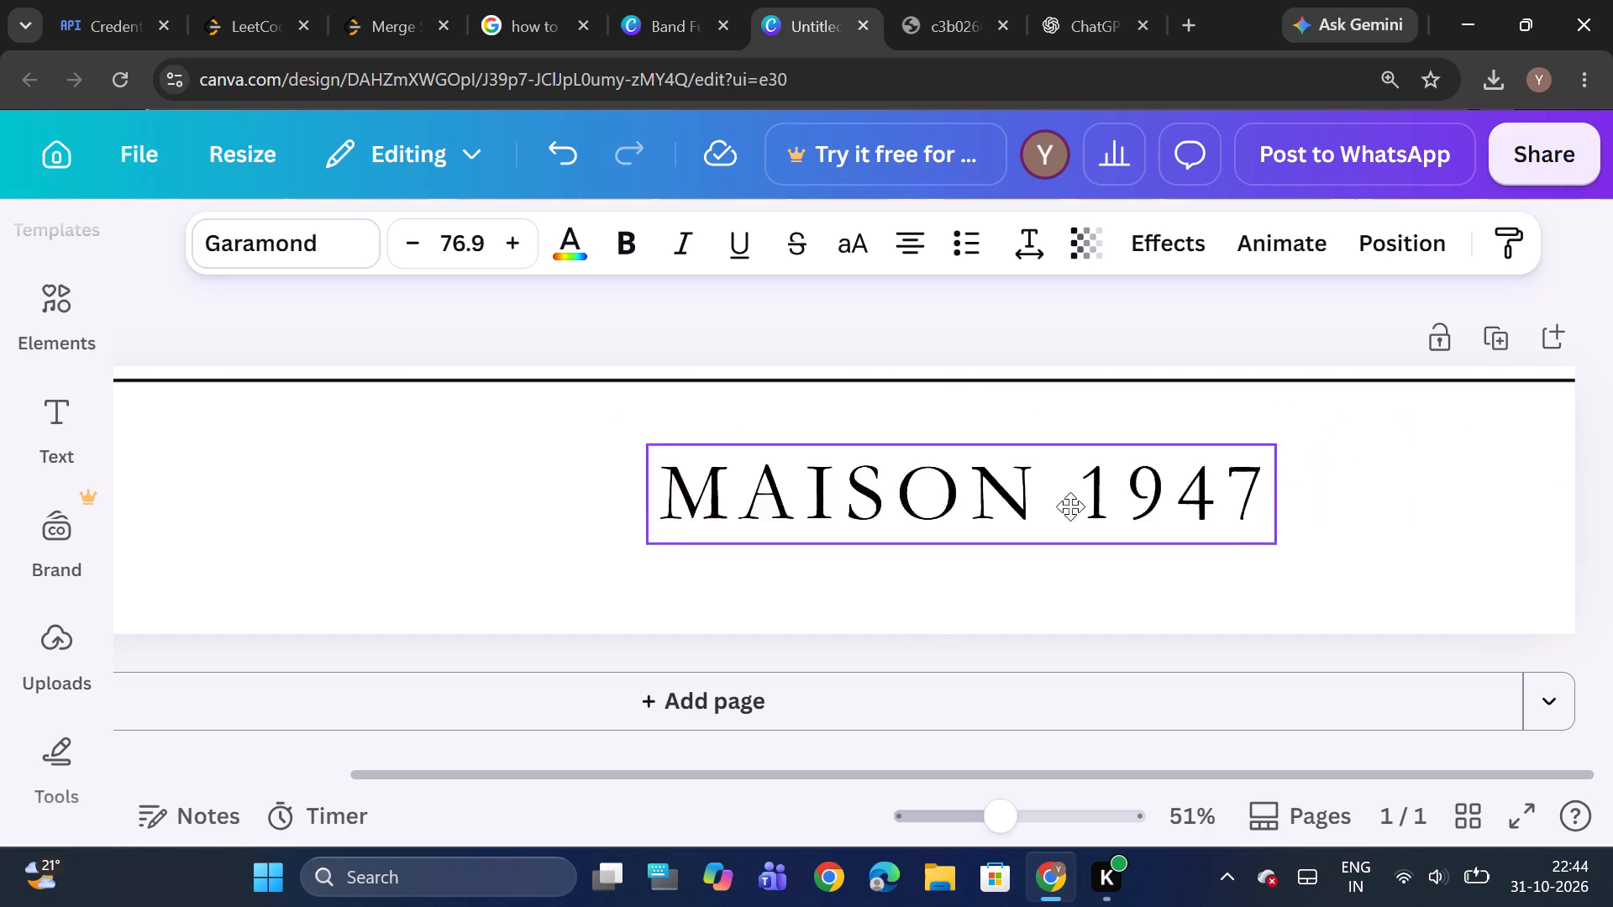
drag(1070, 506, 1032, 516)
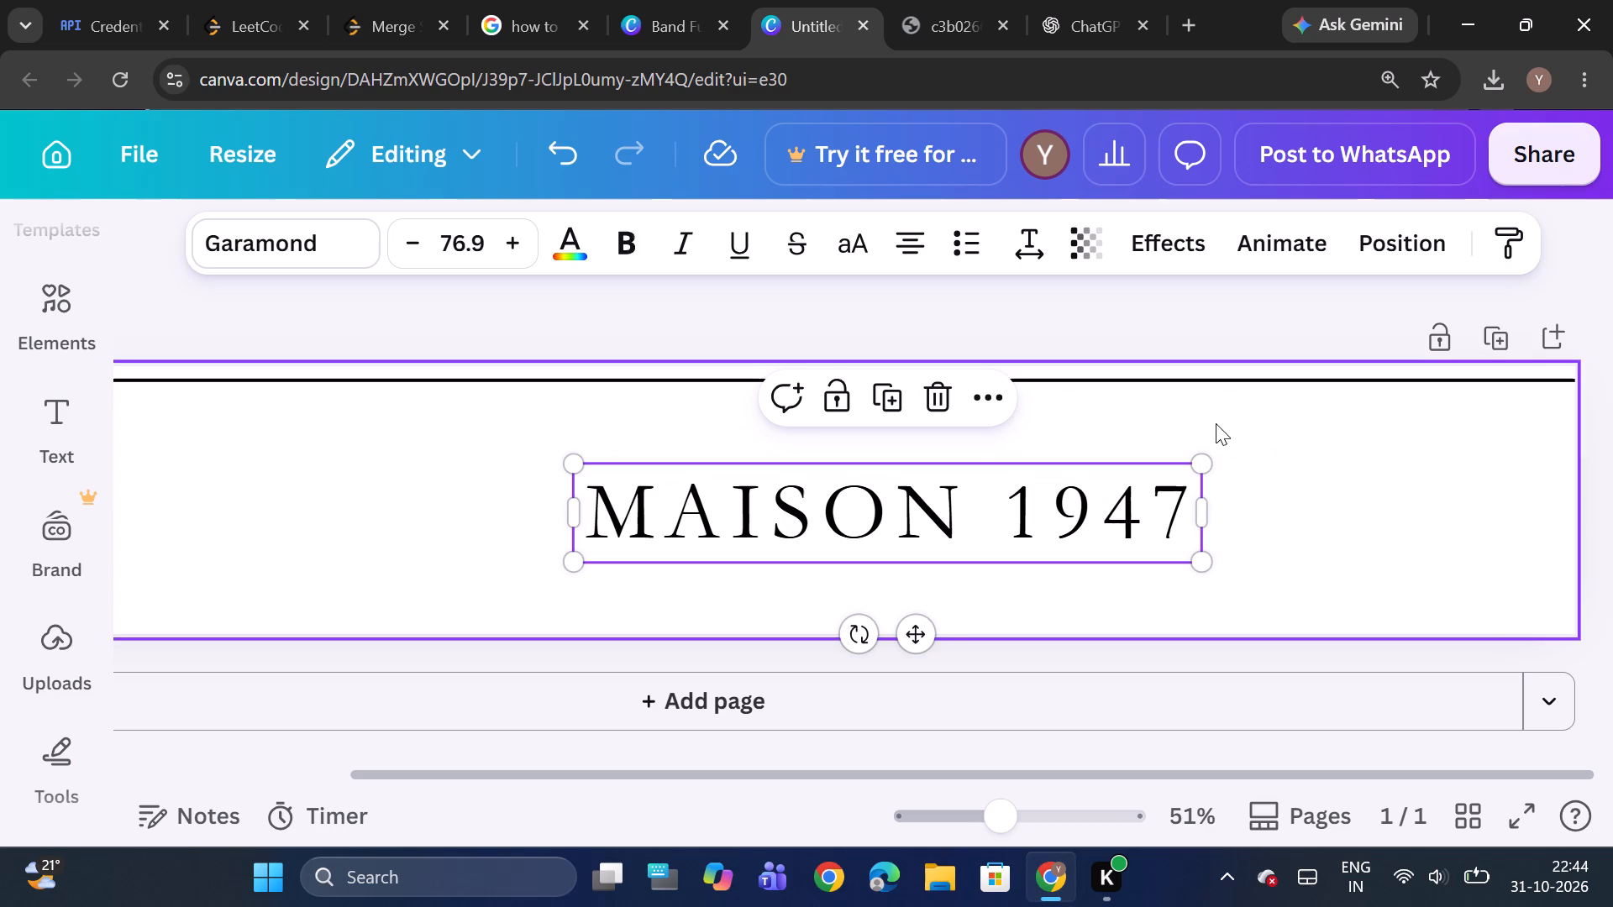
Duplicate the thick top border line and place the copy just beneath it, spanning the band's full width.
click(1237, 391)
key(ctrl+c)
key(ctrl+v)
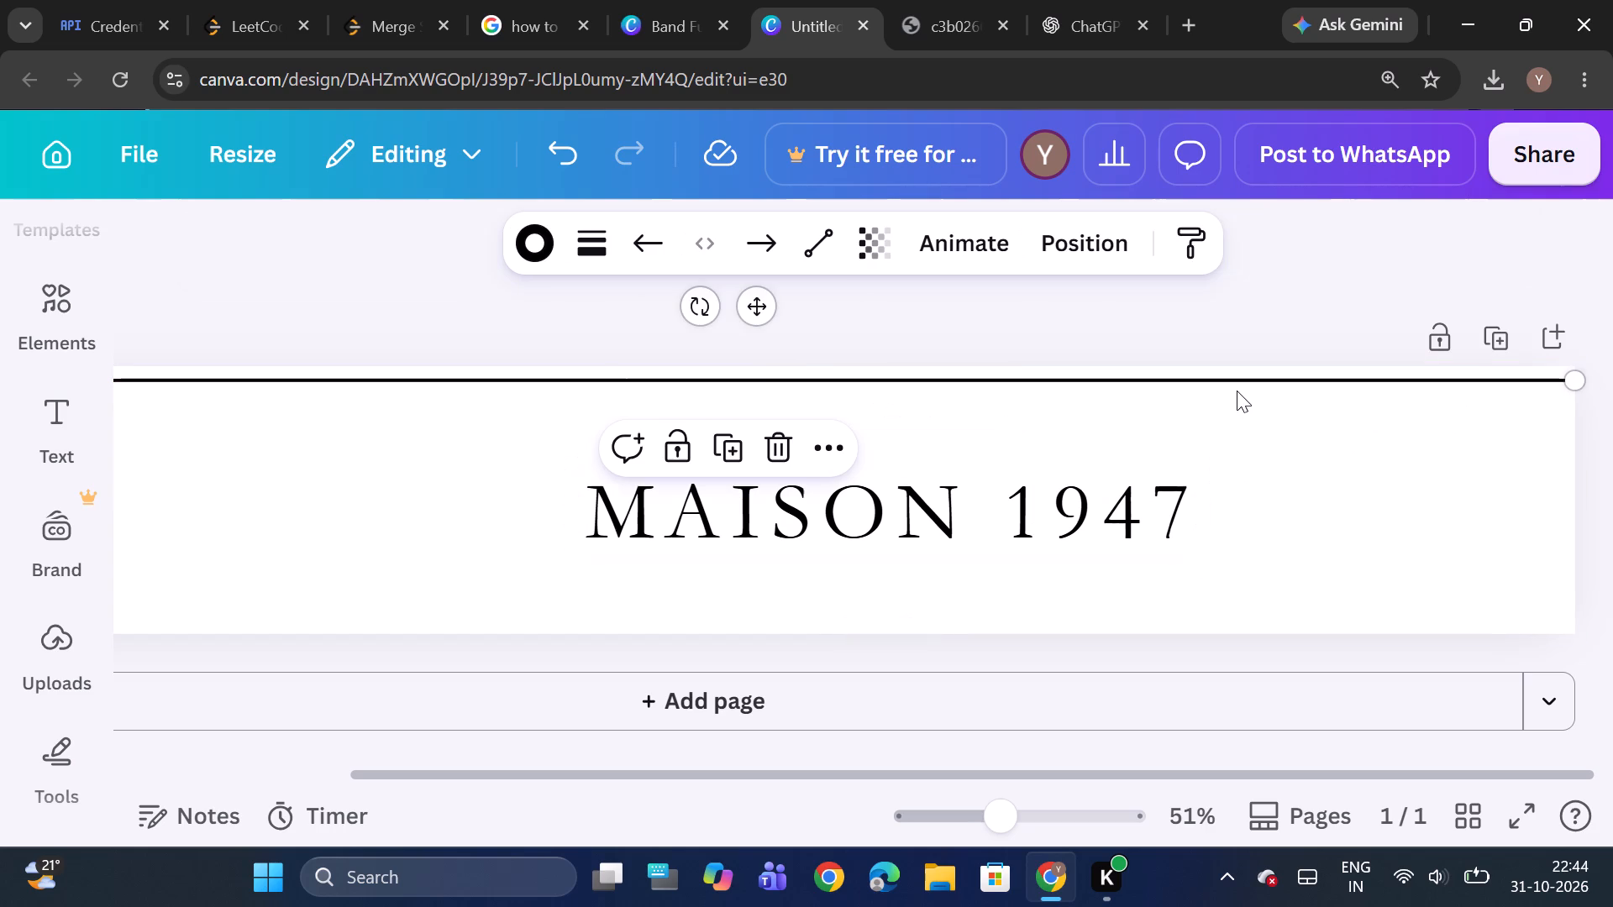
drag(1220, 393, 1201, 385)
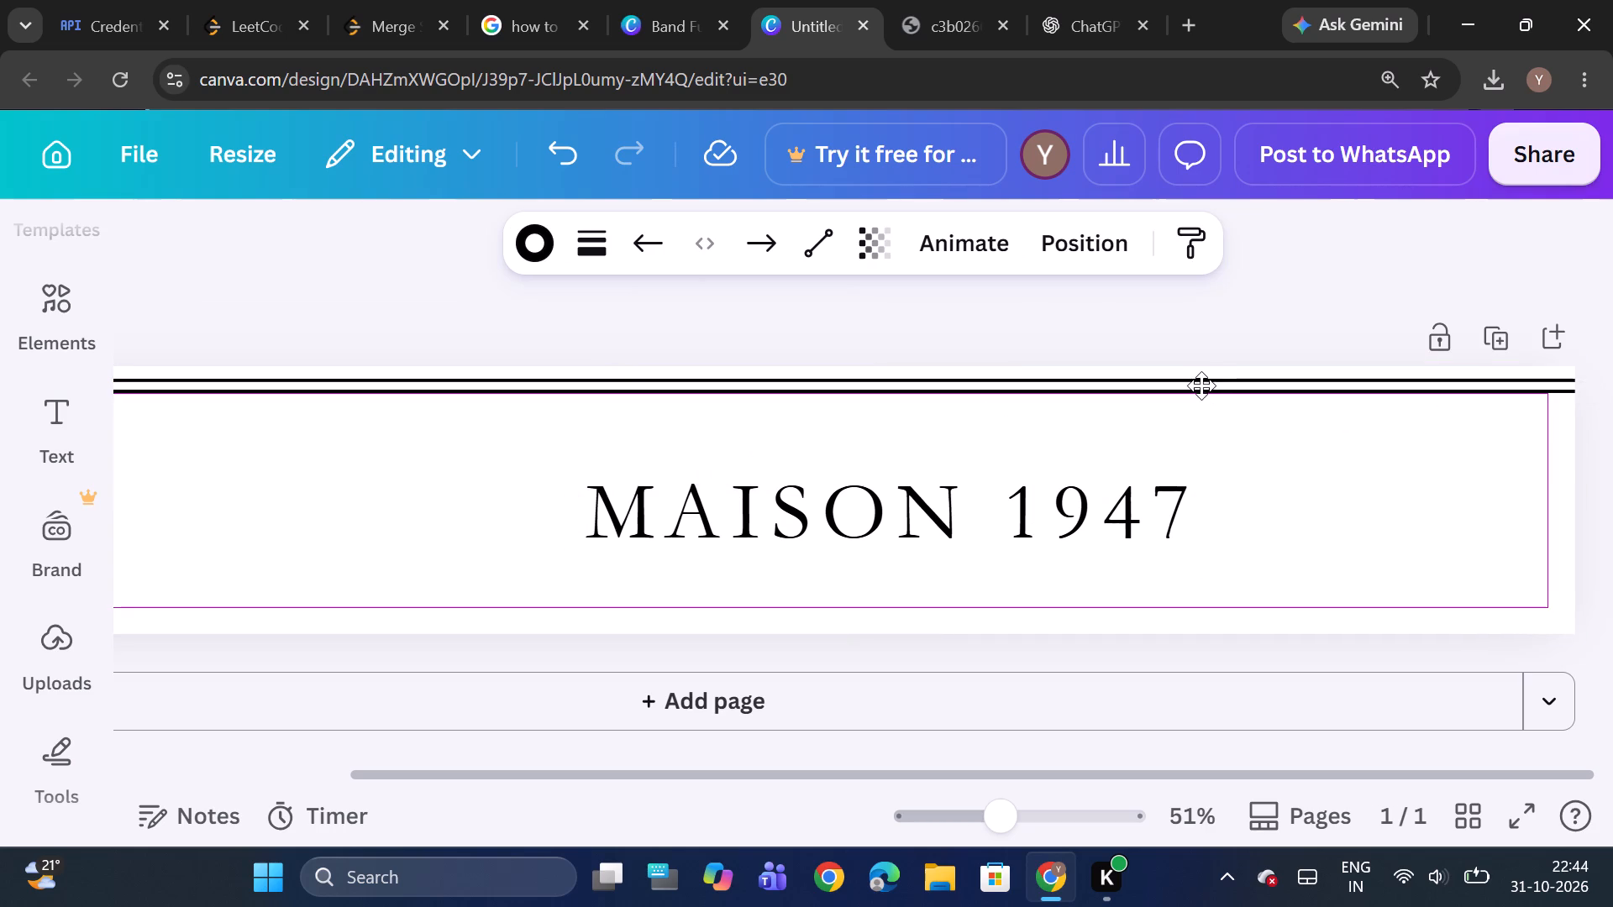
drag(1201, 385, 1200, 388)
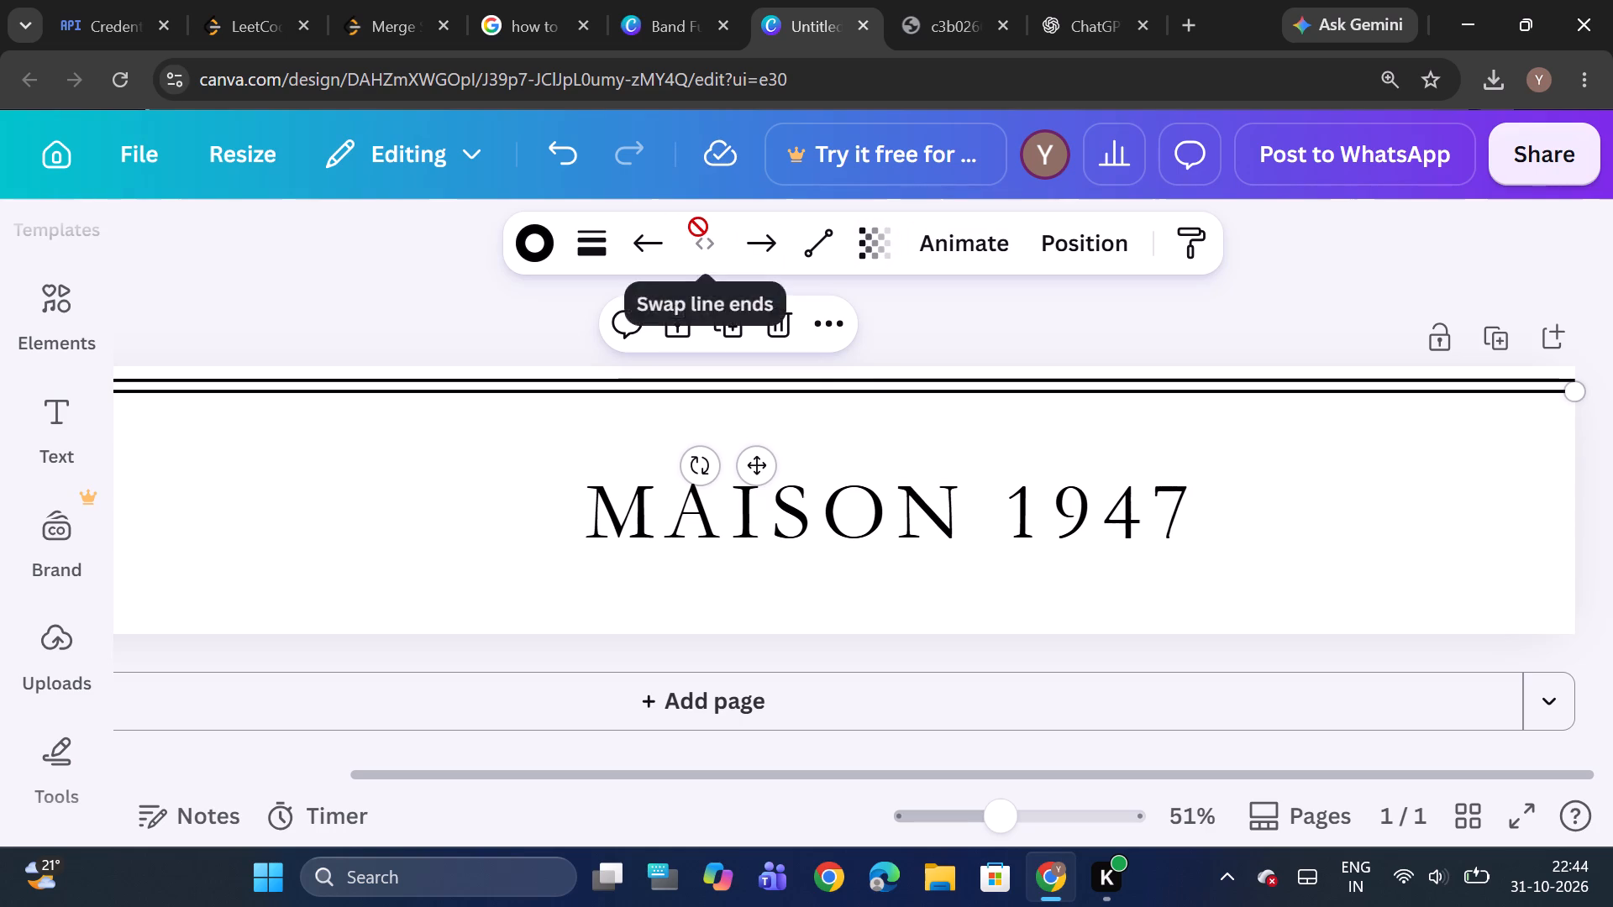
Set the stroke weight of the second top border line to 1.
click(613, 238)
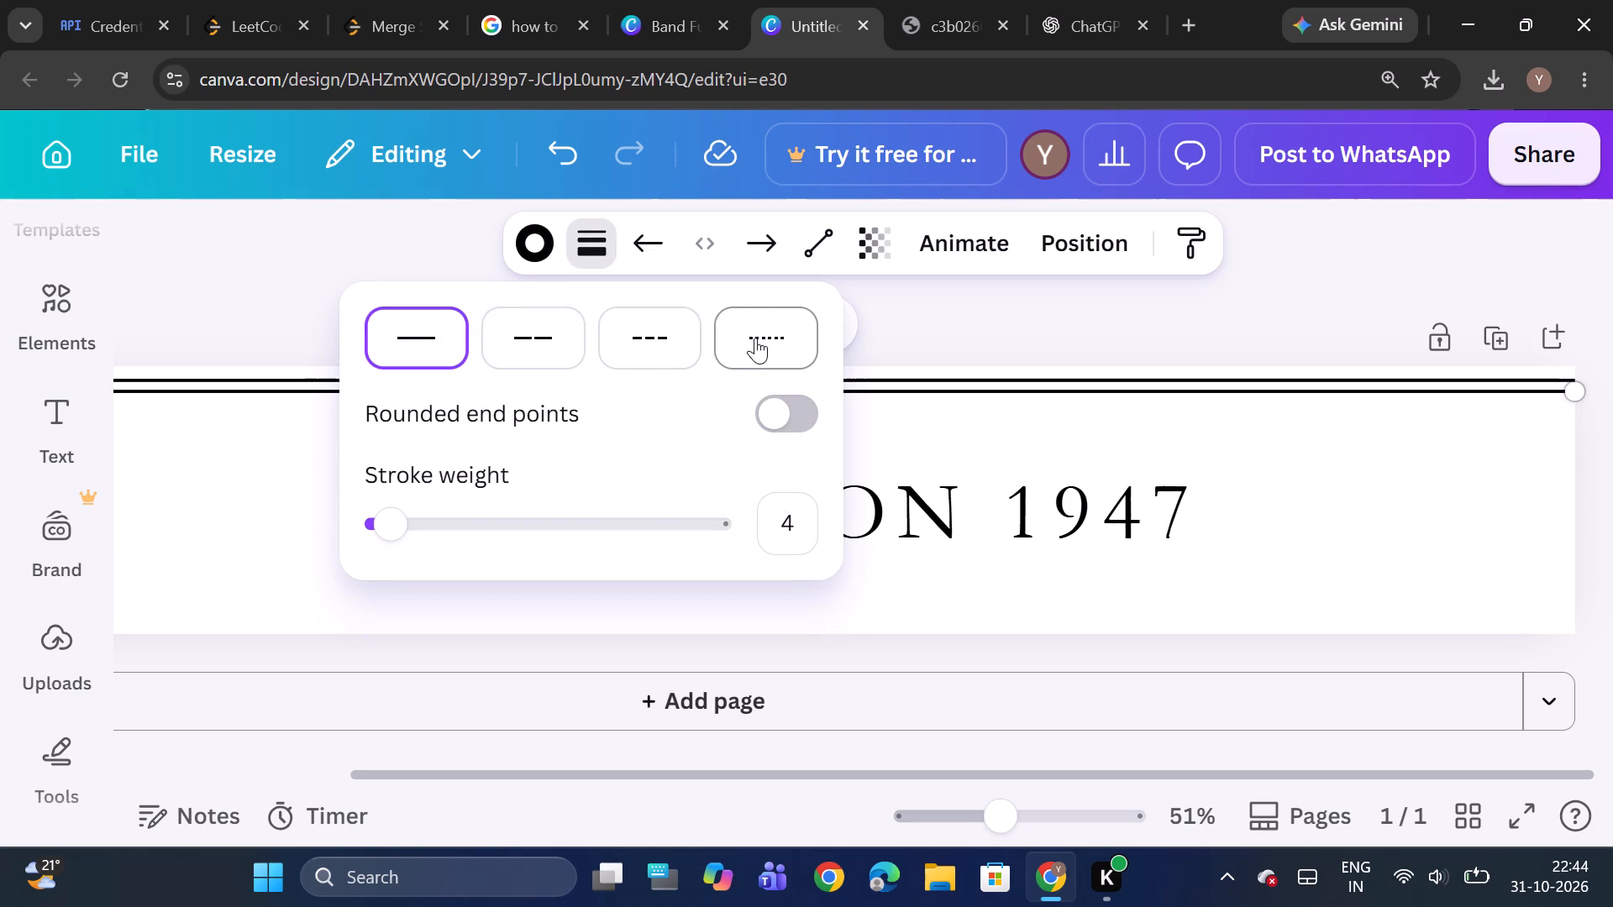
click(769, 517)
key(2)
key(Return)
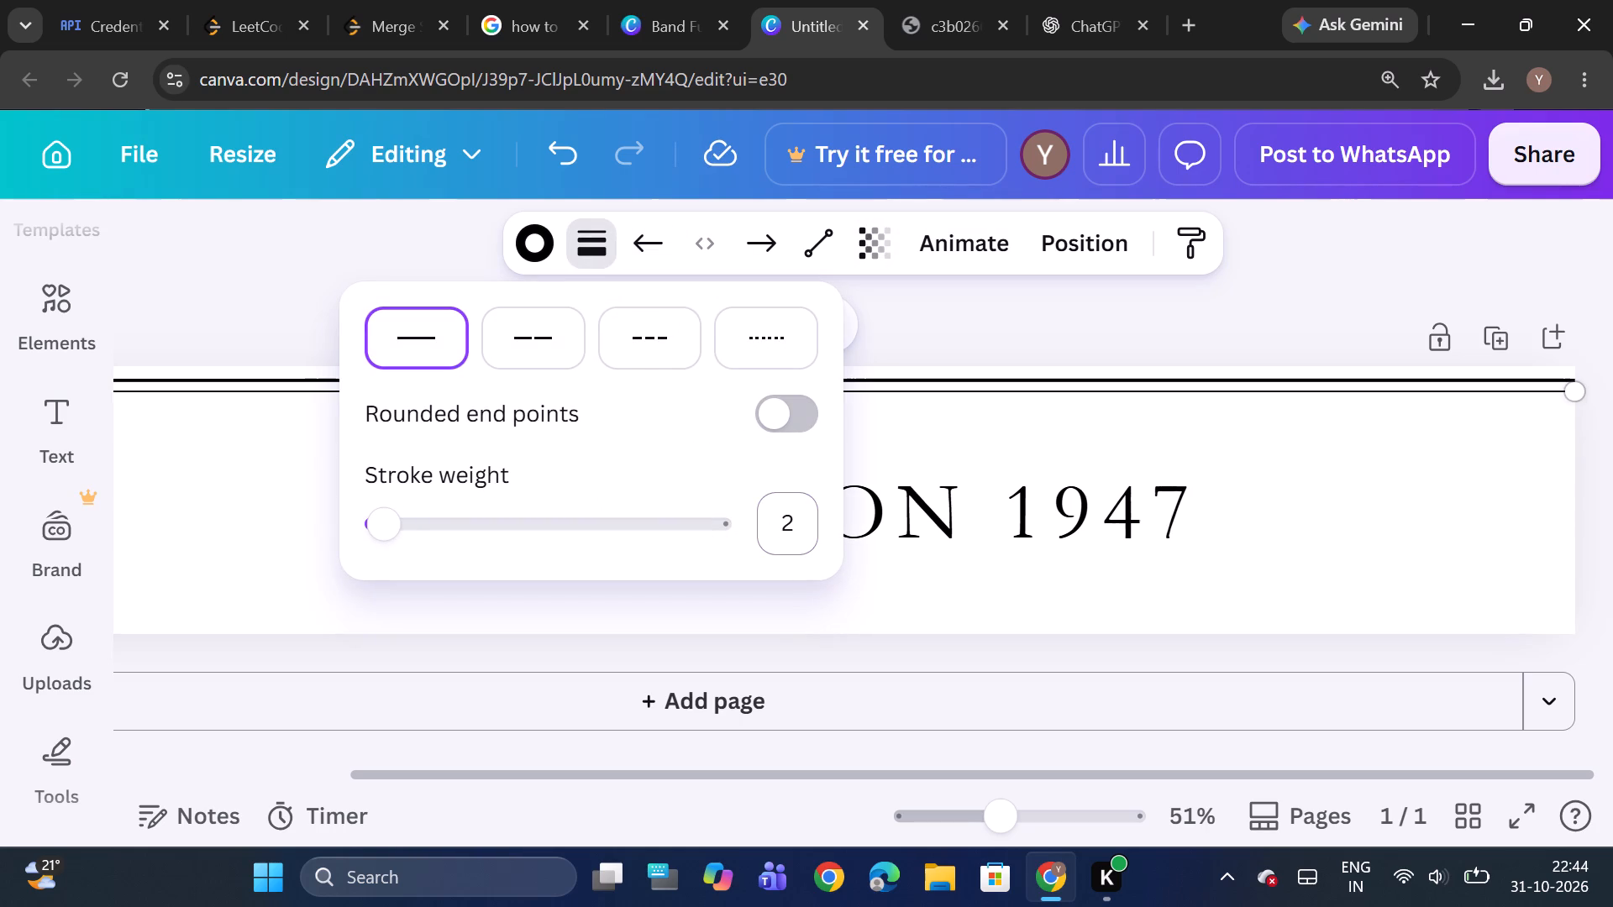
key(BackSpace)
key(1)
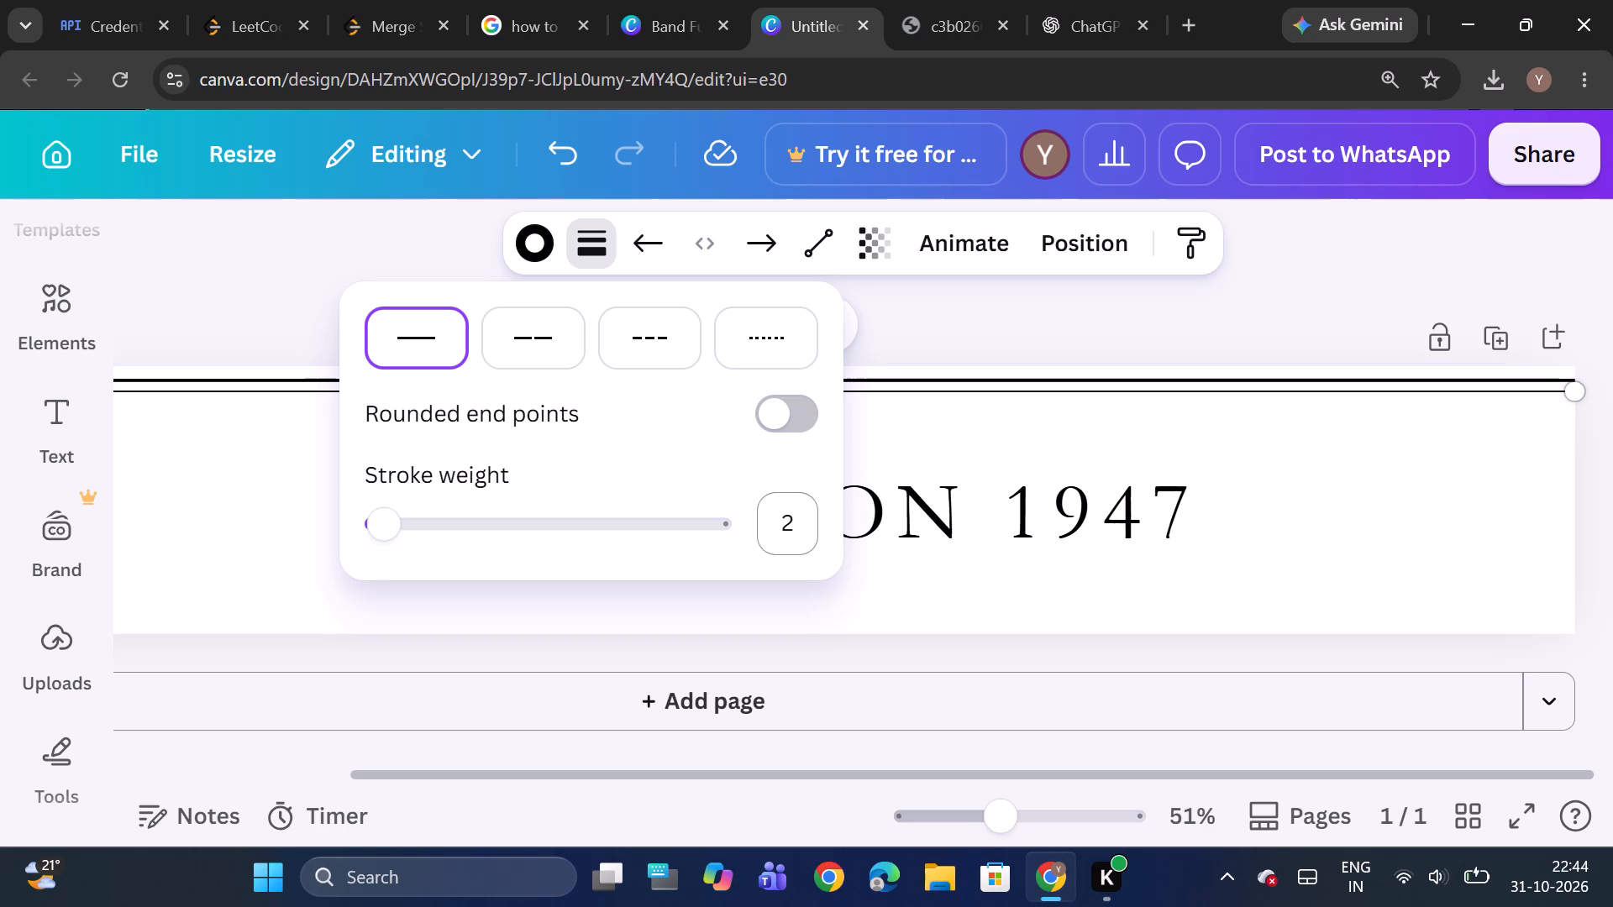
double_click(806, 524)
key(1)
key(Return)
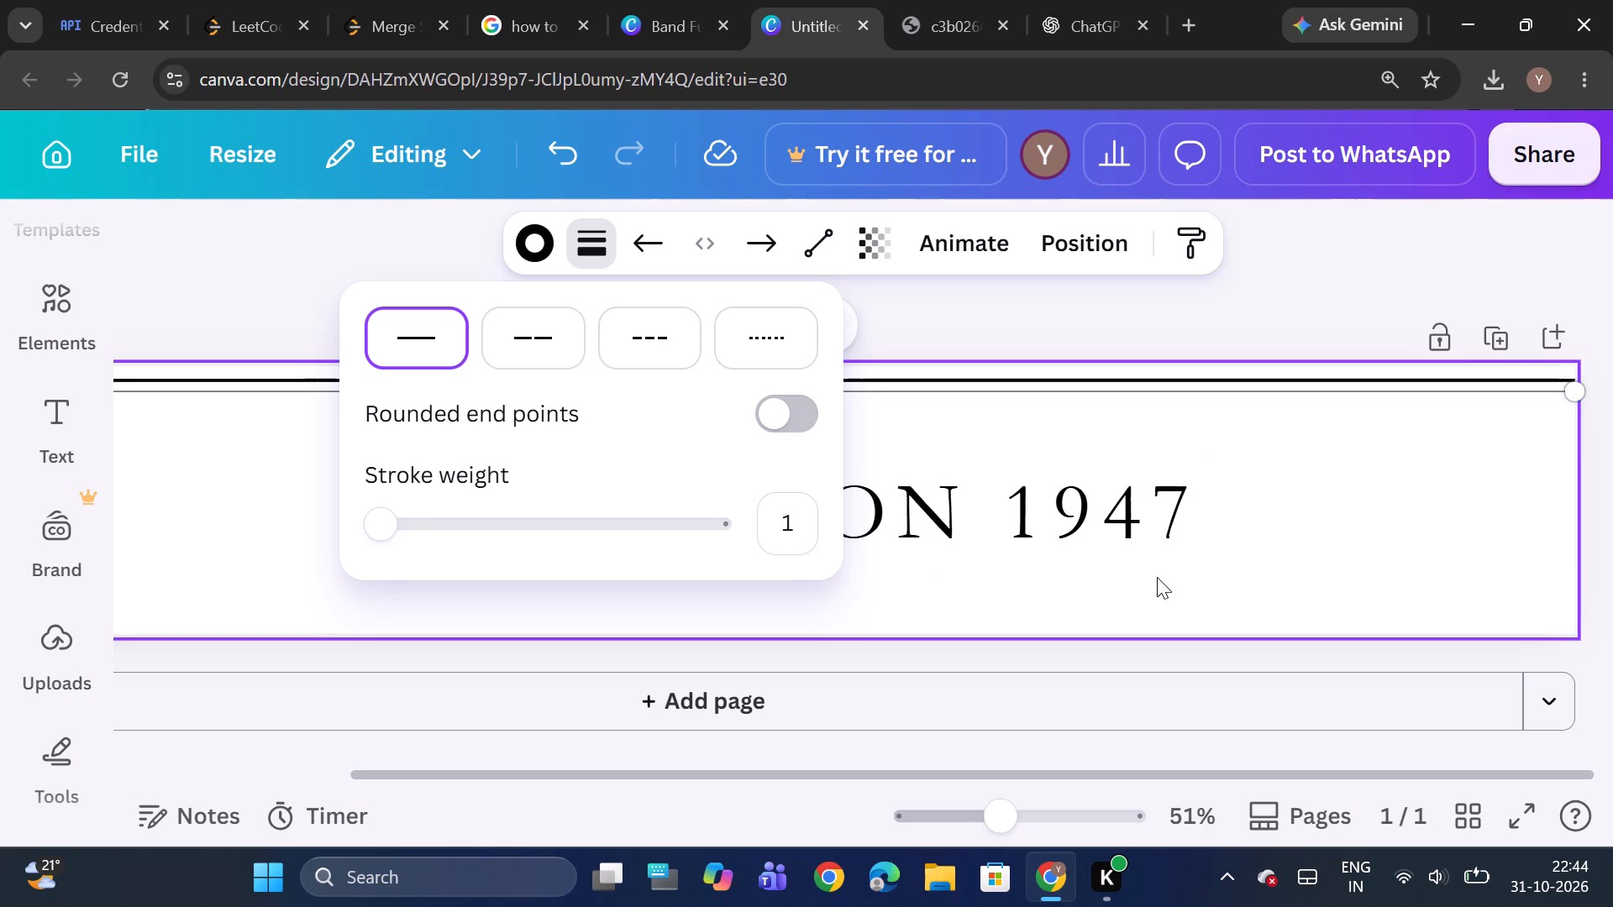
click(1285, 439)
Duplicate the thin border line and place the copy near the band's bottom edge, aligned with the band's left edge.
ctrl+scroll(1285, 439, up, 4)
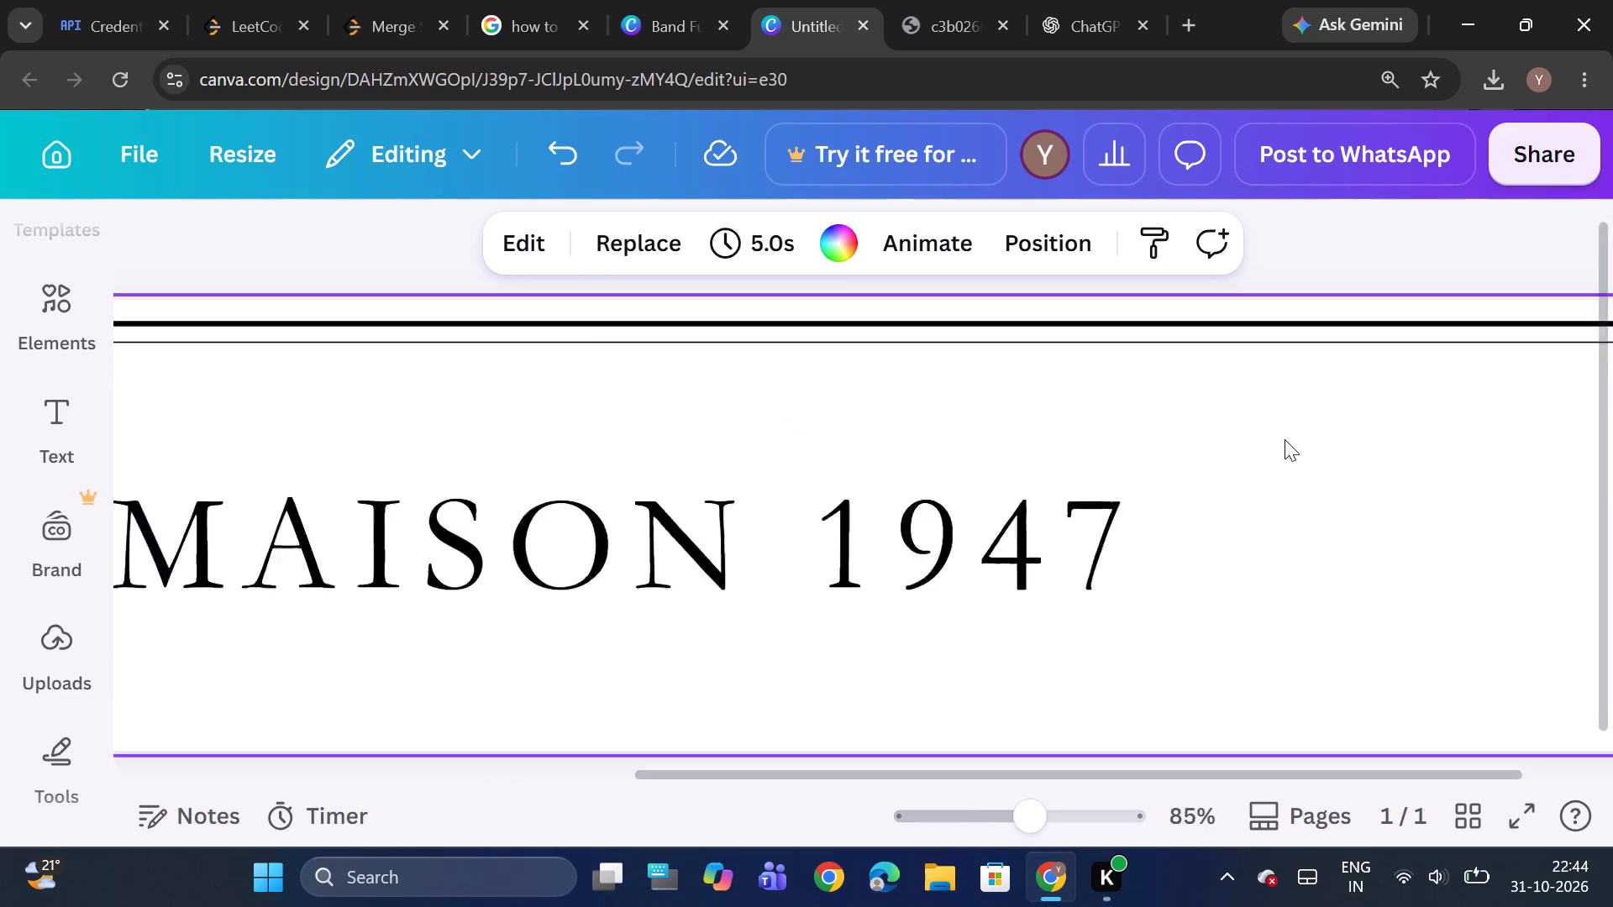
scroll(1285, 439, down, 3)
click(1285, 439)
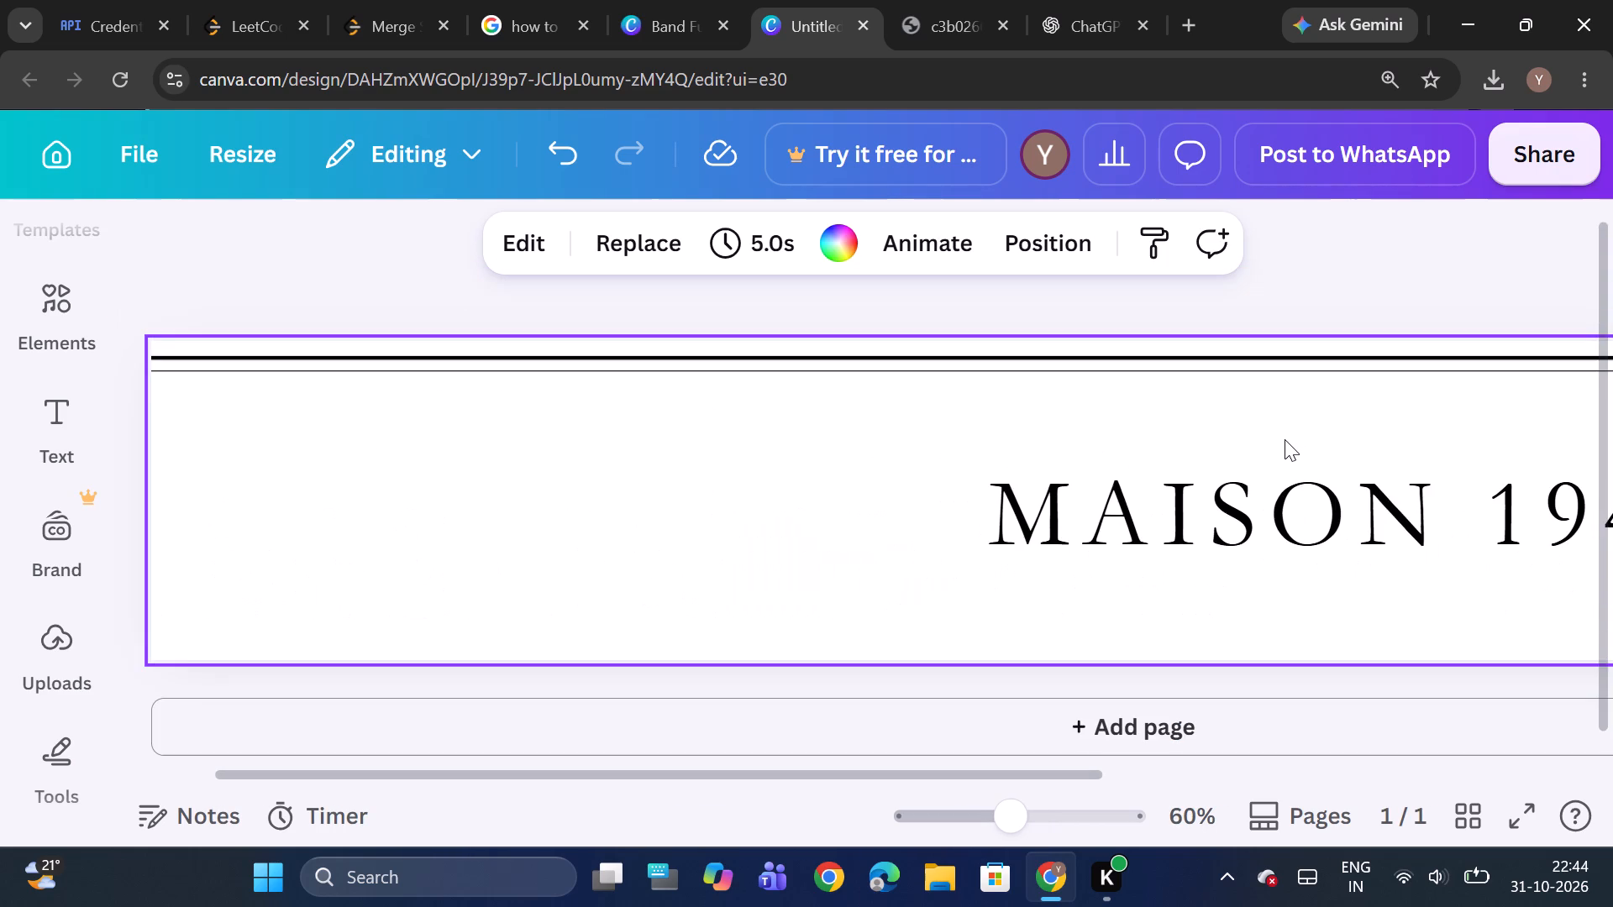
click(970, 411)
click(1105, 296)
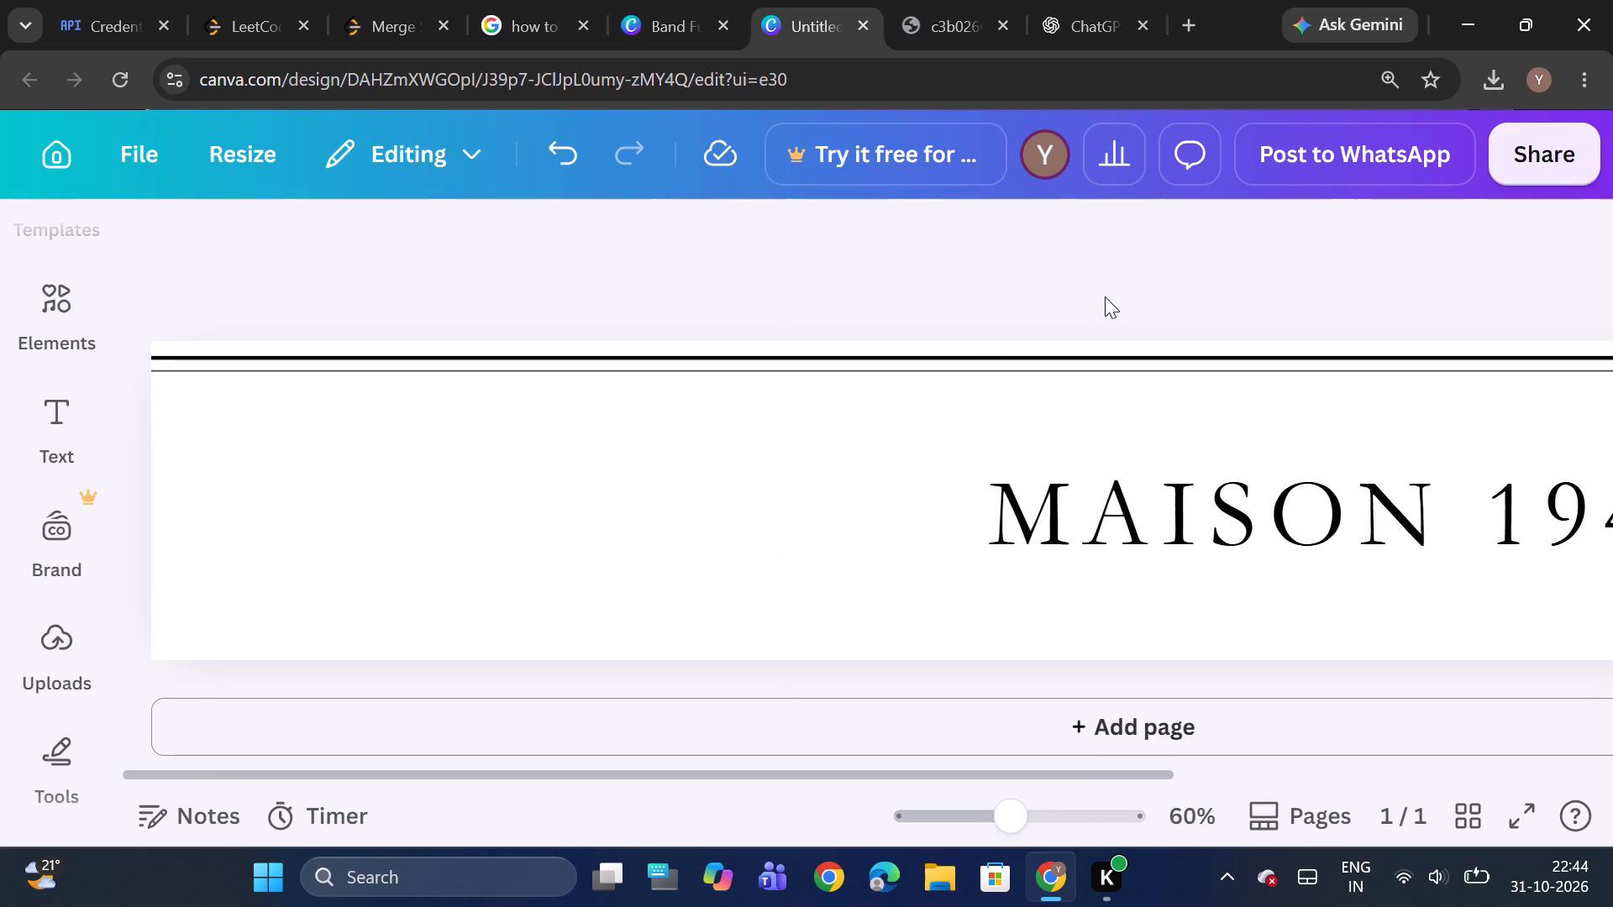
ctrl+scroll(1105, 296, down, 3)
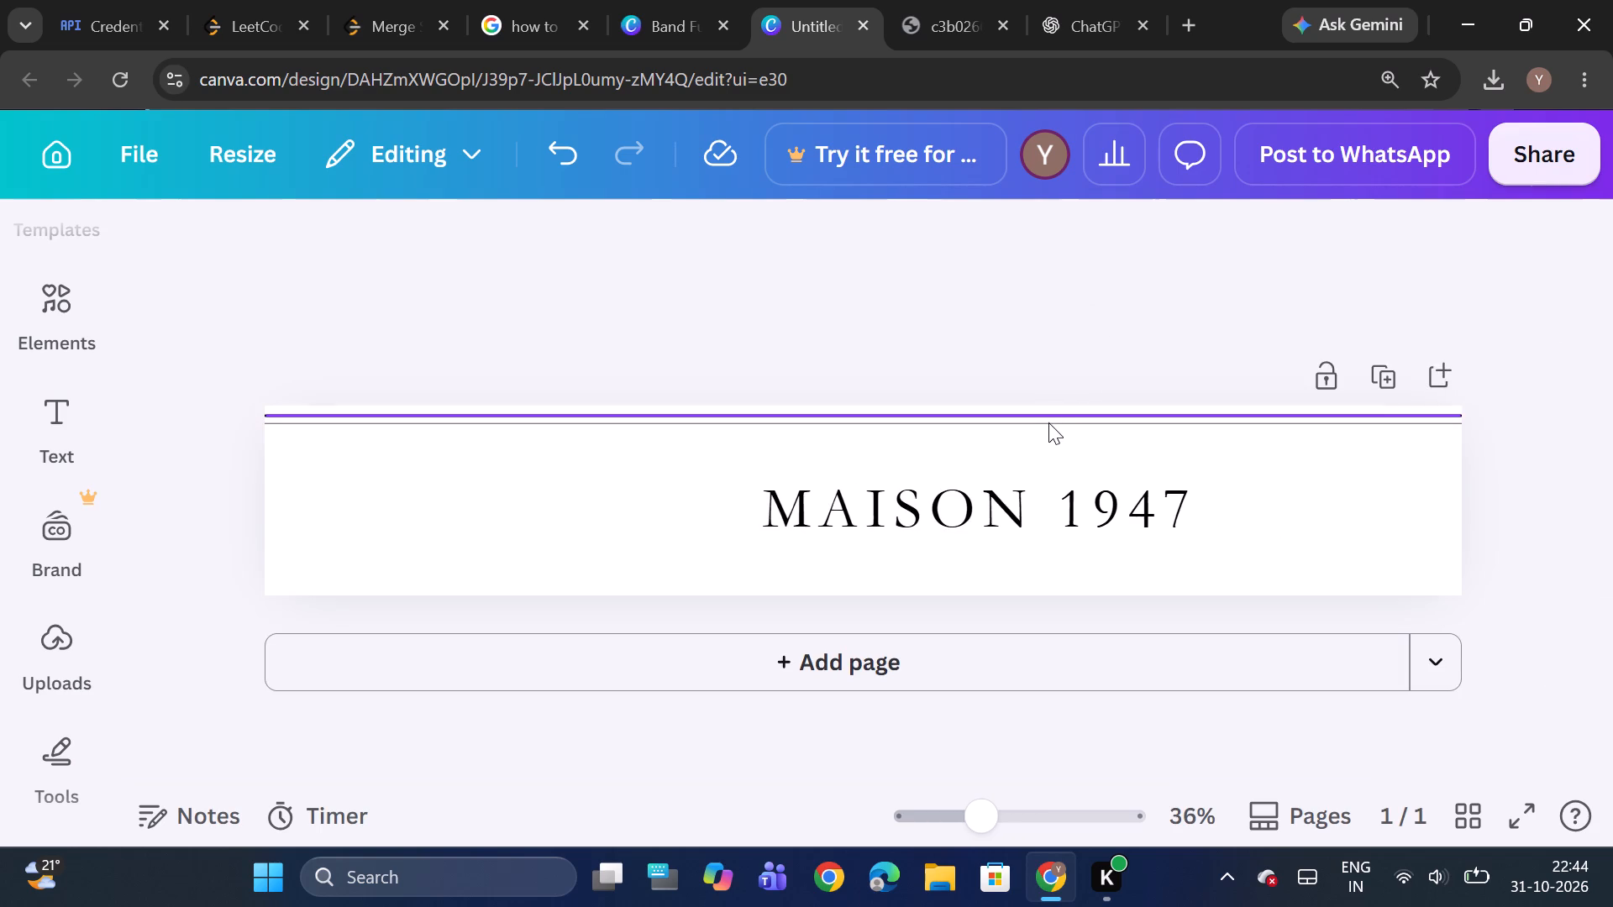
click(1047, 423)
key(ctrl+c)
key(ctrl+v)
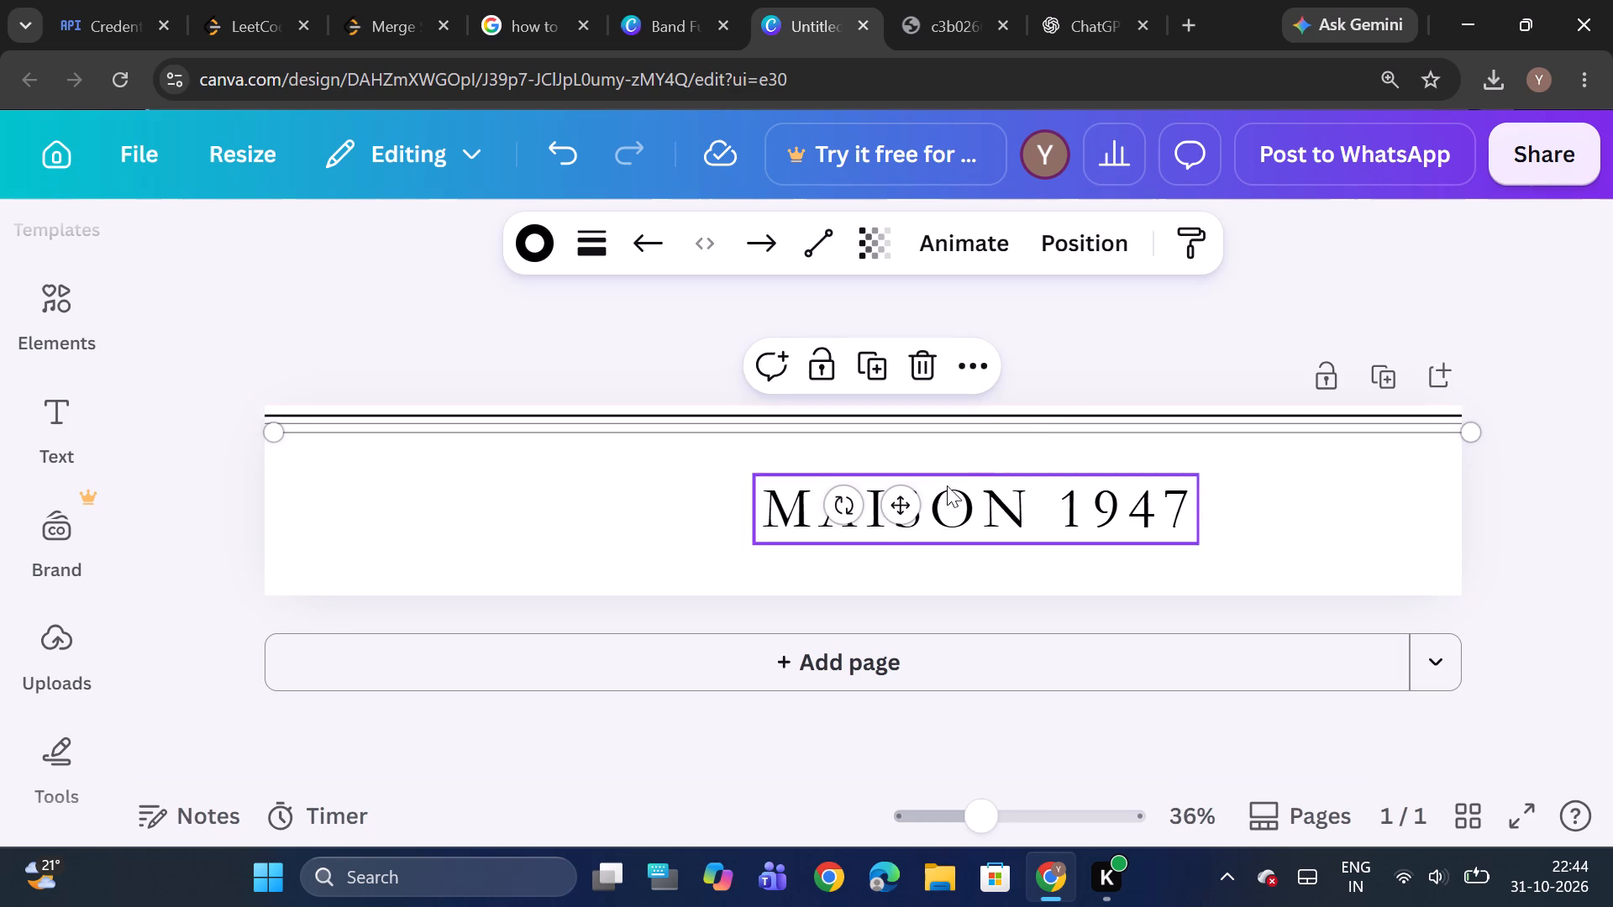
click(899, 506)
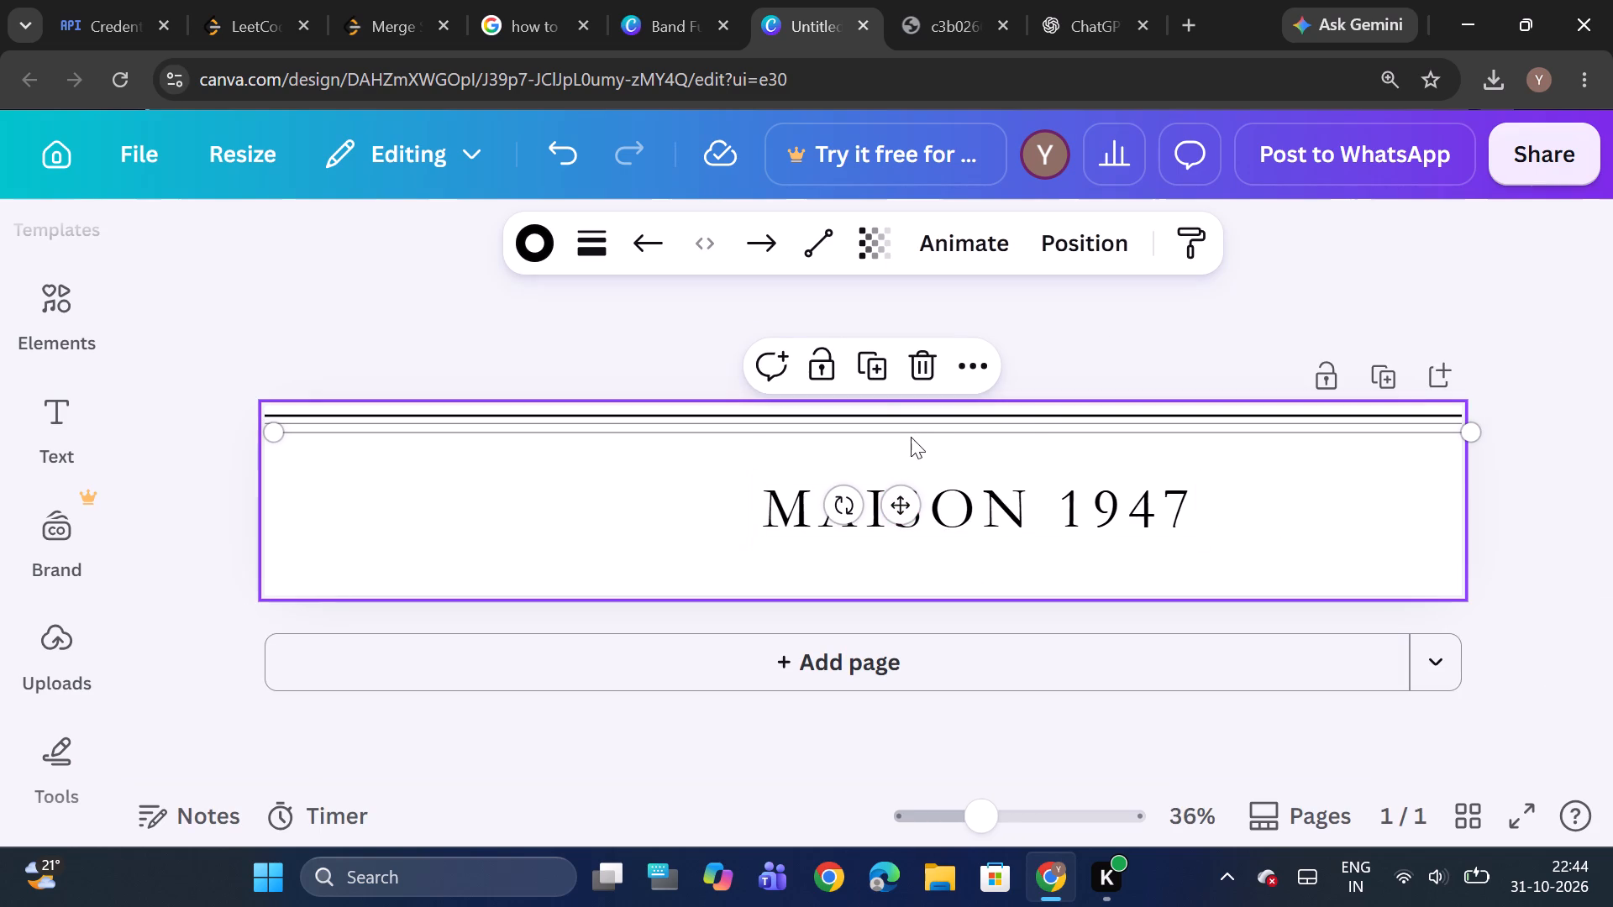
click(914, 431)
drag(914, 433, 923, 459)
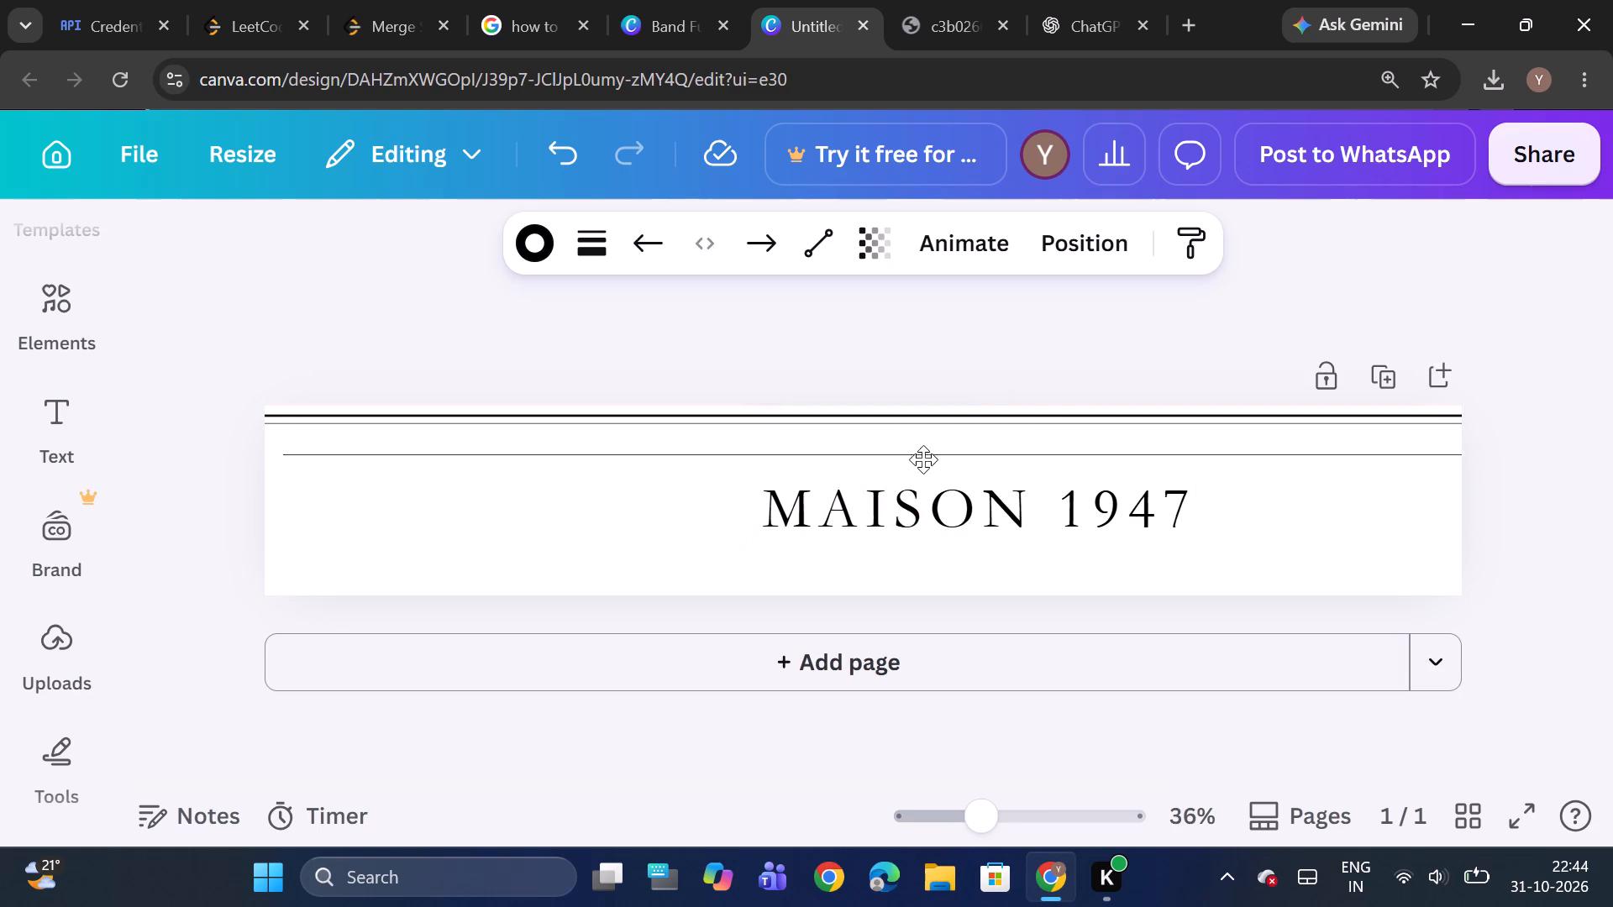
drag(923, 459, 912, 572)
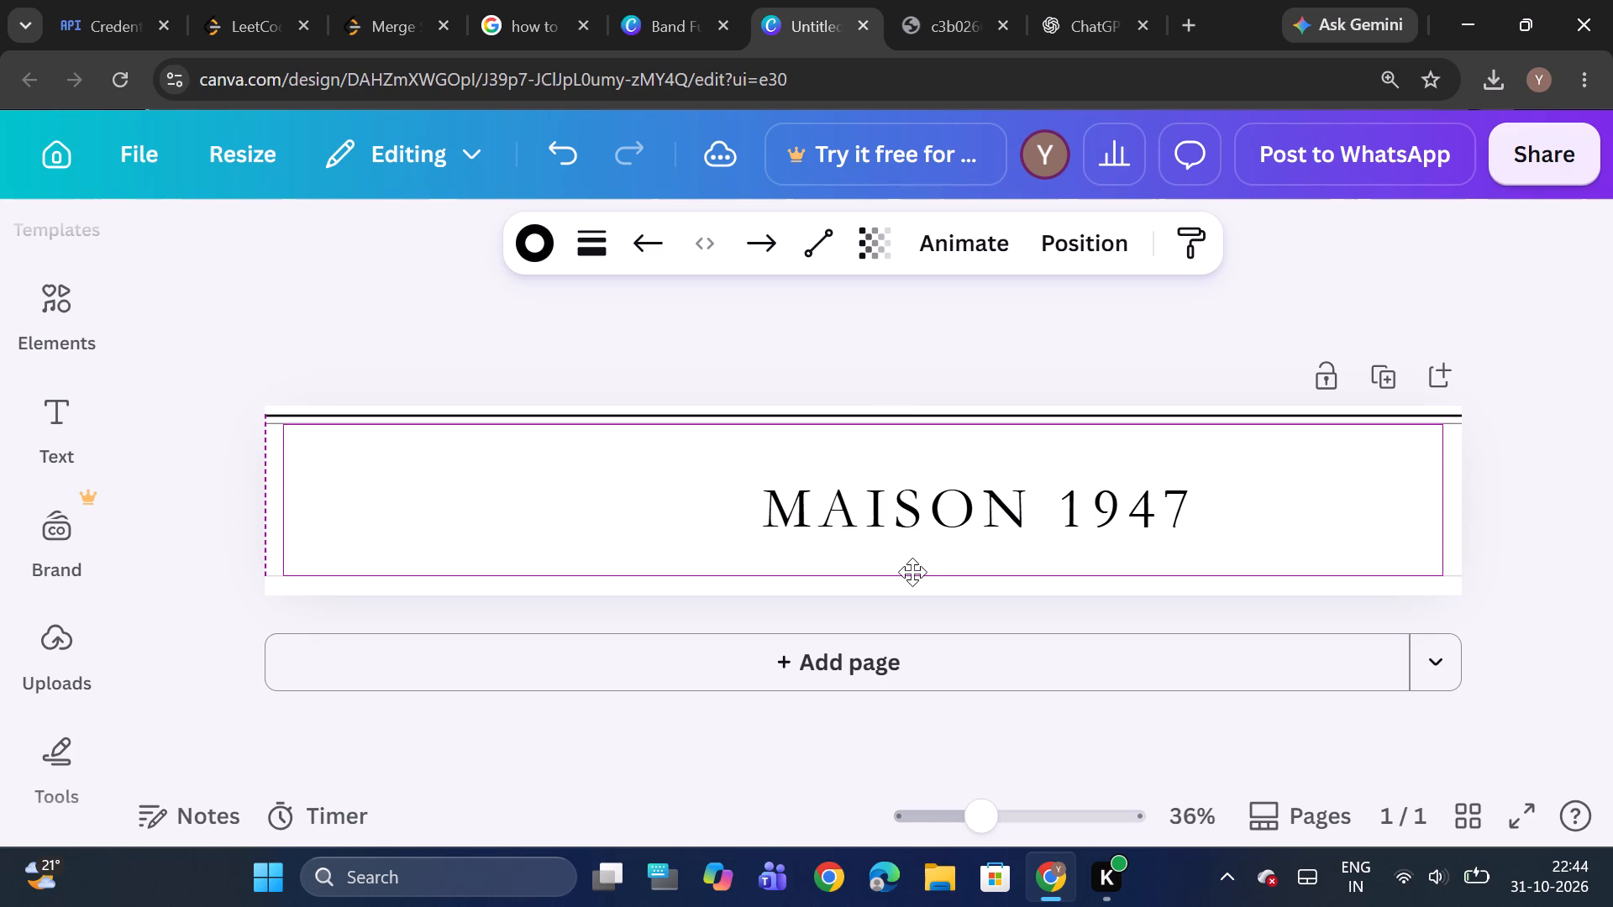
drag(912, 572, 912, 571)
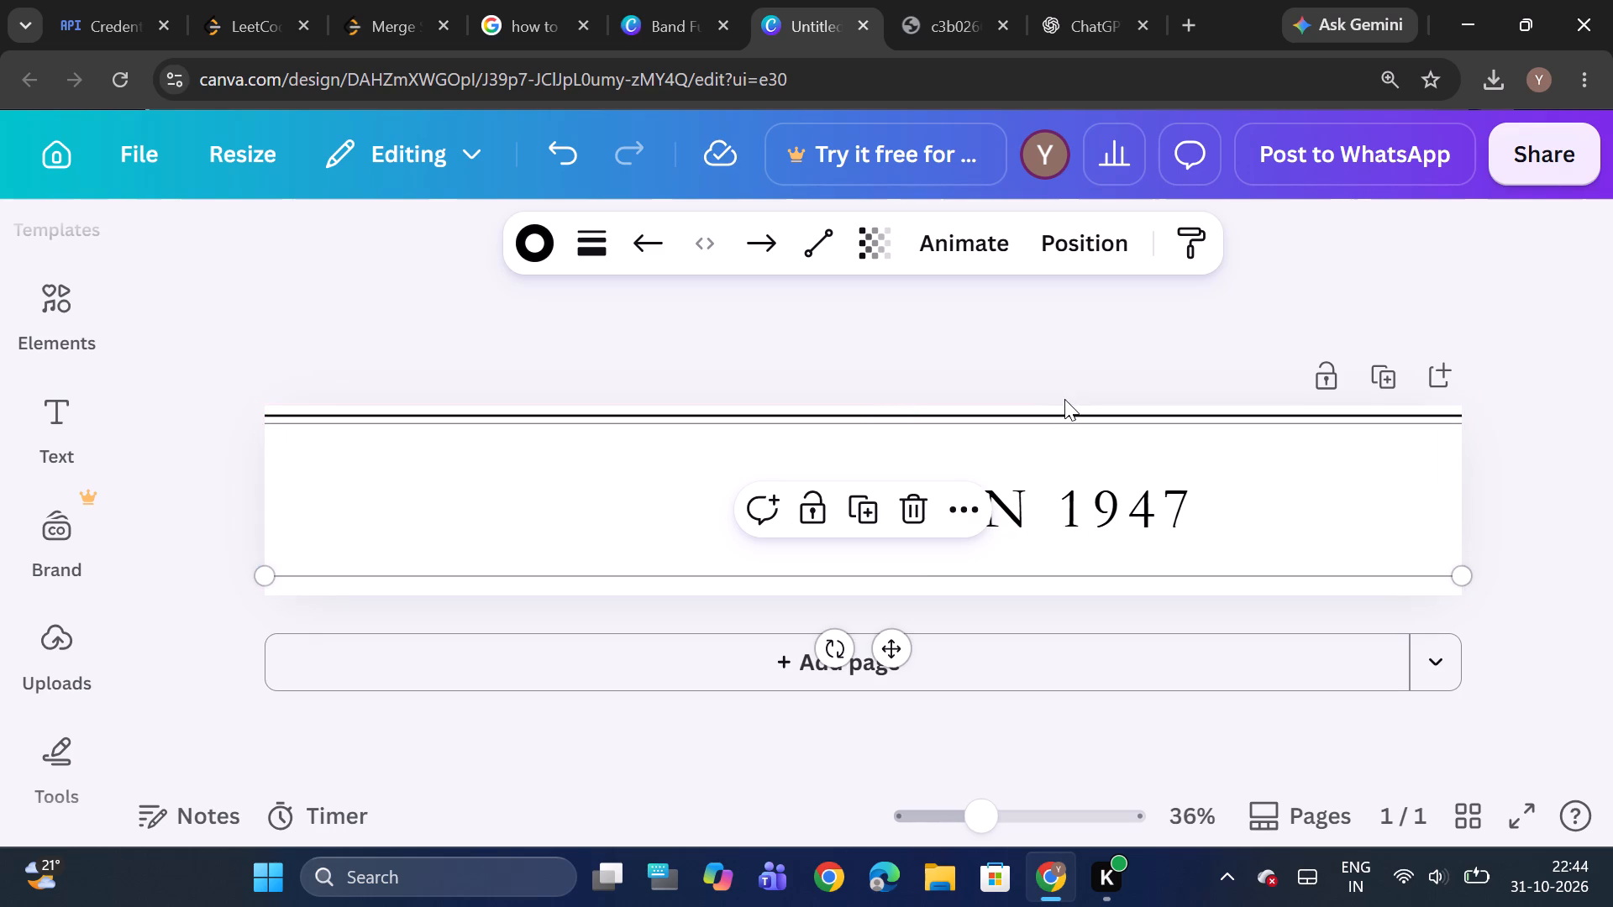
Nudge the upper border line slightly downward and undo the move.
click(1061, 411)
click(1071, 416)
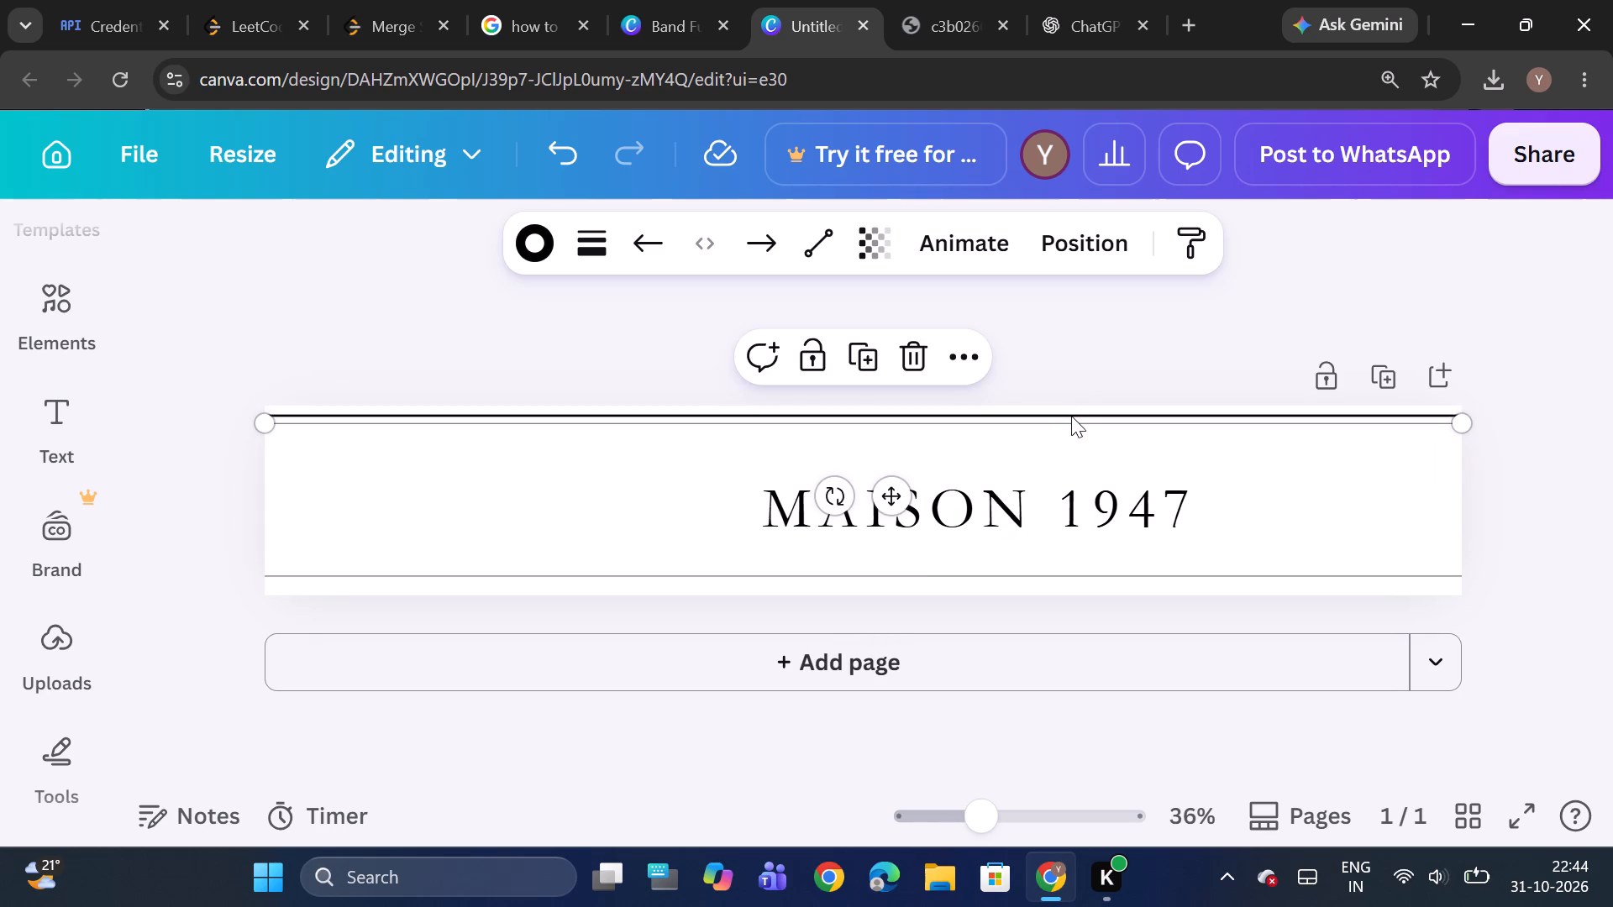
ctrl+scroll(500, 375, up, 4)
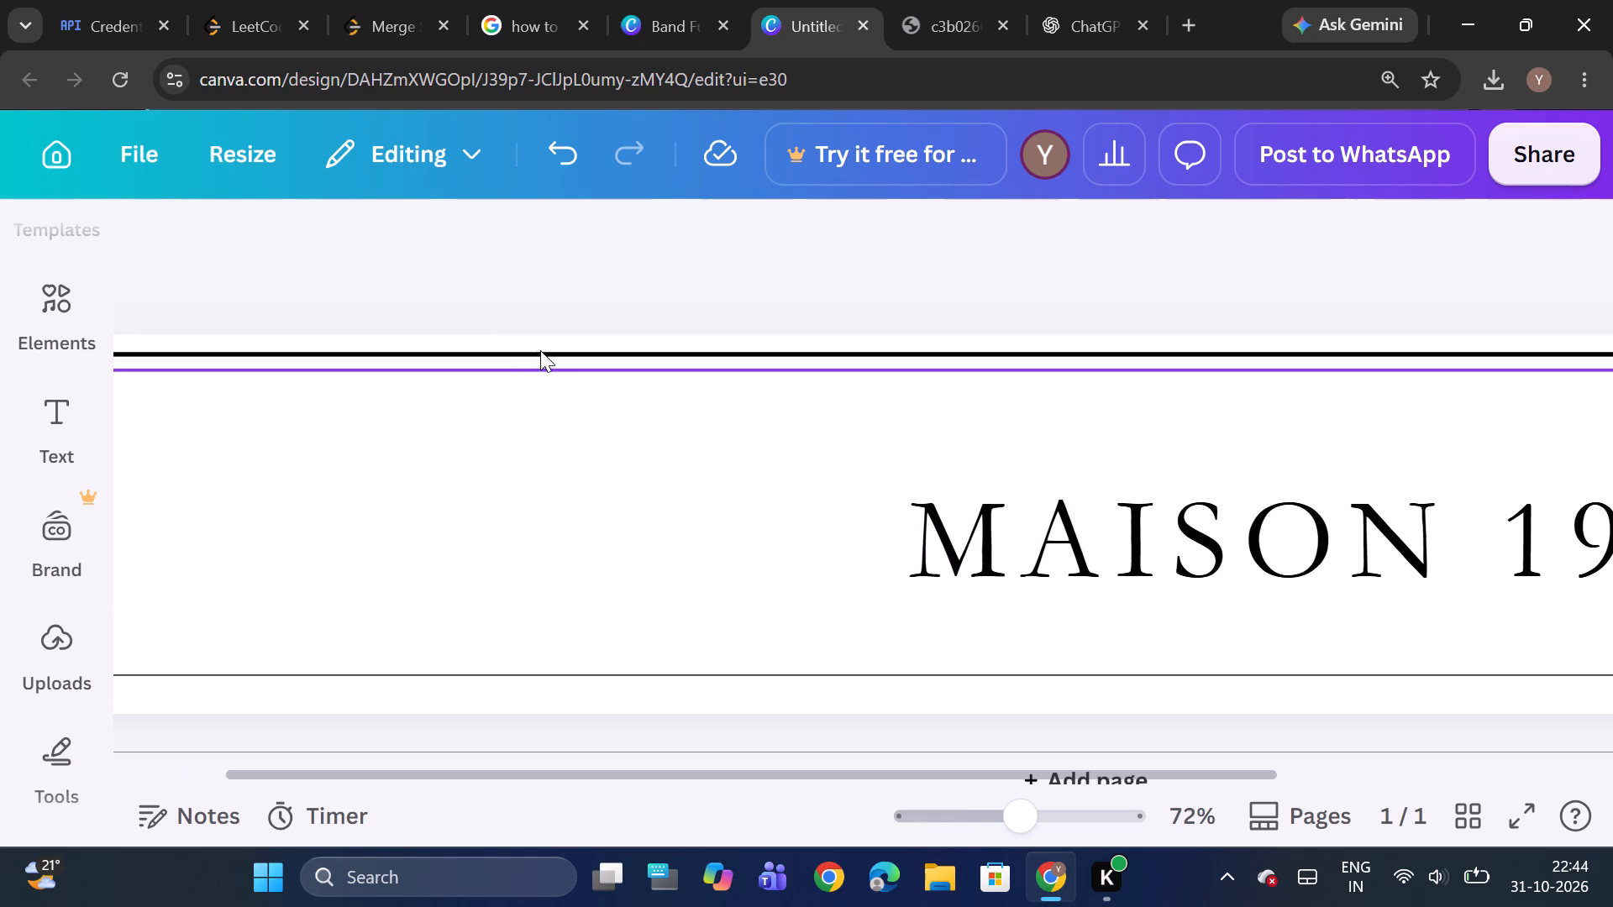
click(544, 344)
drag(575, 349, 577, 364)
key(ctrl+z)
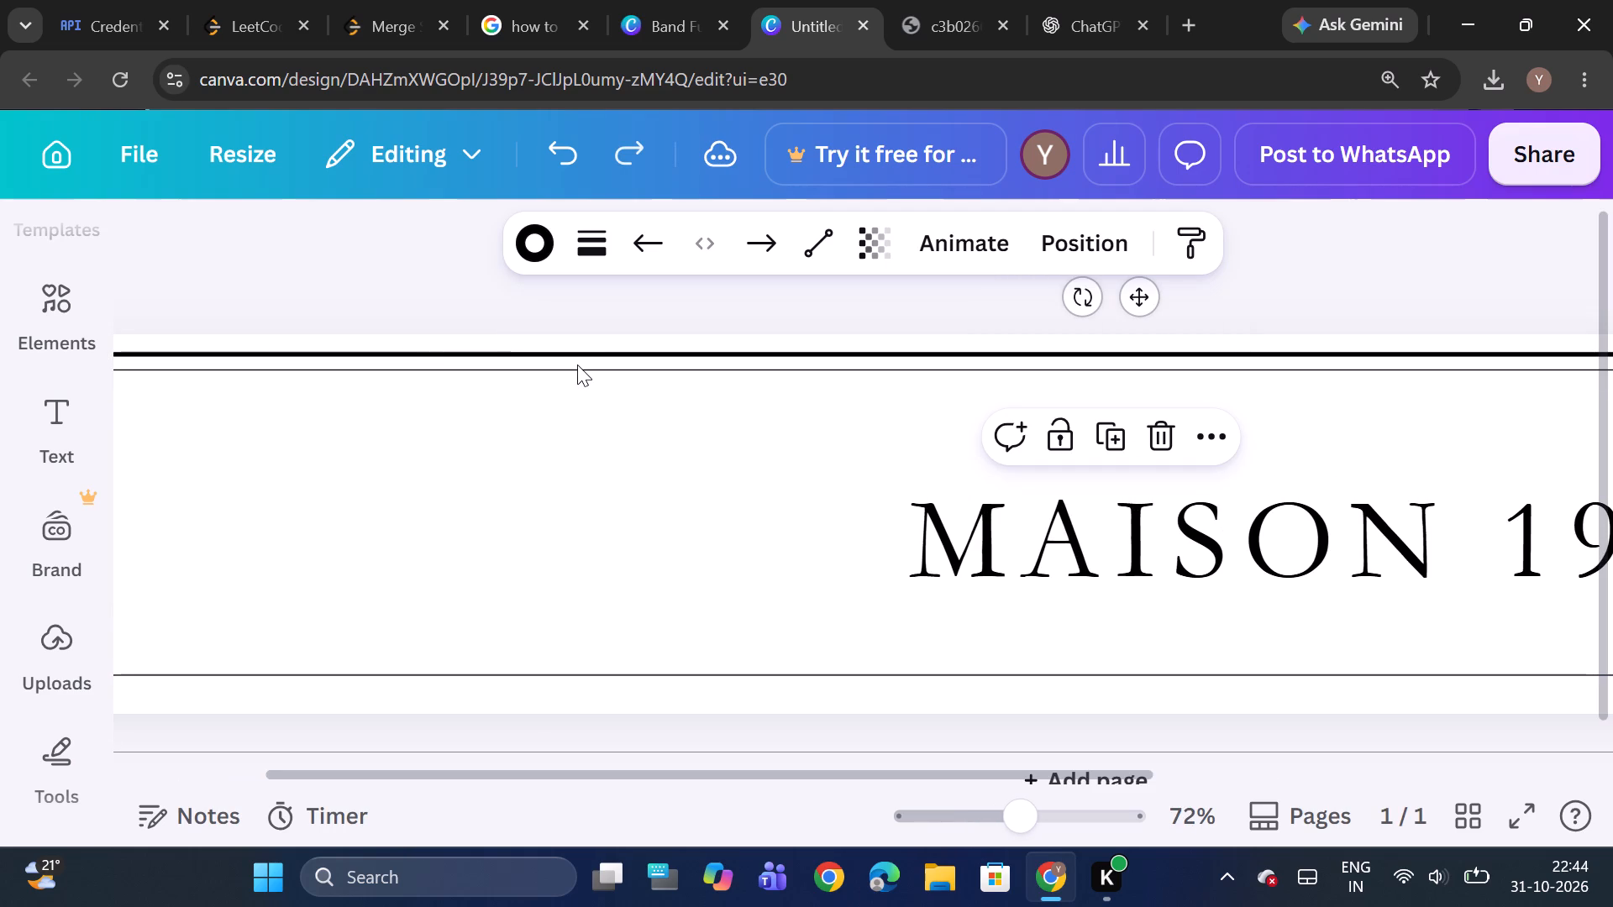
Duplicate the thick top border line and place the copy just below the lower thin line, spanning the band's full width.
click(563, 355)
scroll(563, 355, right, 11)
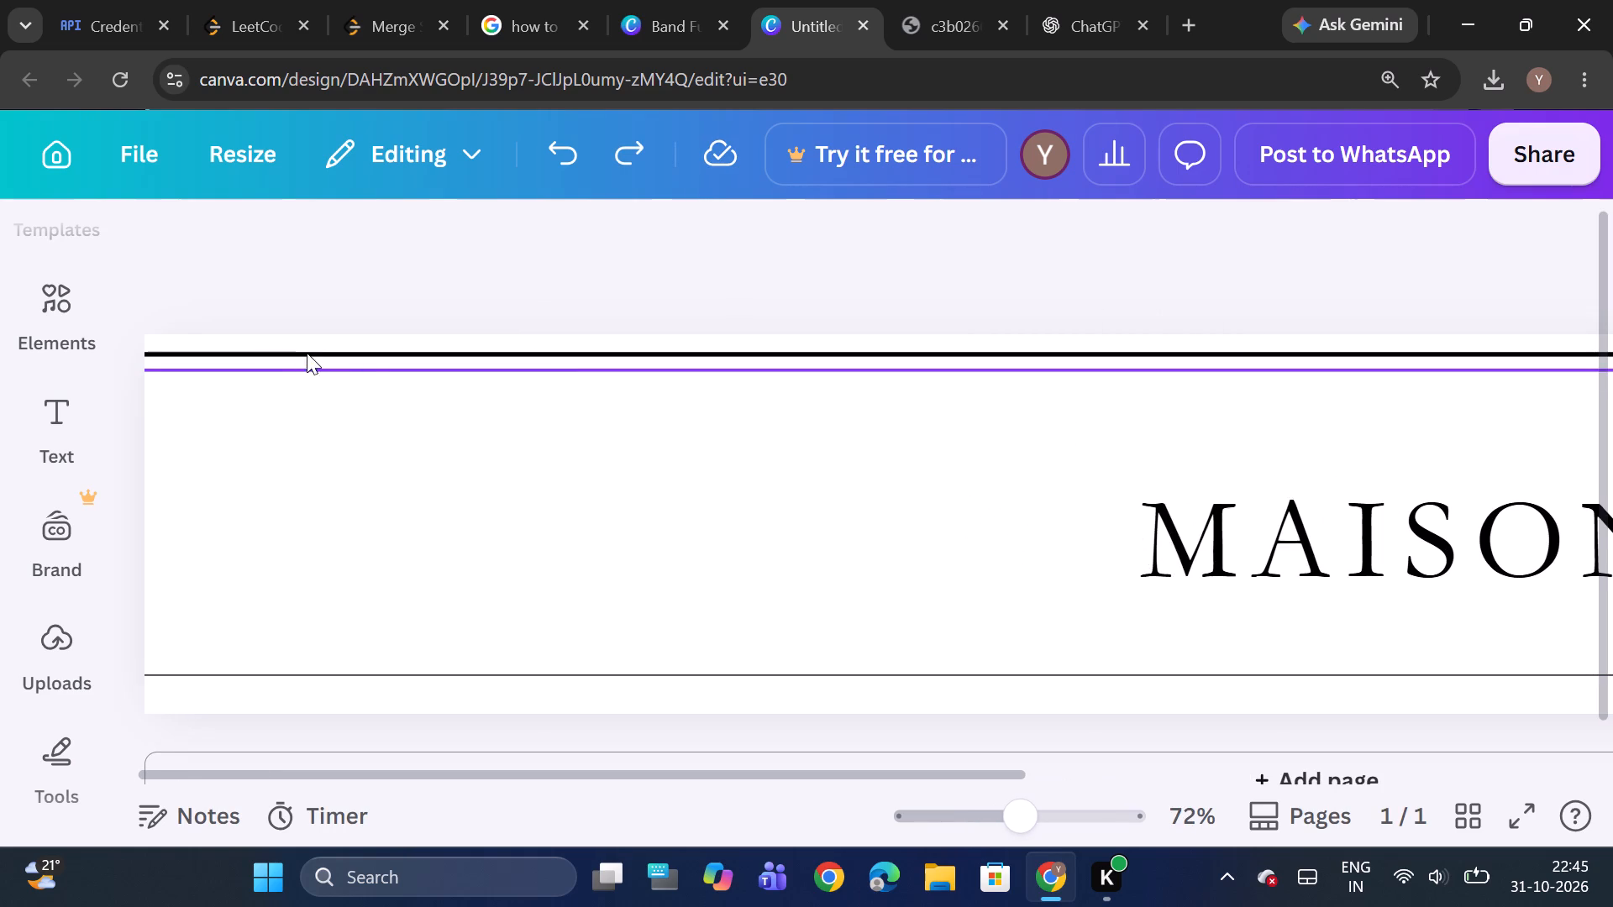
click(309, 339)
key(ctrl+c)
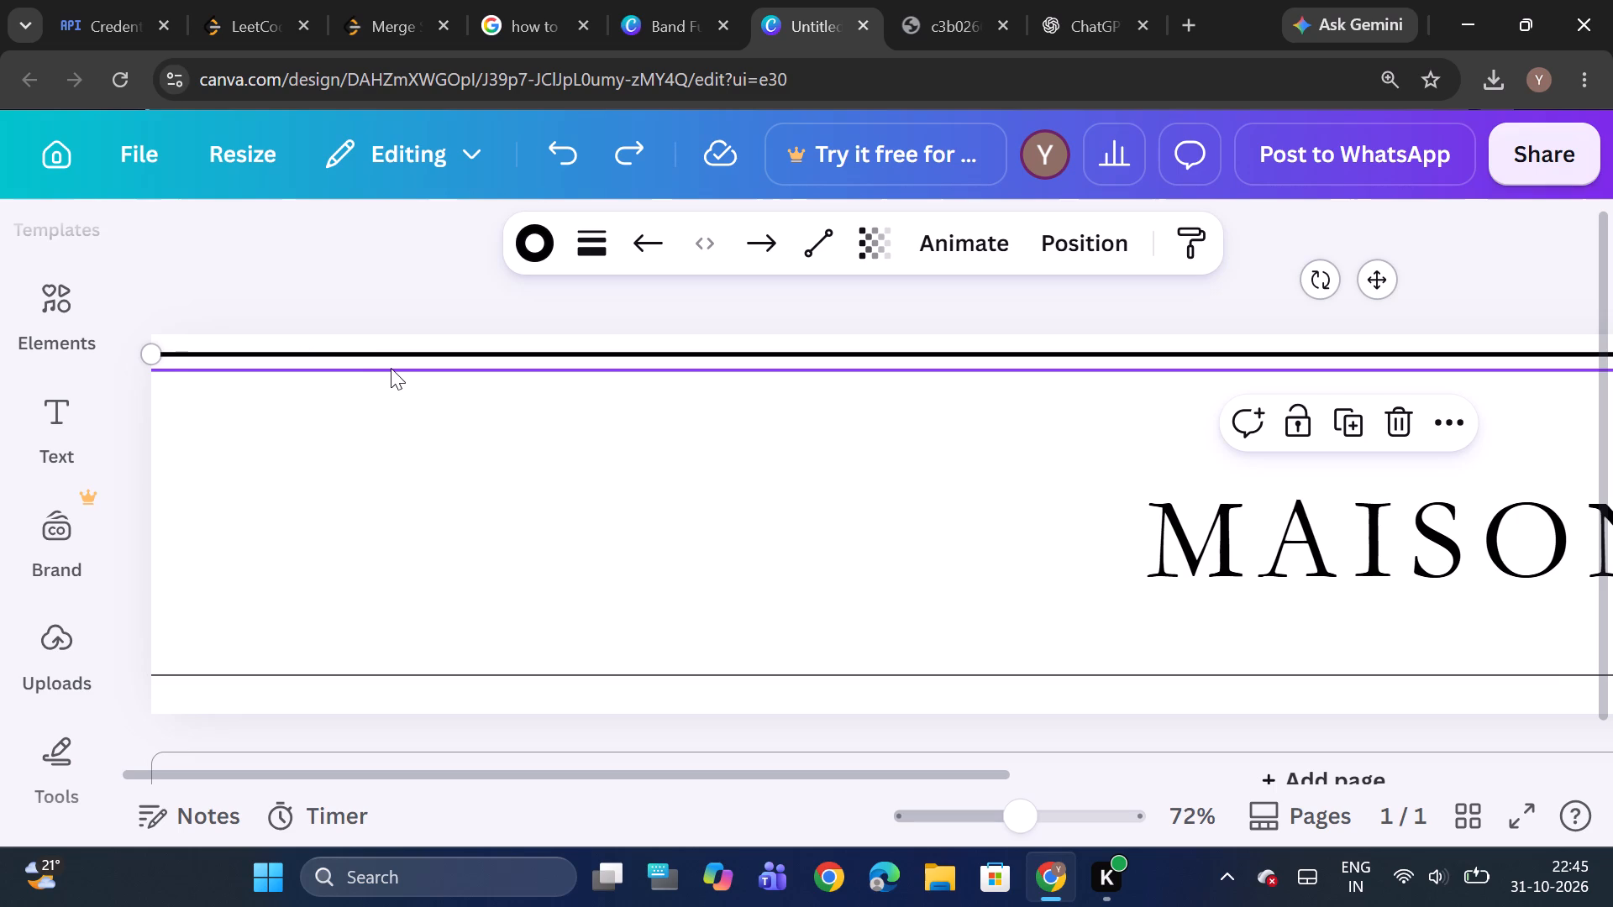
key(ctrl+v)
drag(1391, 302, 1390, 363)
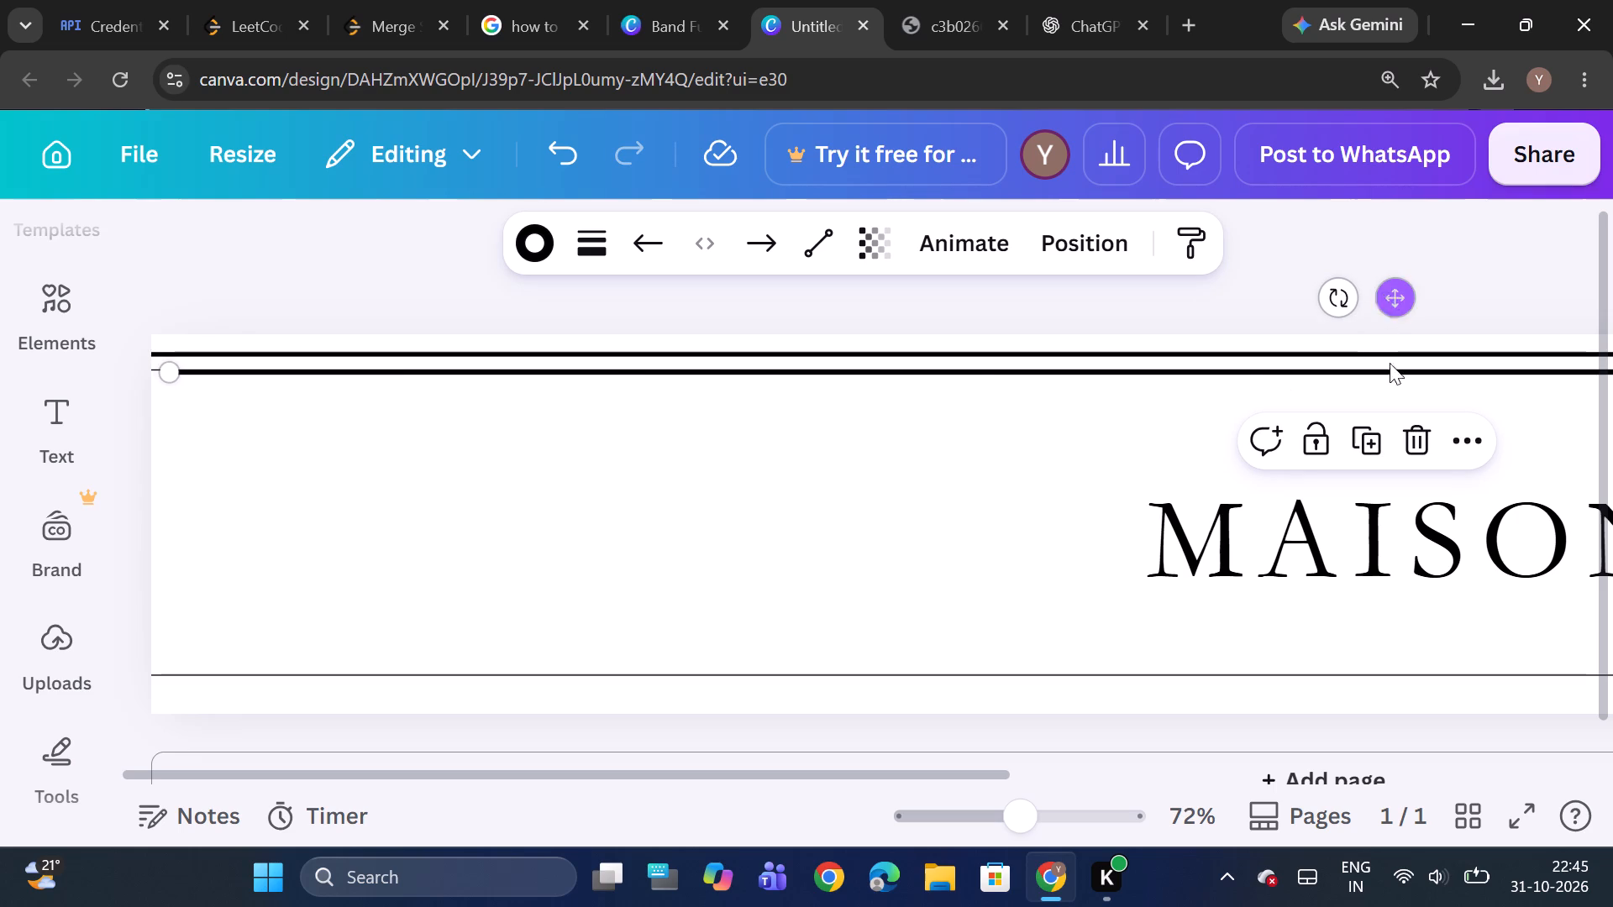
drag(1390, 363, 1388, 626)
click(912, 574)
ctrl+scroll(912, 574, down, 3)
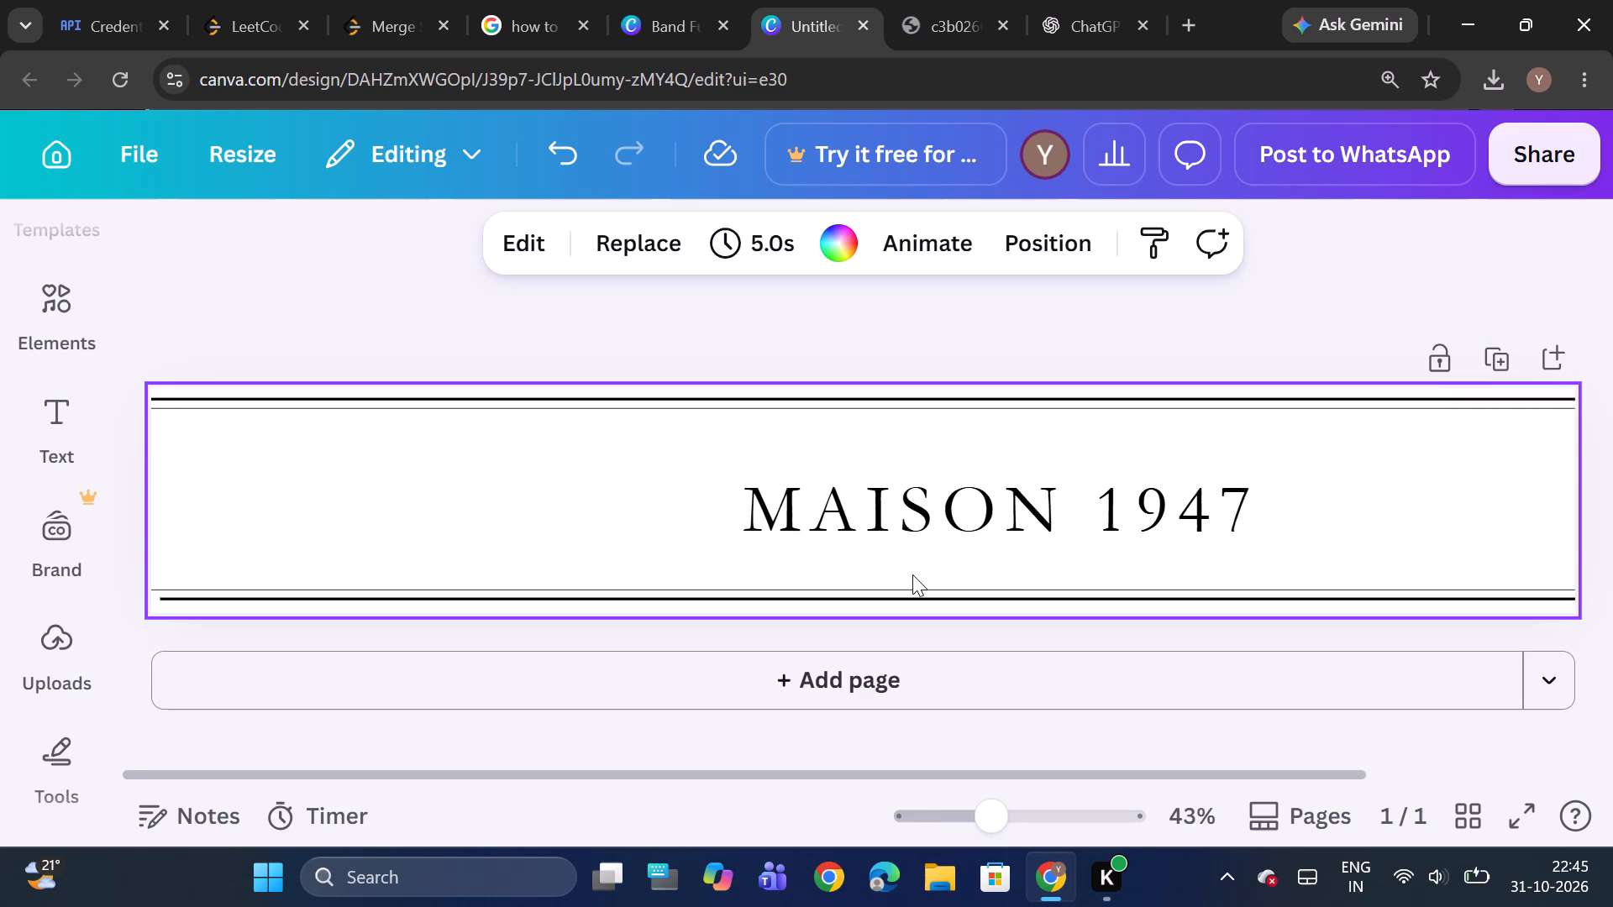
drag(996, 592, 986, 593)
click(1027, 630)
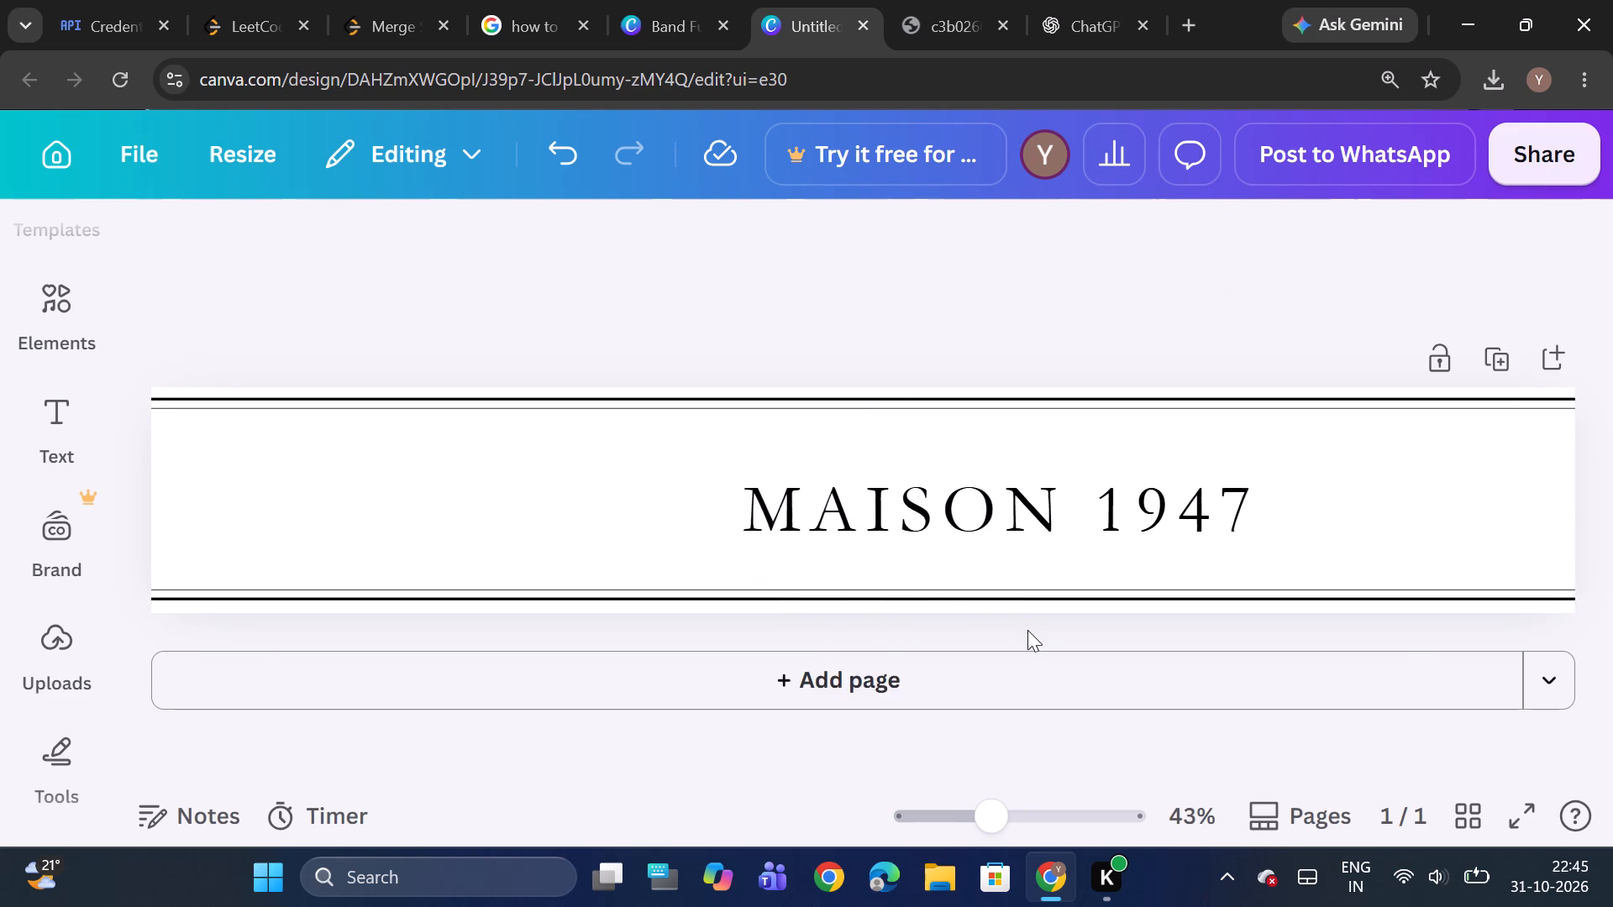
ctrl+scroll(1027, 630, down, 1)
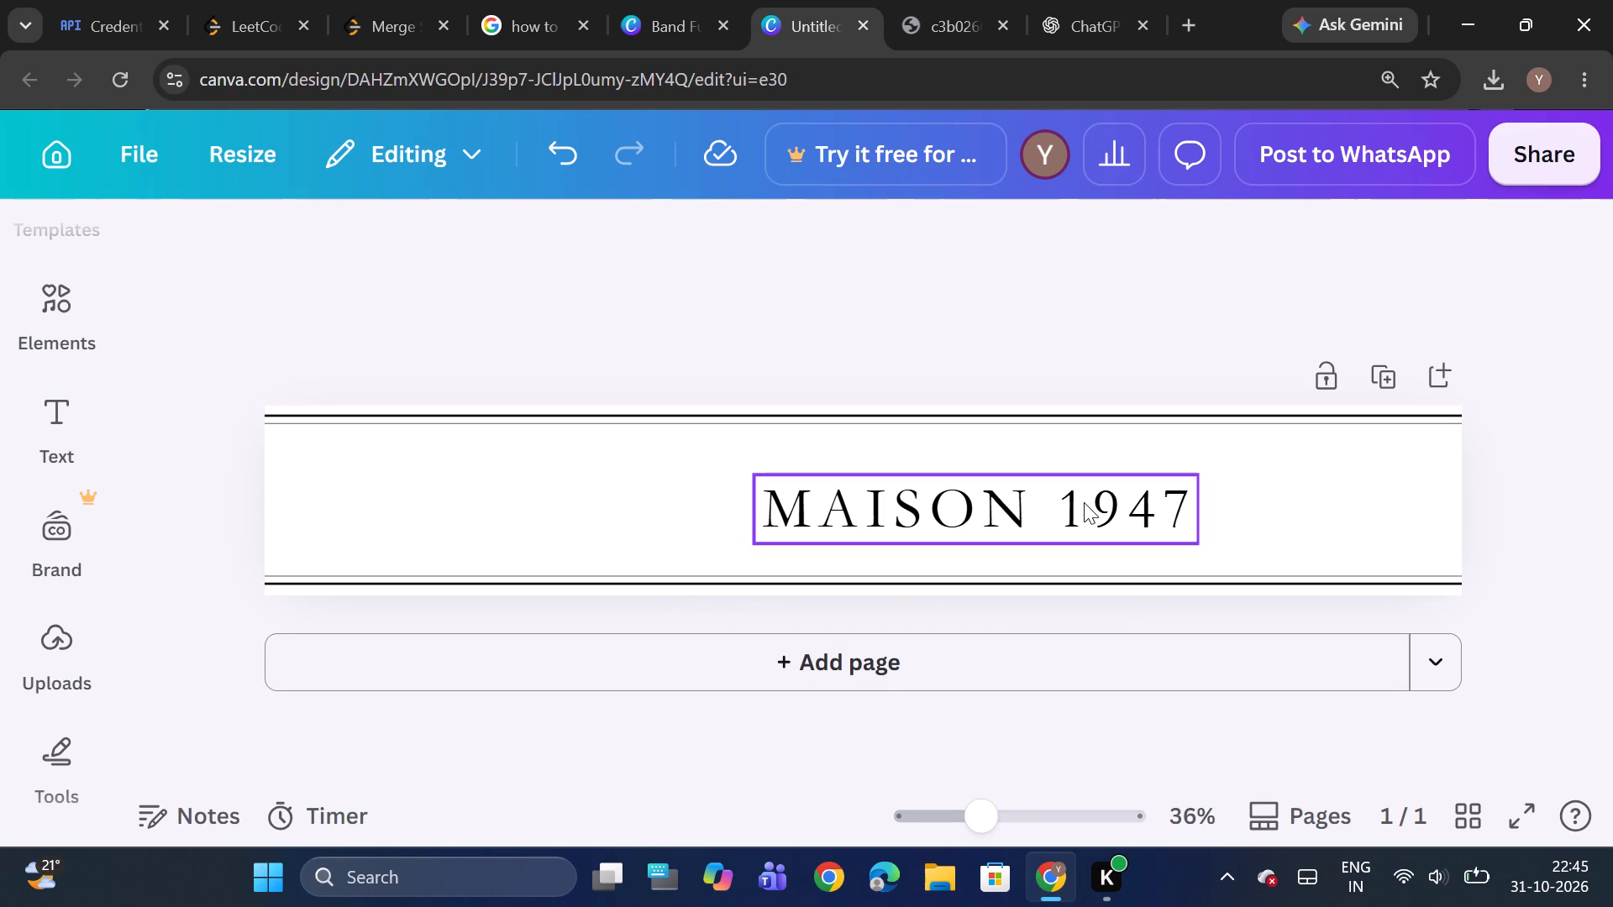
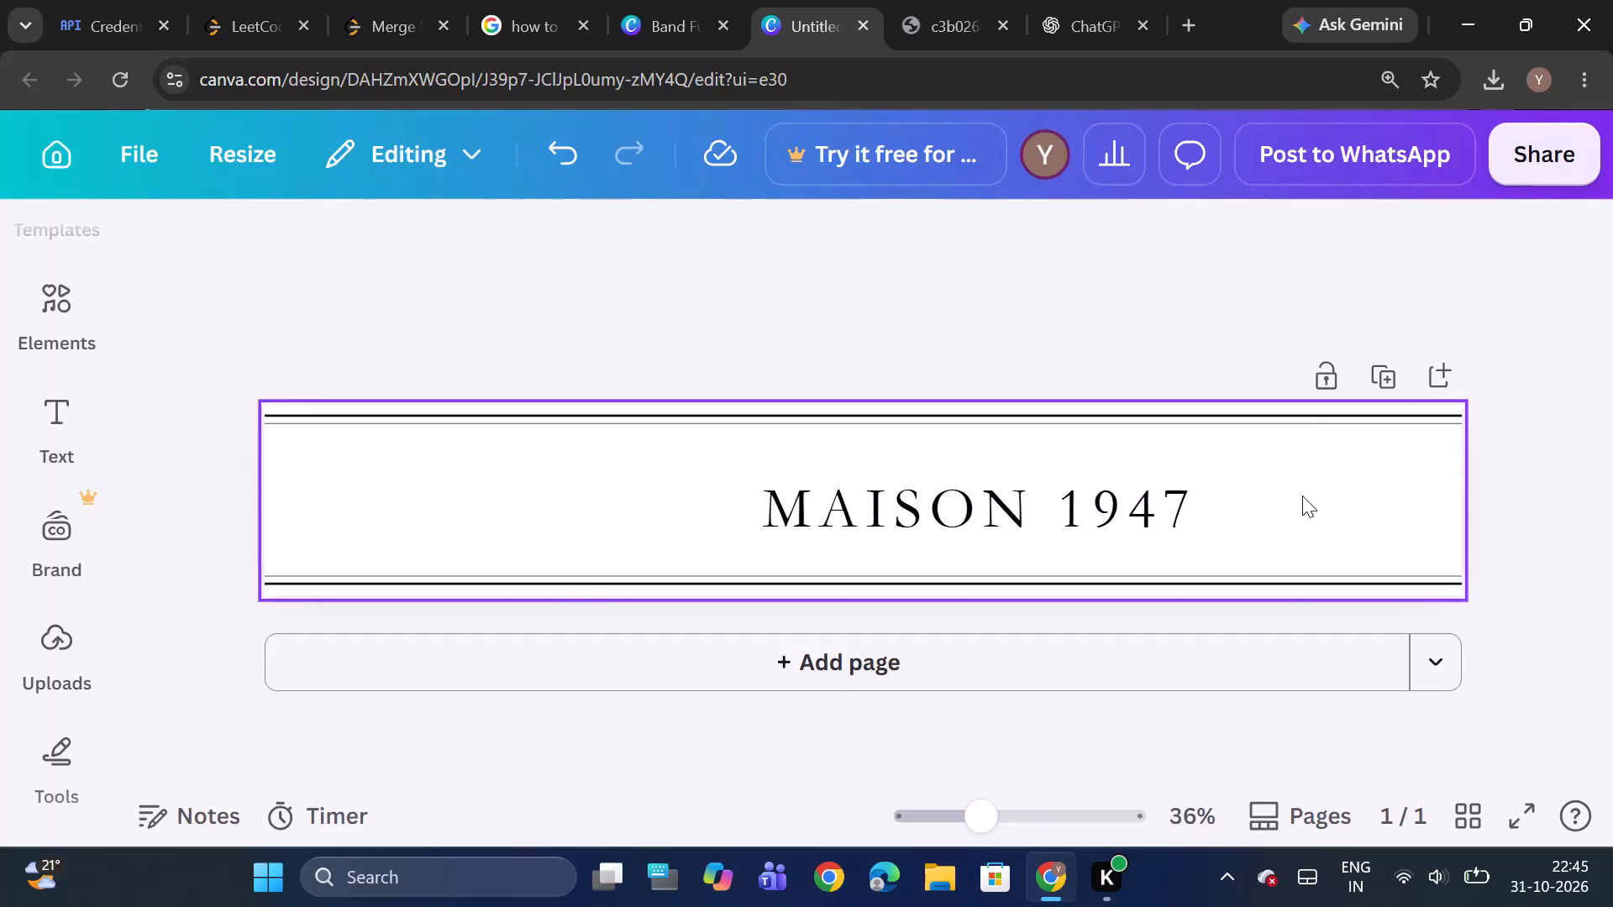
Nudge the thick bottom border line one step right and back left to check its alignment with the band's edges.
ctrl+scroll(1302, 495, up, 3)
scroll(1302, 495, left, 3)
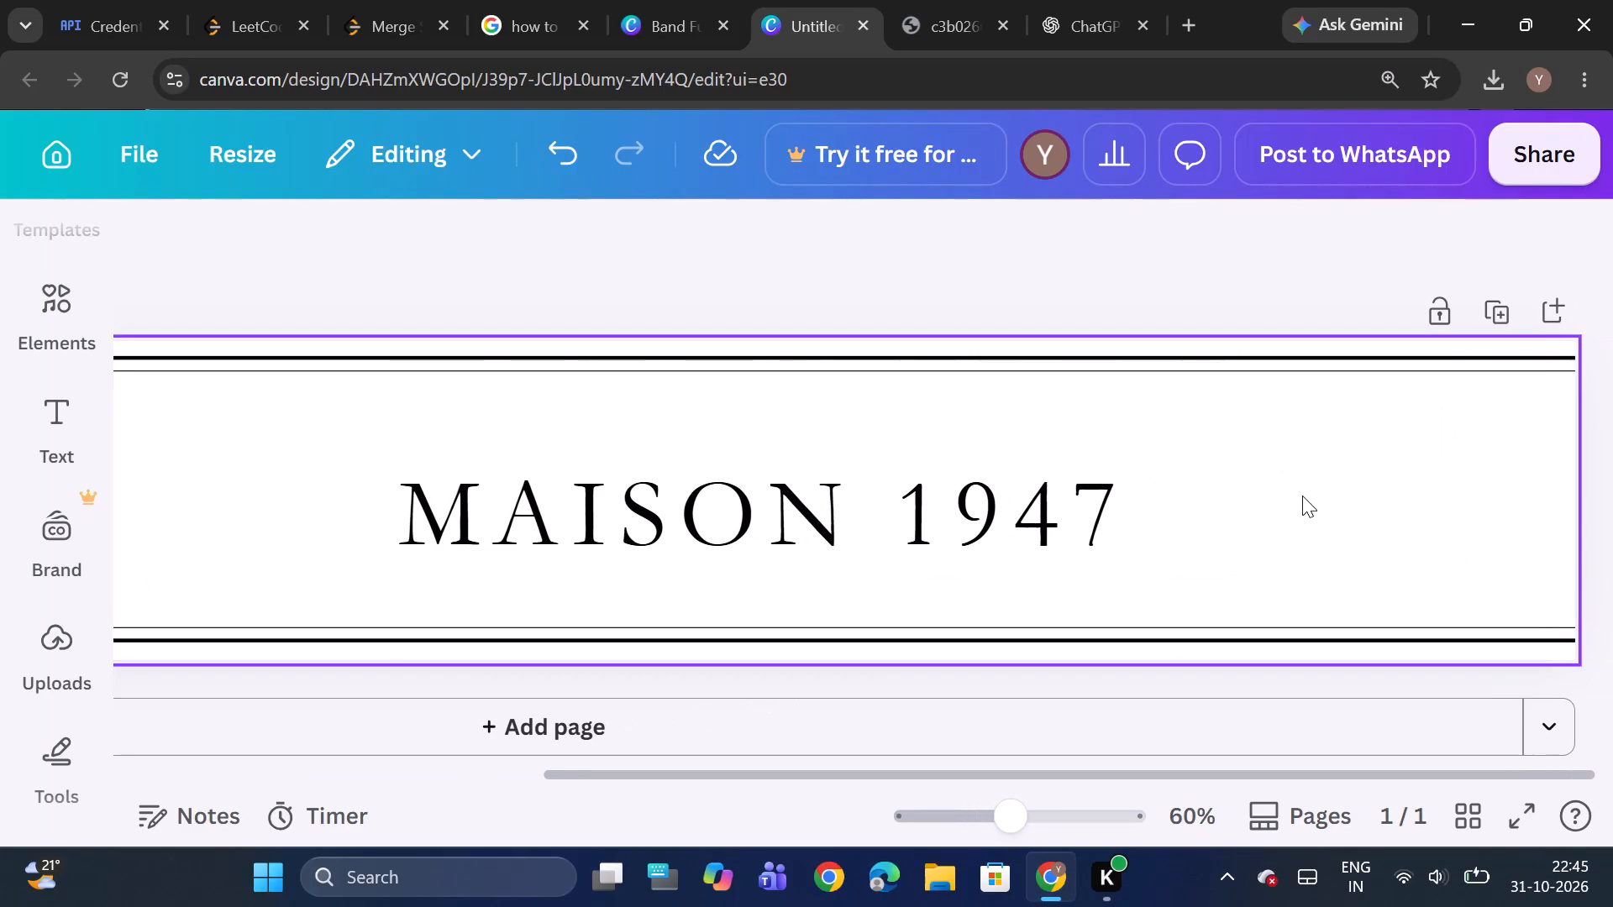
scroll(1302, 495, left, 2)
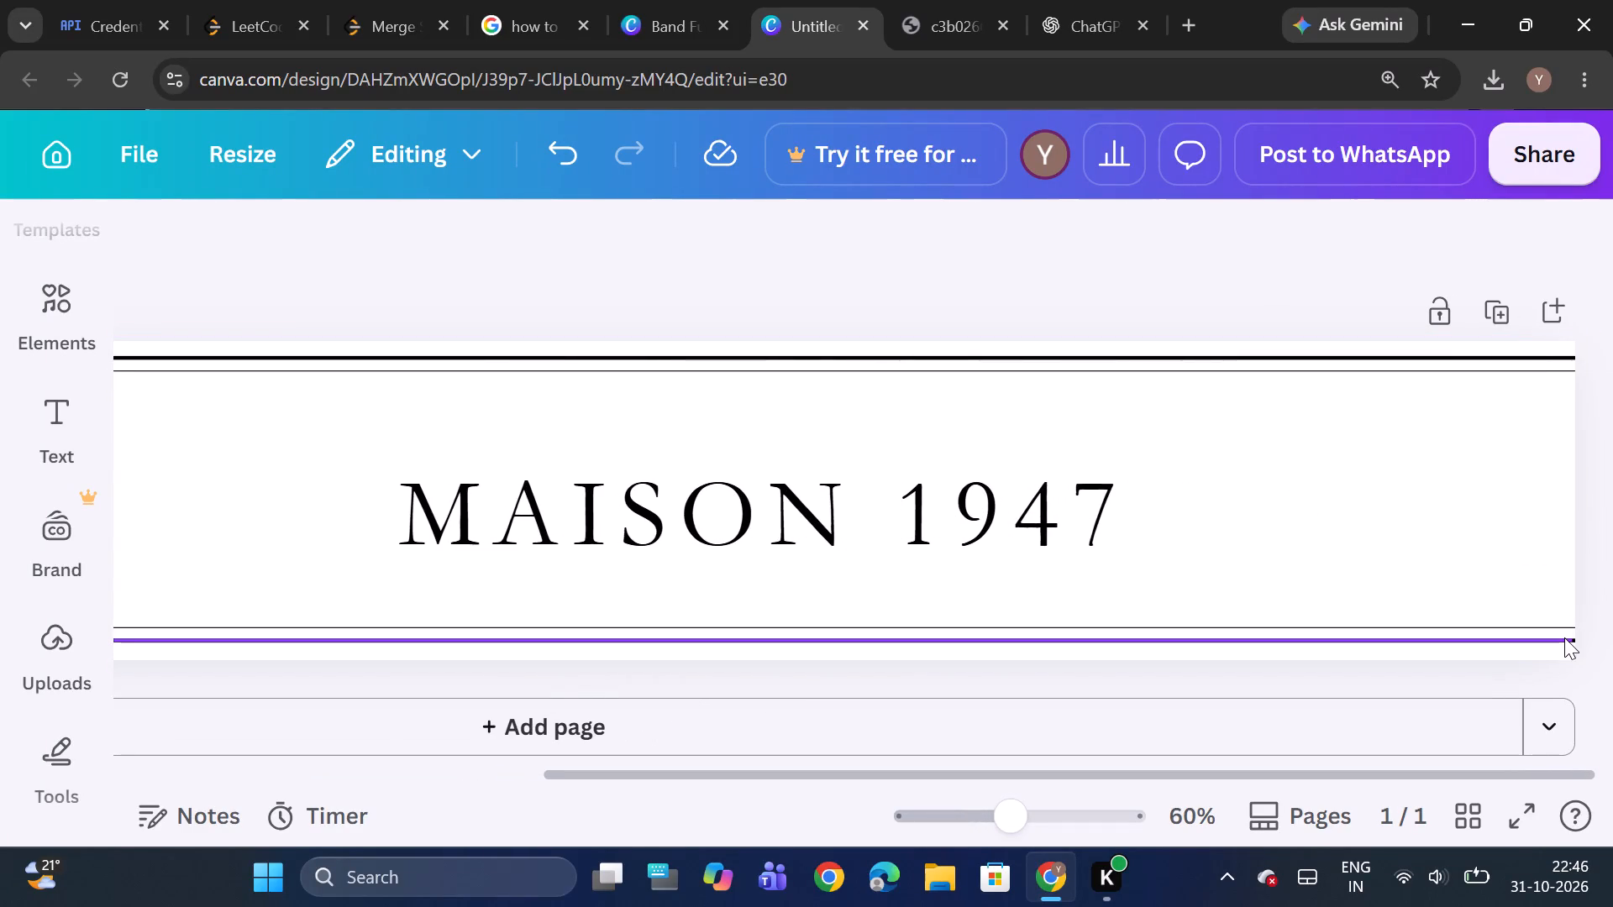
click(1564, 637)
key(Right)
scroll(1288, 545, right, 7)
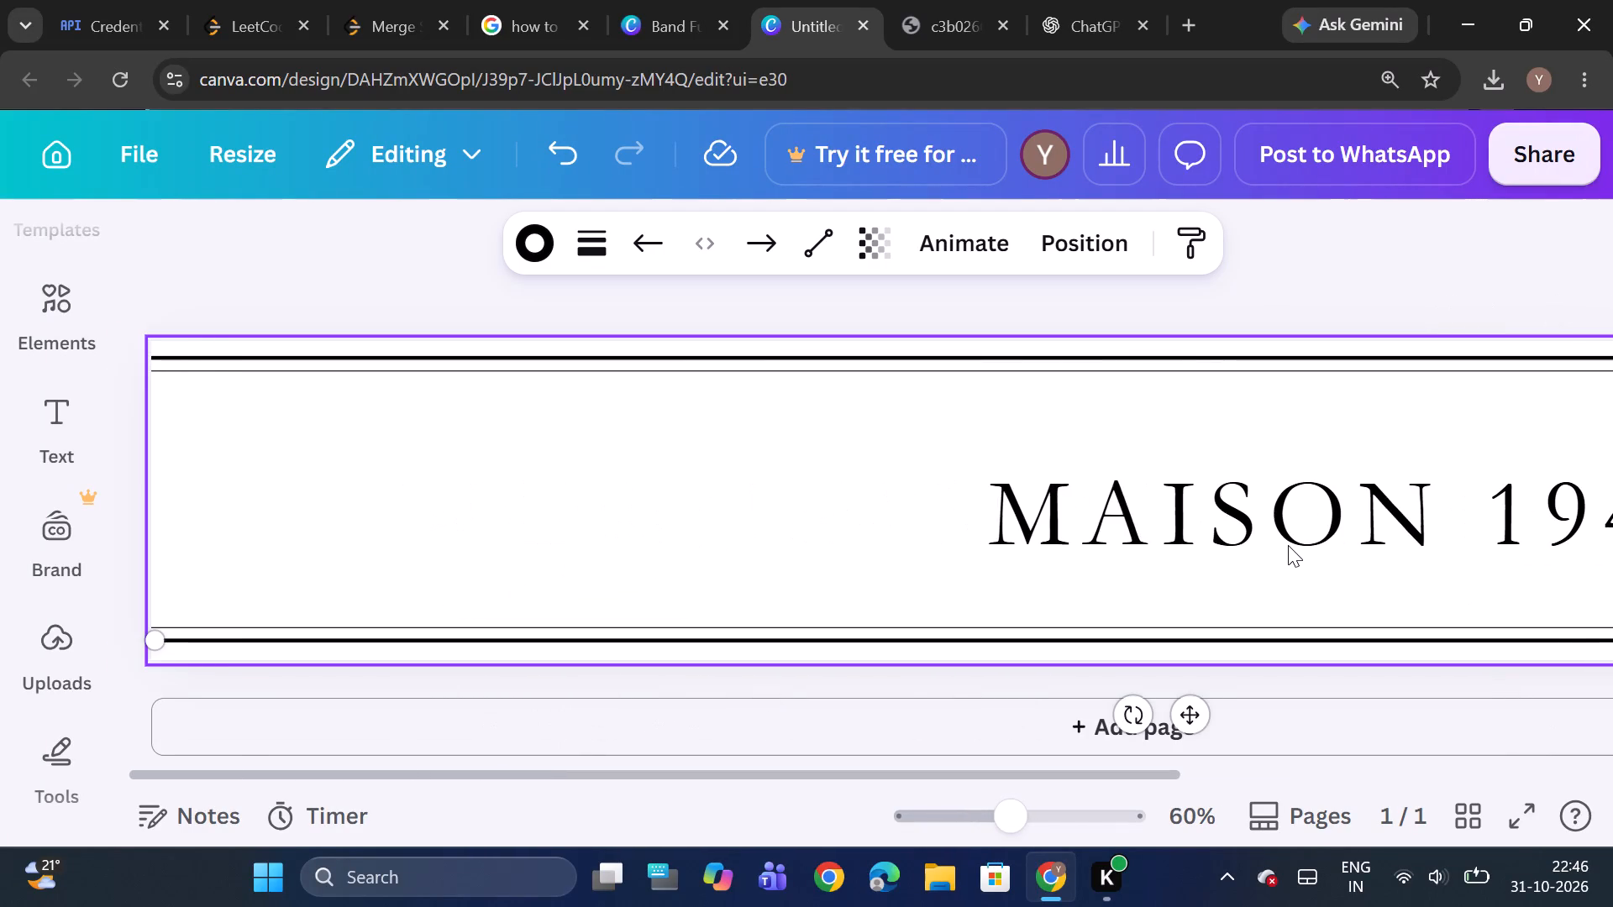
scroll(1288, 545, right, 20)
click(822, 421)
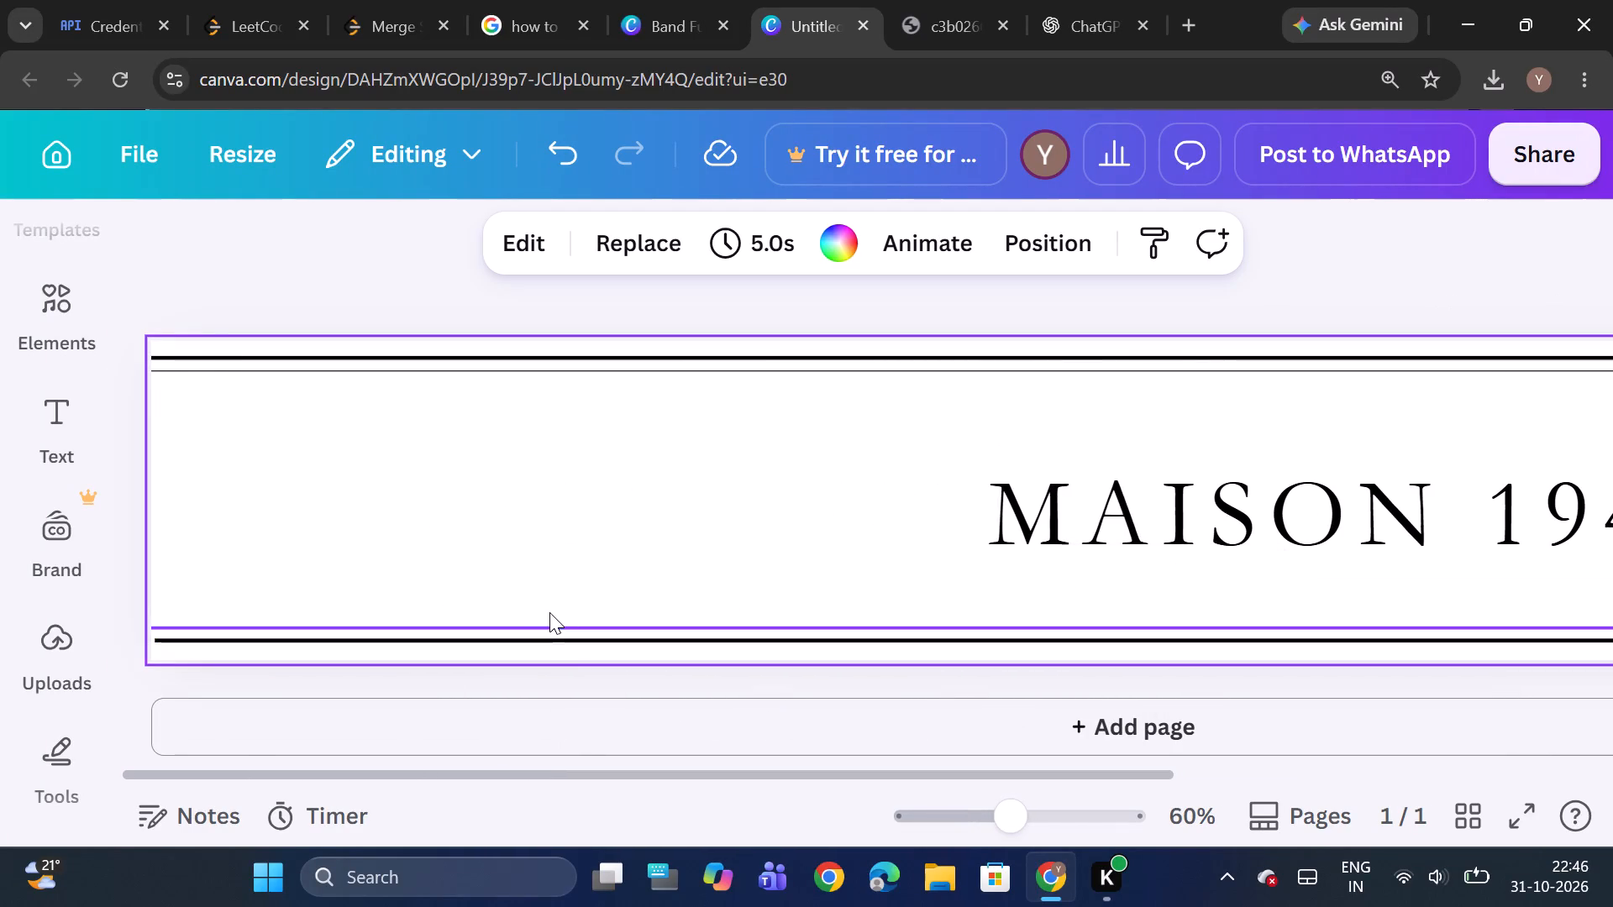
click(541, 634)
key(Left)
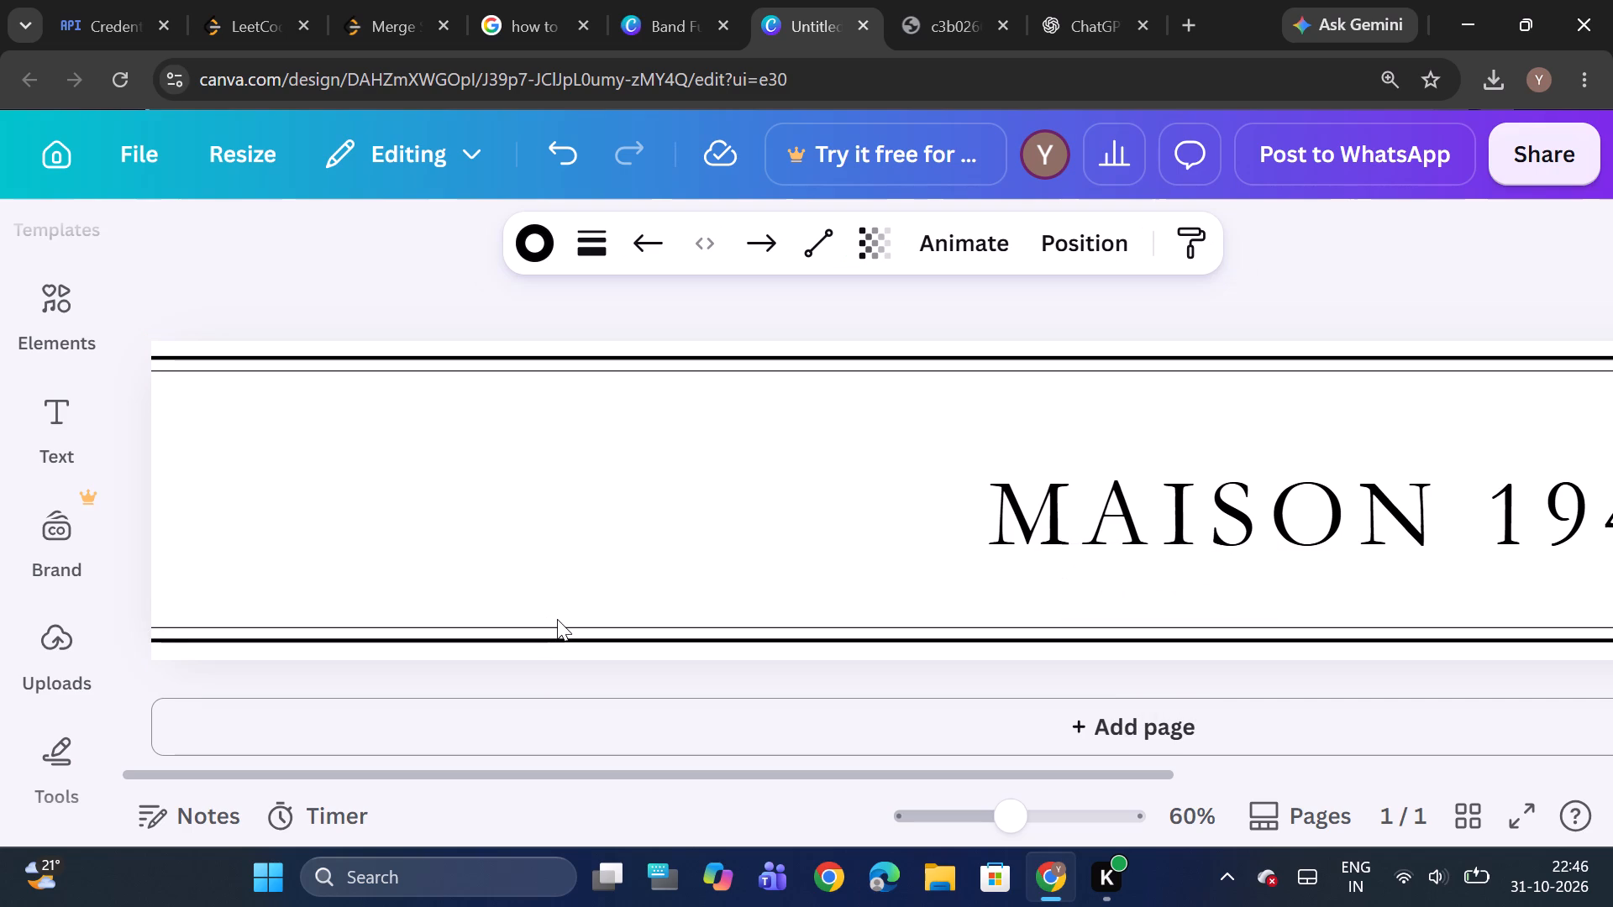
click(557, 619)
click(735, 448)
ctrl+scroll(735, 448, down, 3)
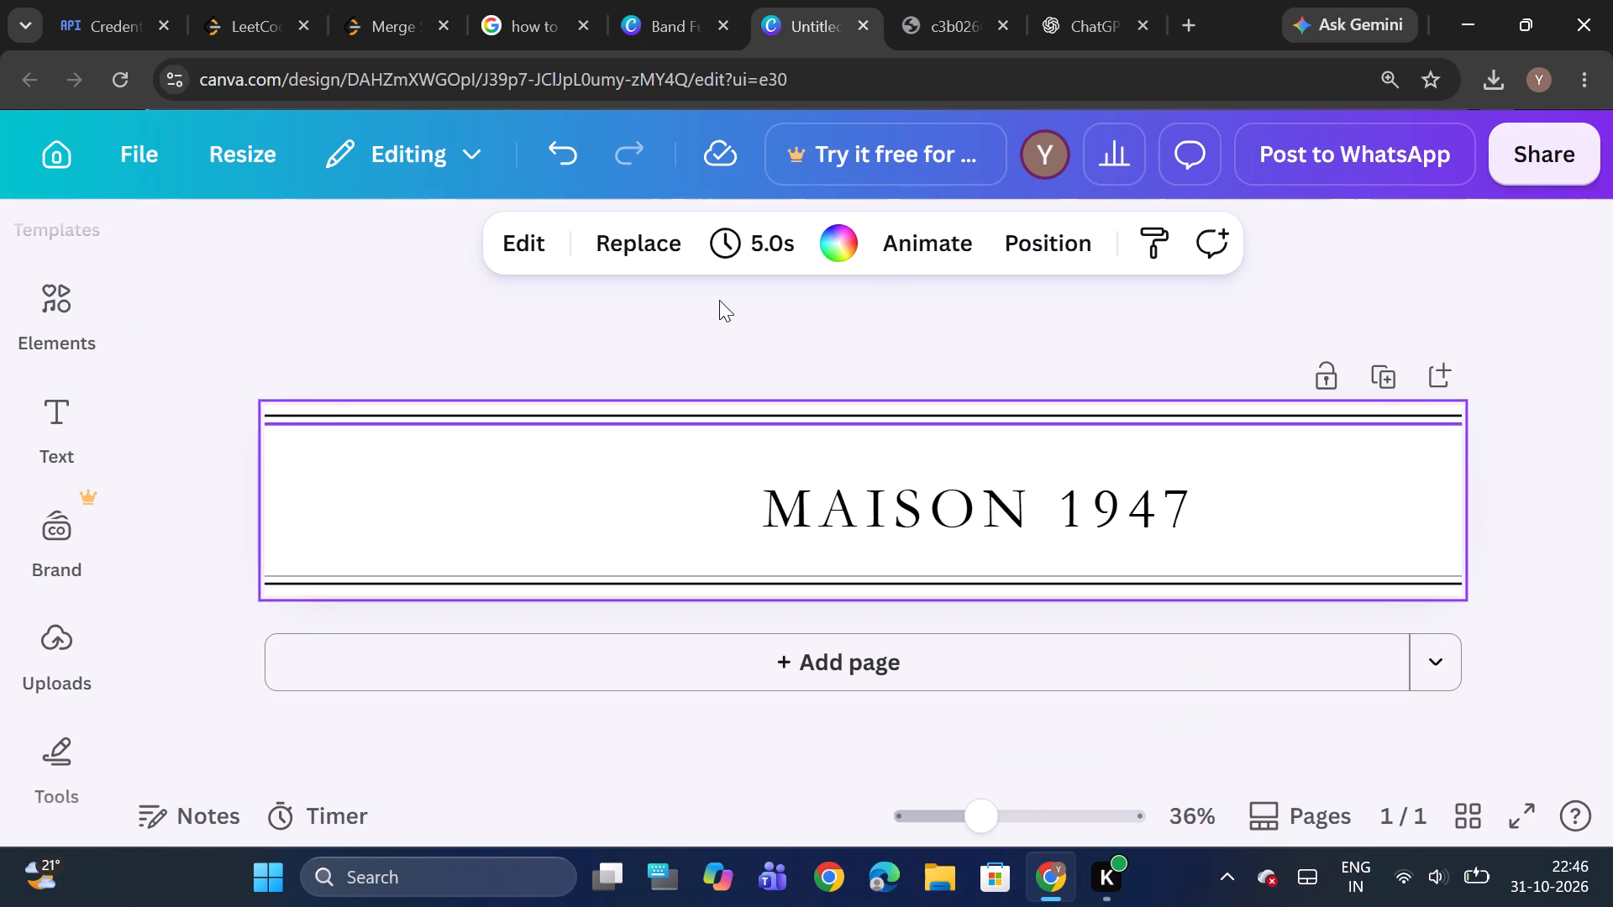
Examine the existing vertical band design and the vintage floral reference image for the placement of the text and ornaments.
click(719, 300)
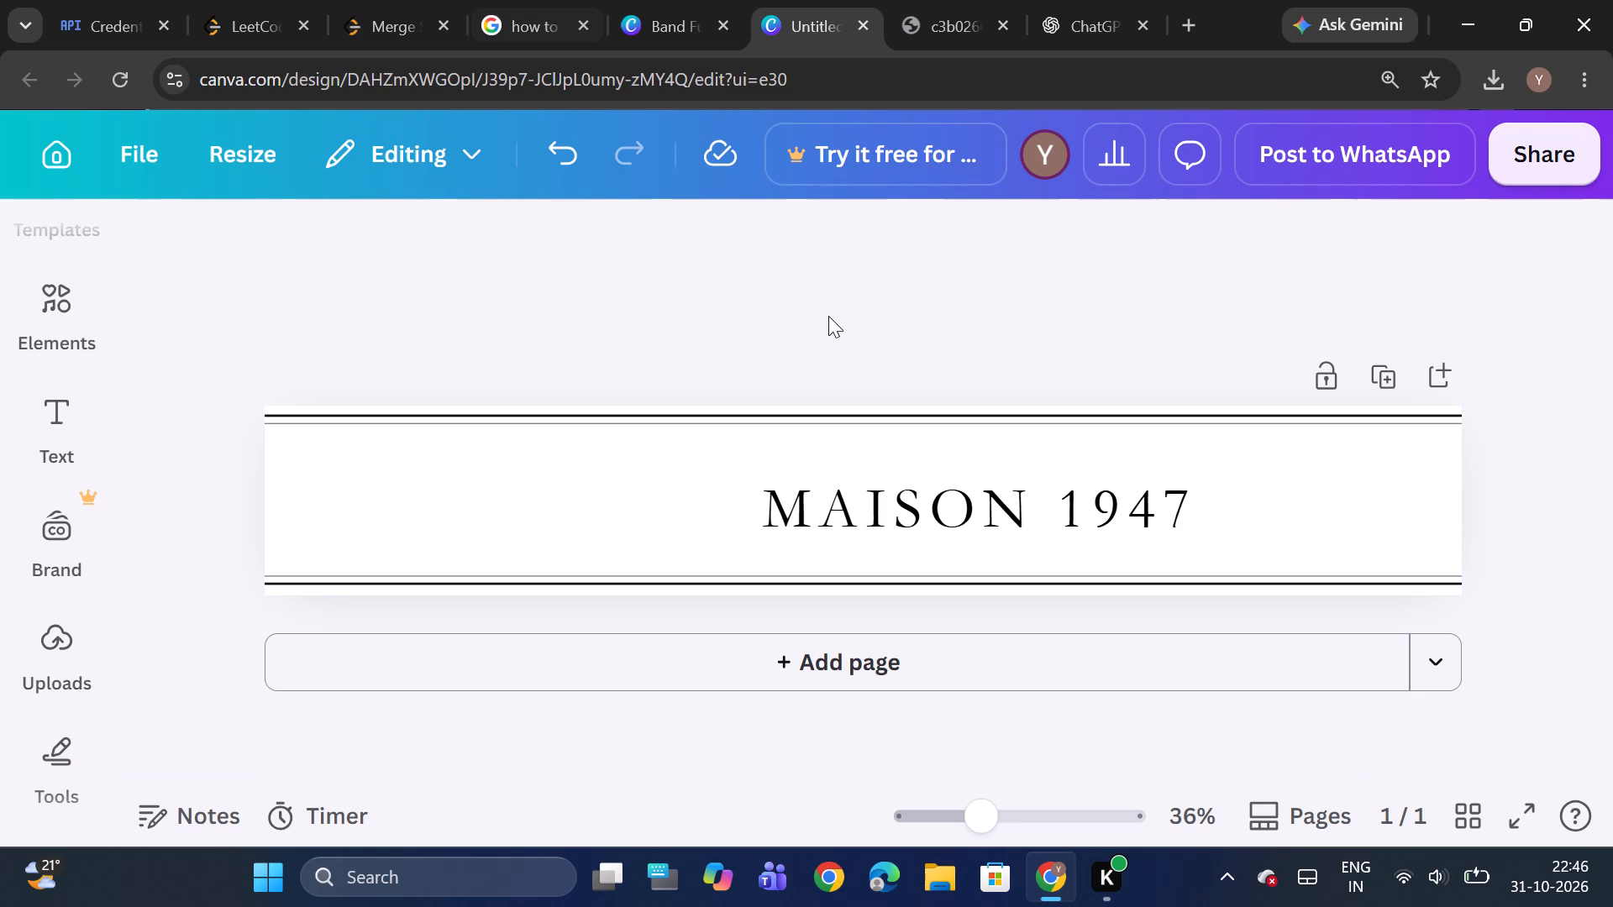
scroll(760, 290, right, 8)
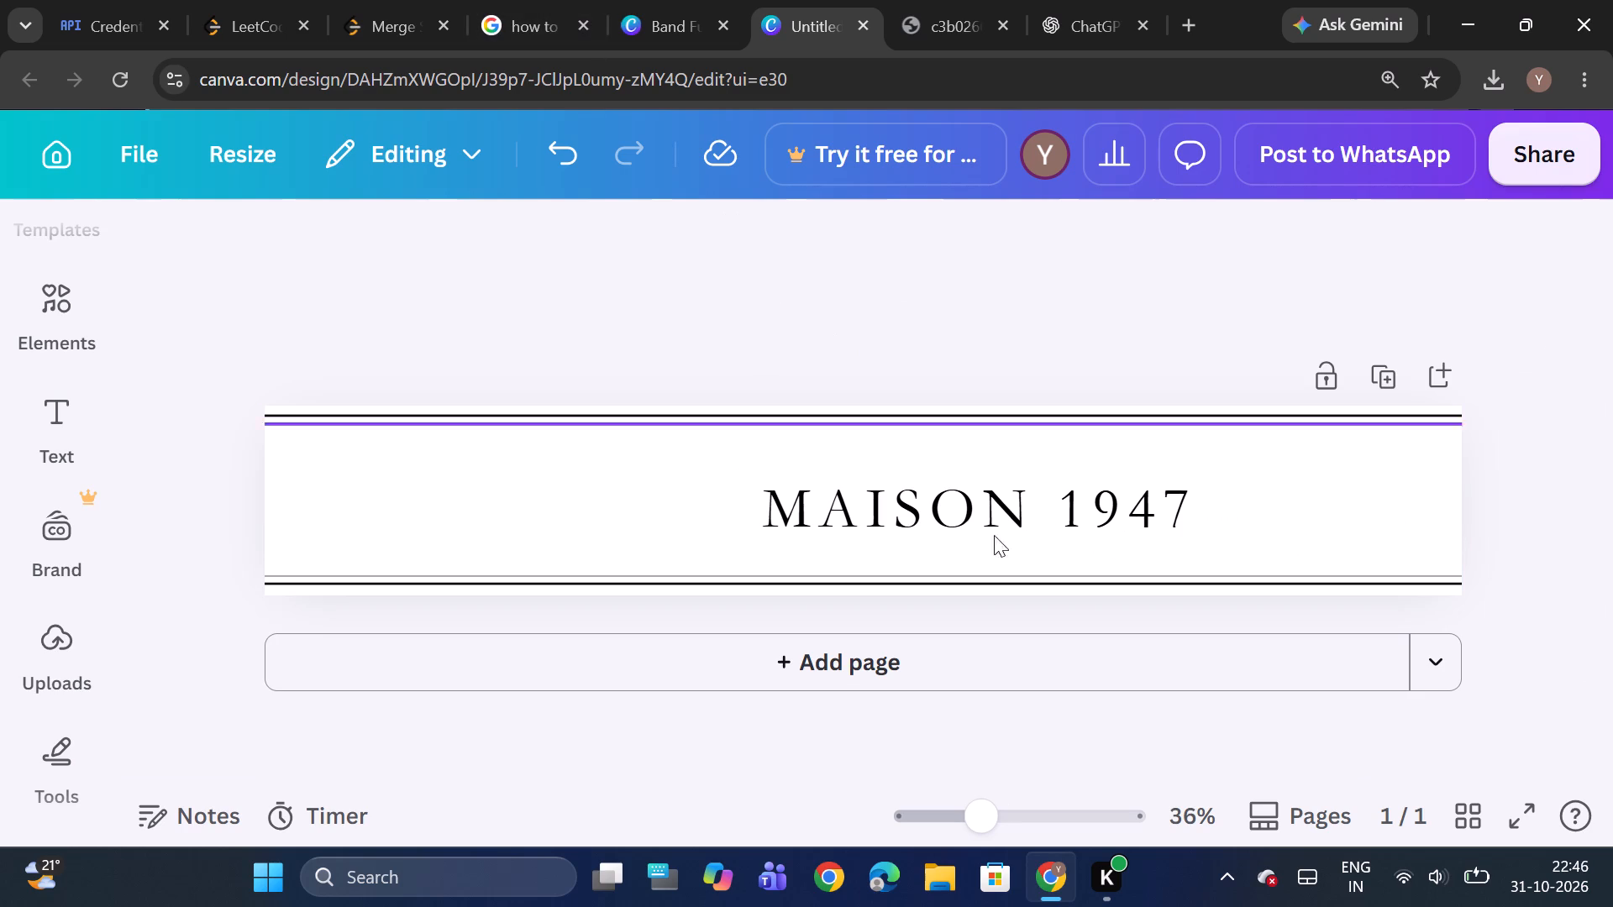
click(844, 376)
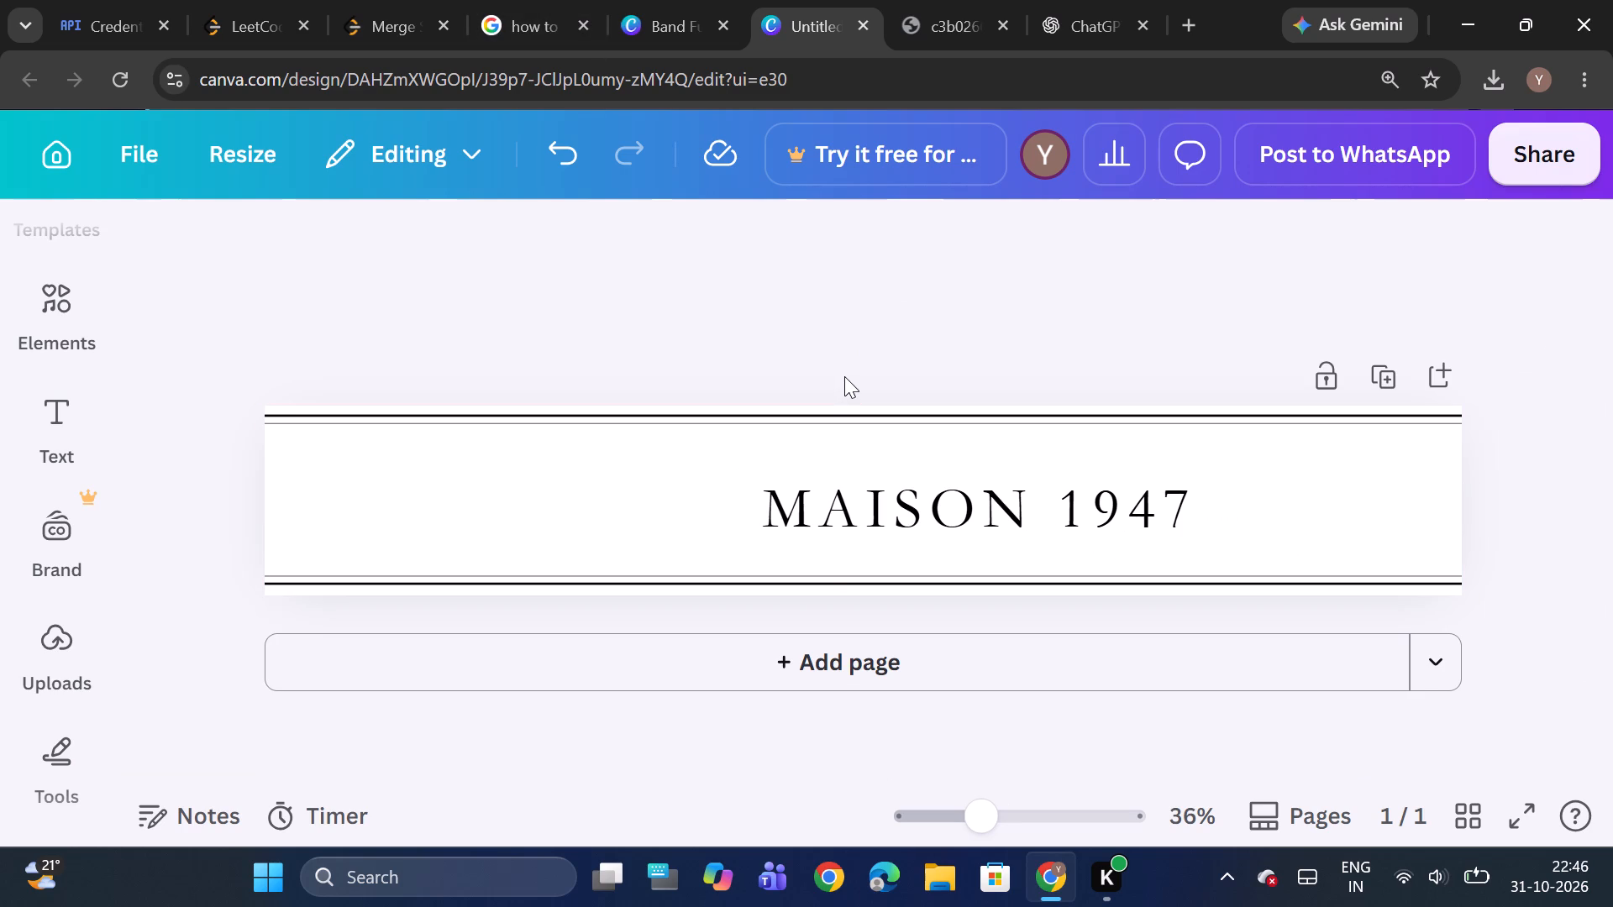
click(722, 0)
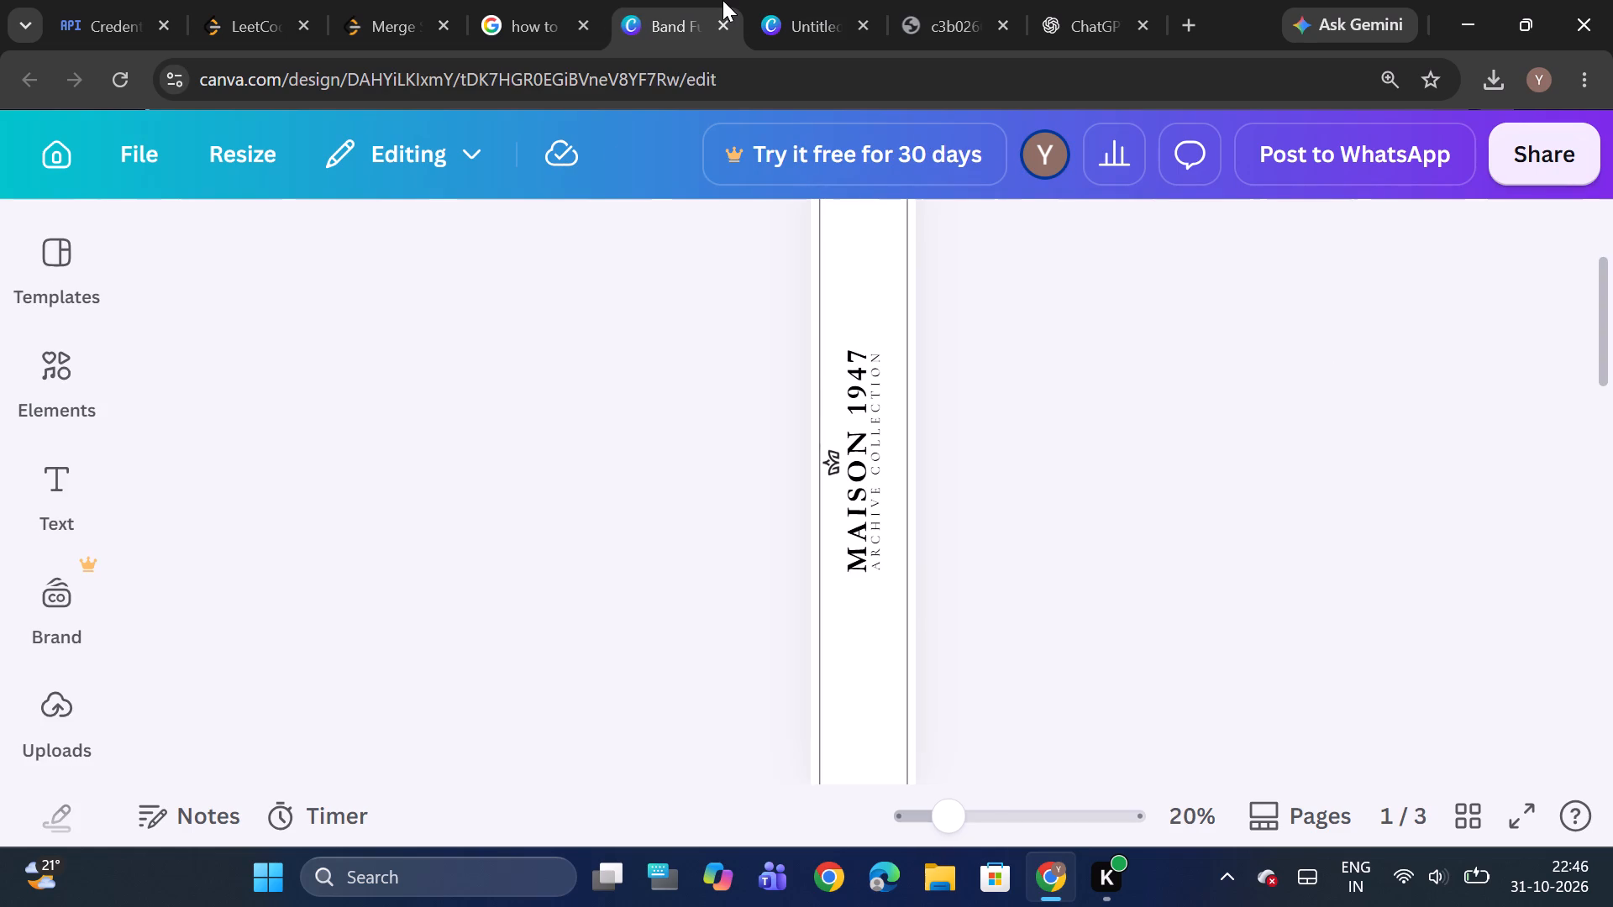
ctrl+scroll(1027, 508, up, 1)
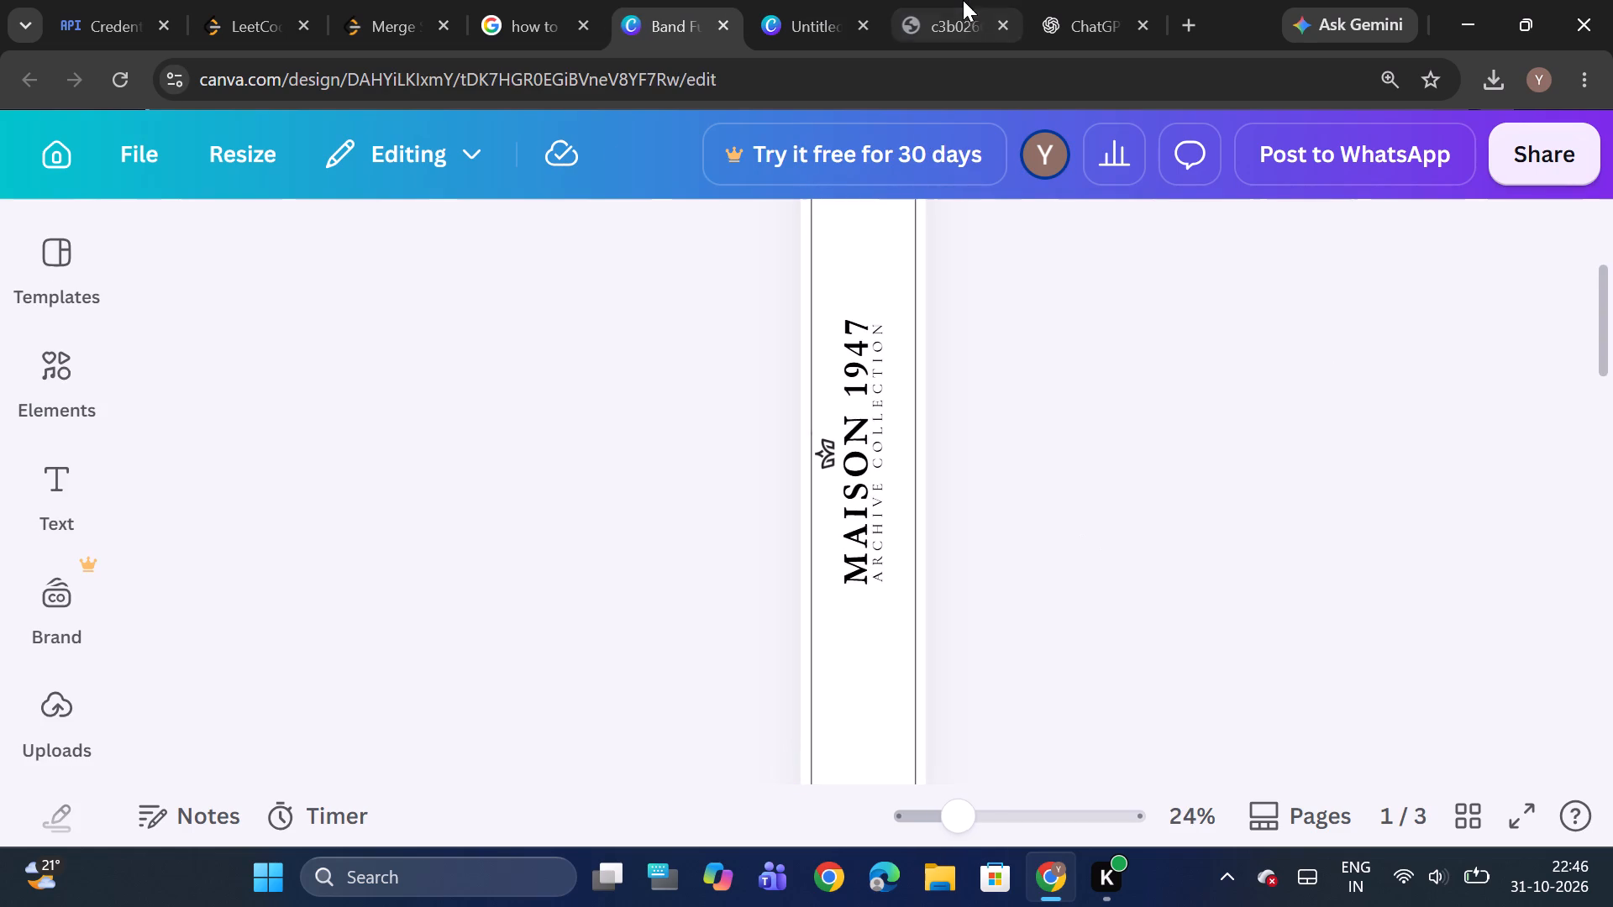
click(963, 0)
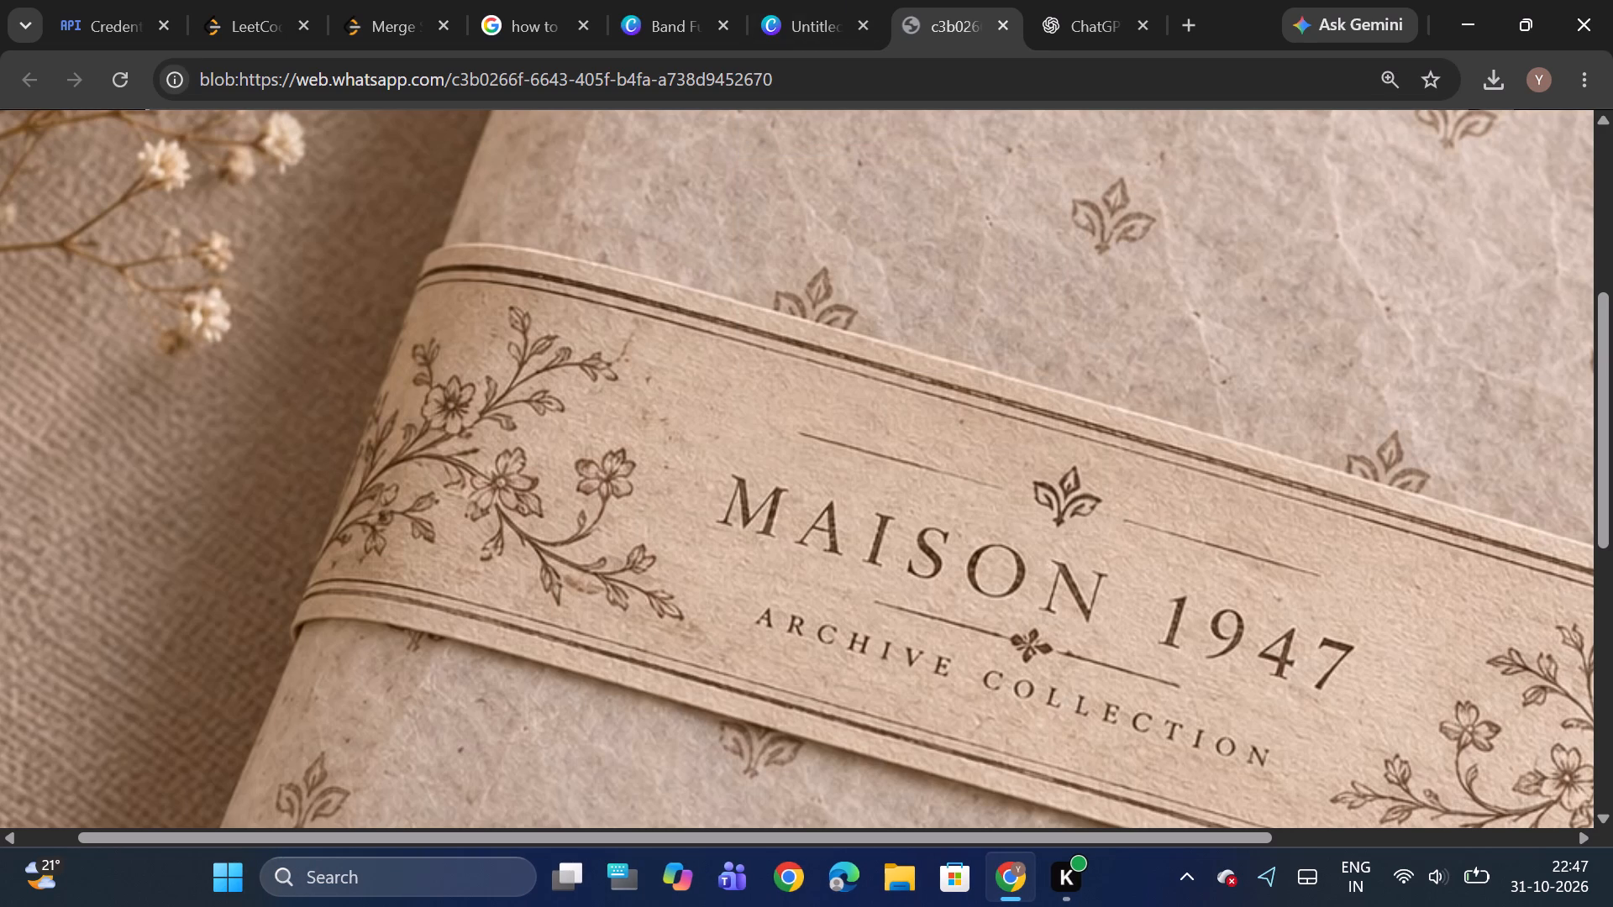
click(842, 0)
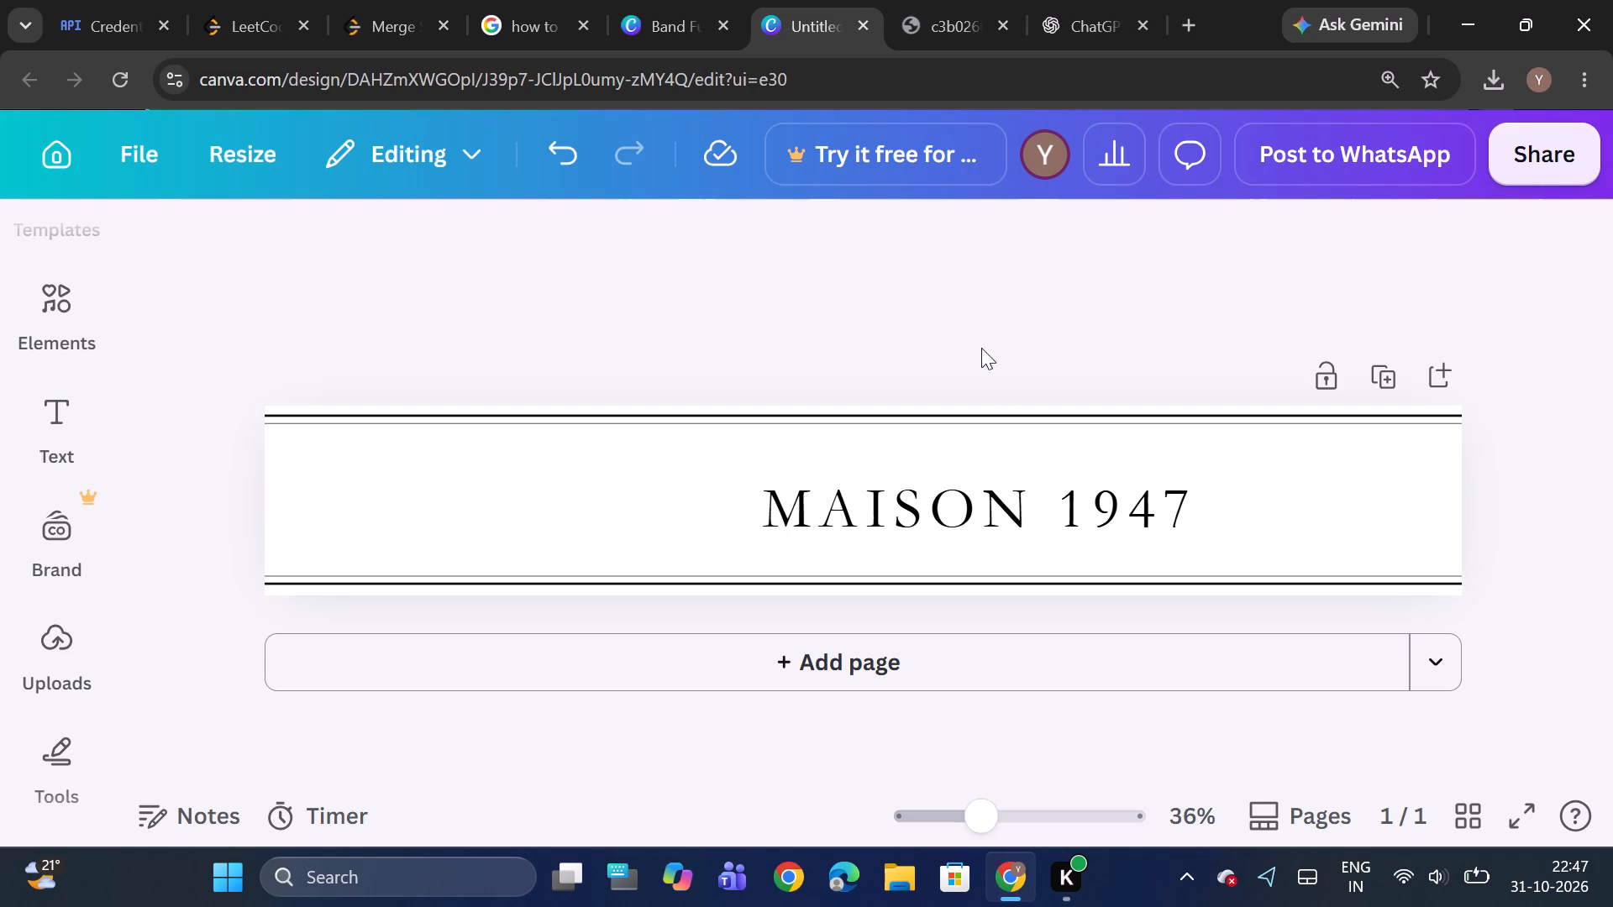
Move the MAISON 1947 title to the band's horizontal centre, just beneath the upper border lines.
ctrl+scroll(1053, 423, up, 4)
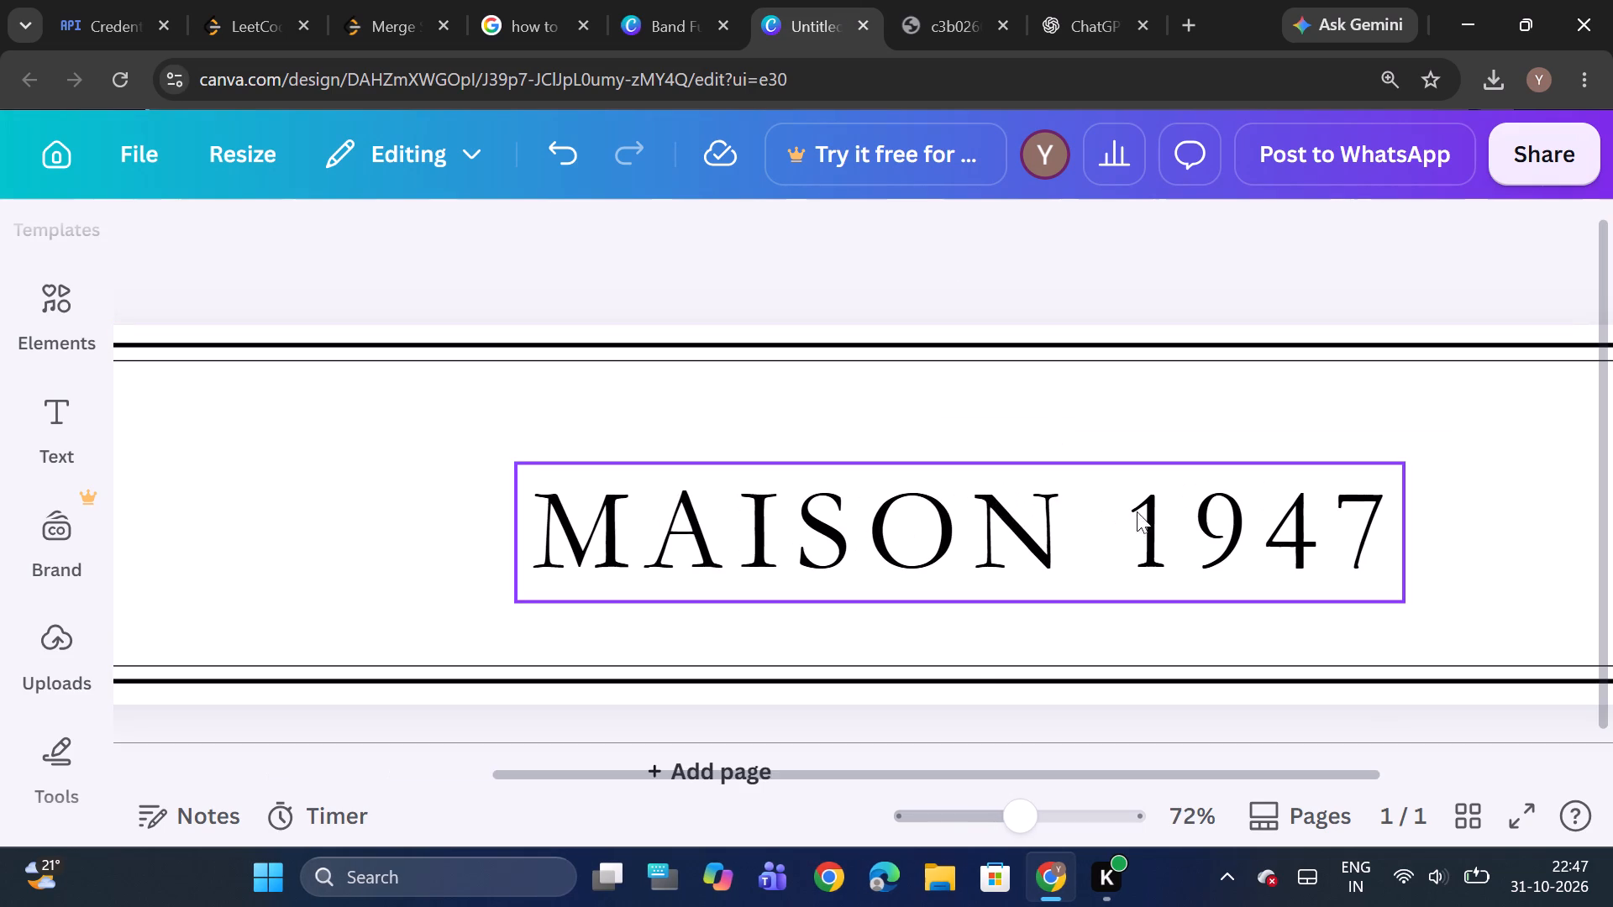
drag(1116, 537, 1035, 480)
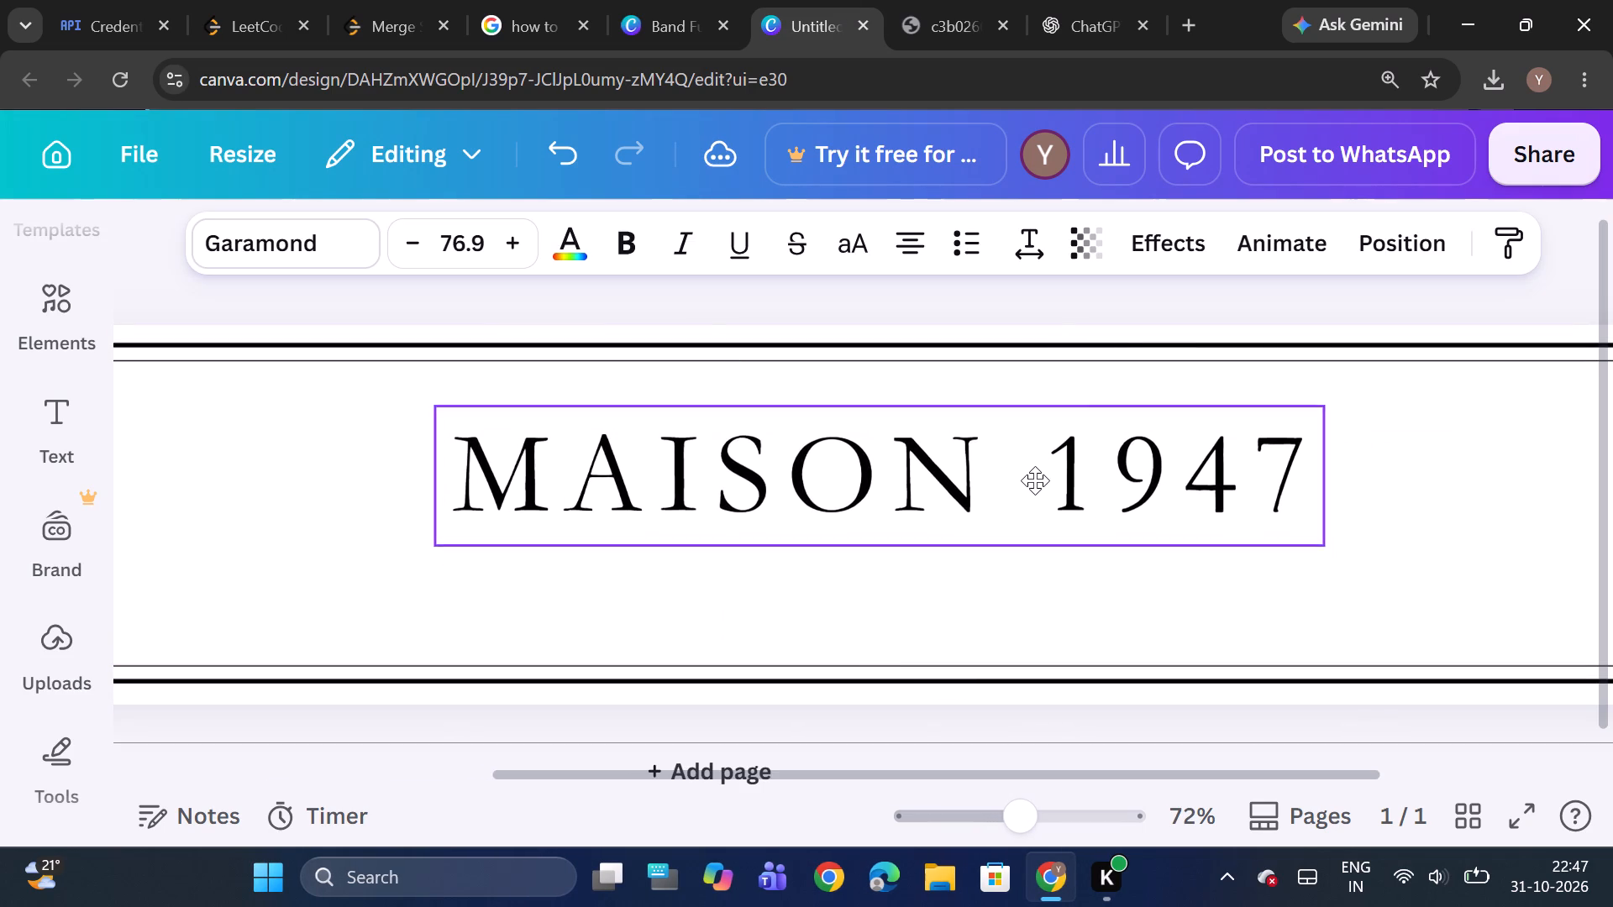
drag(1035, 480, 912, 490)
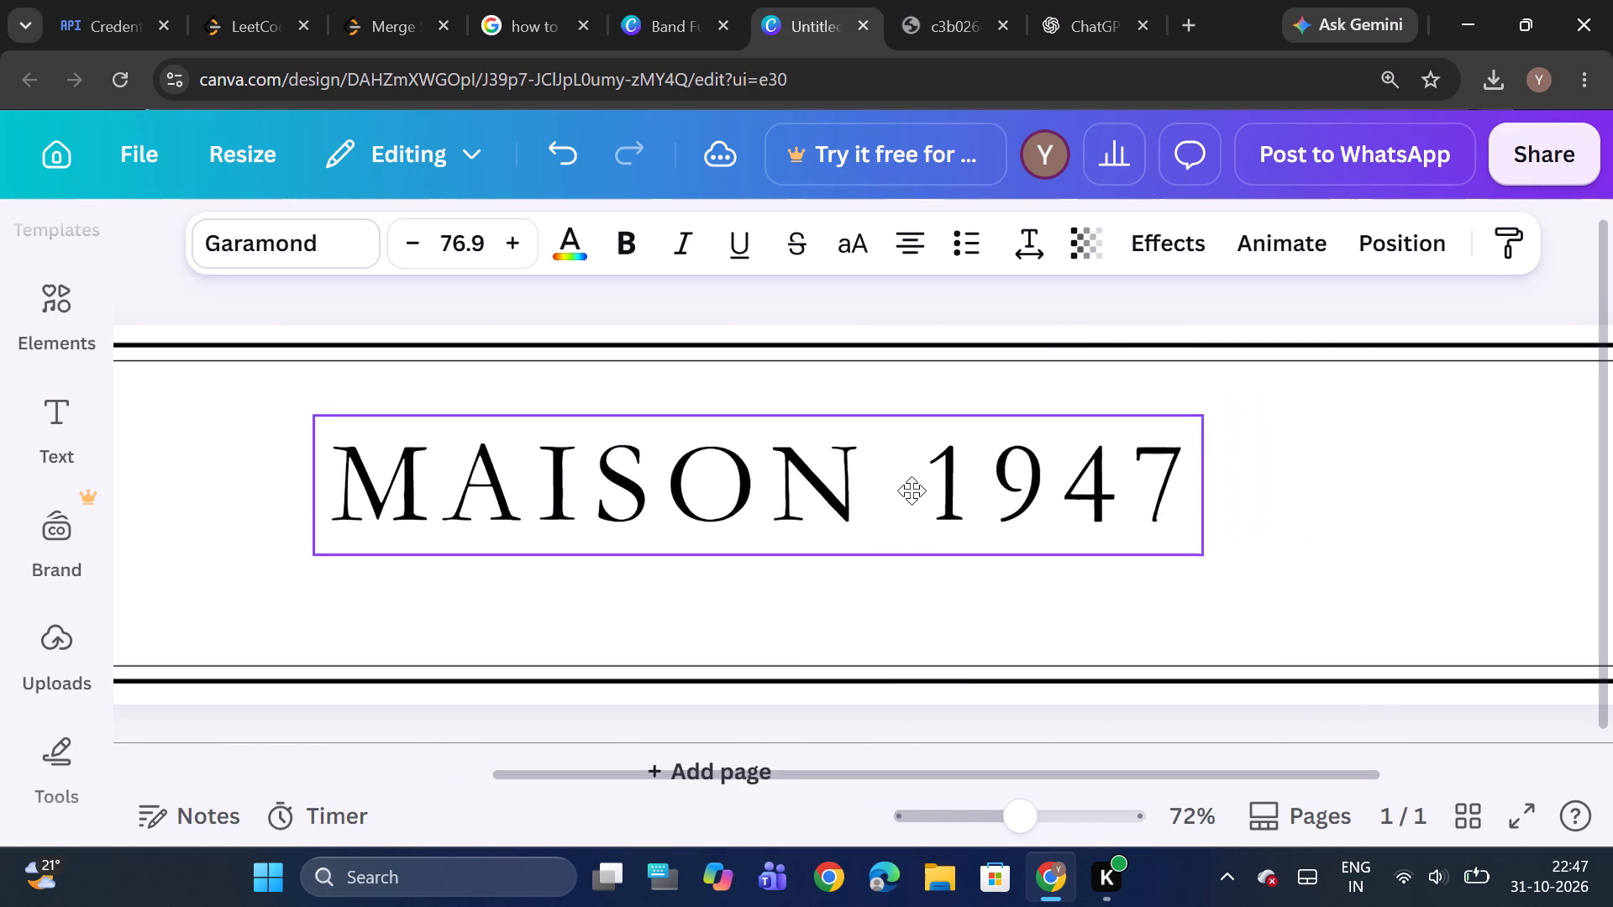
drag(912, 490, 928, 492)
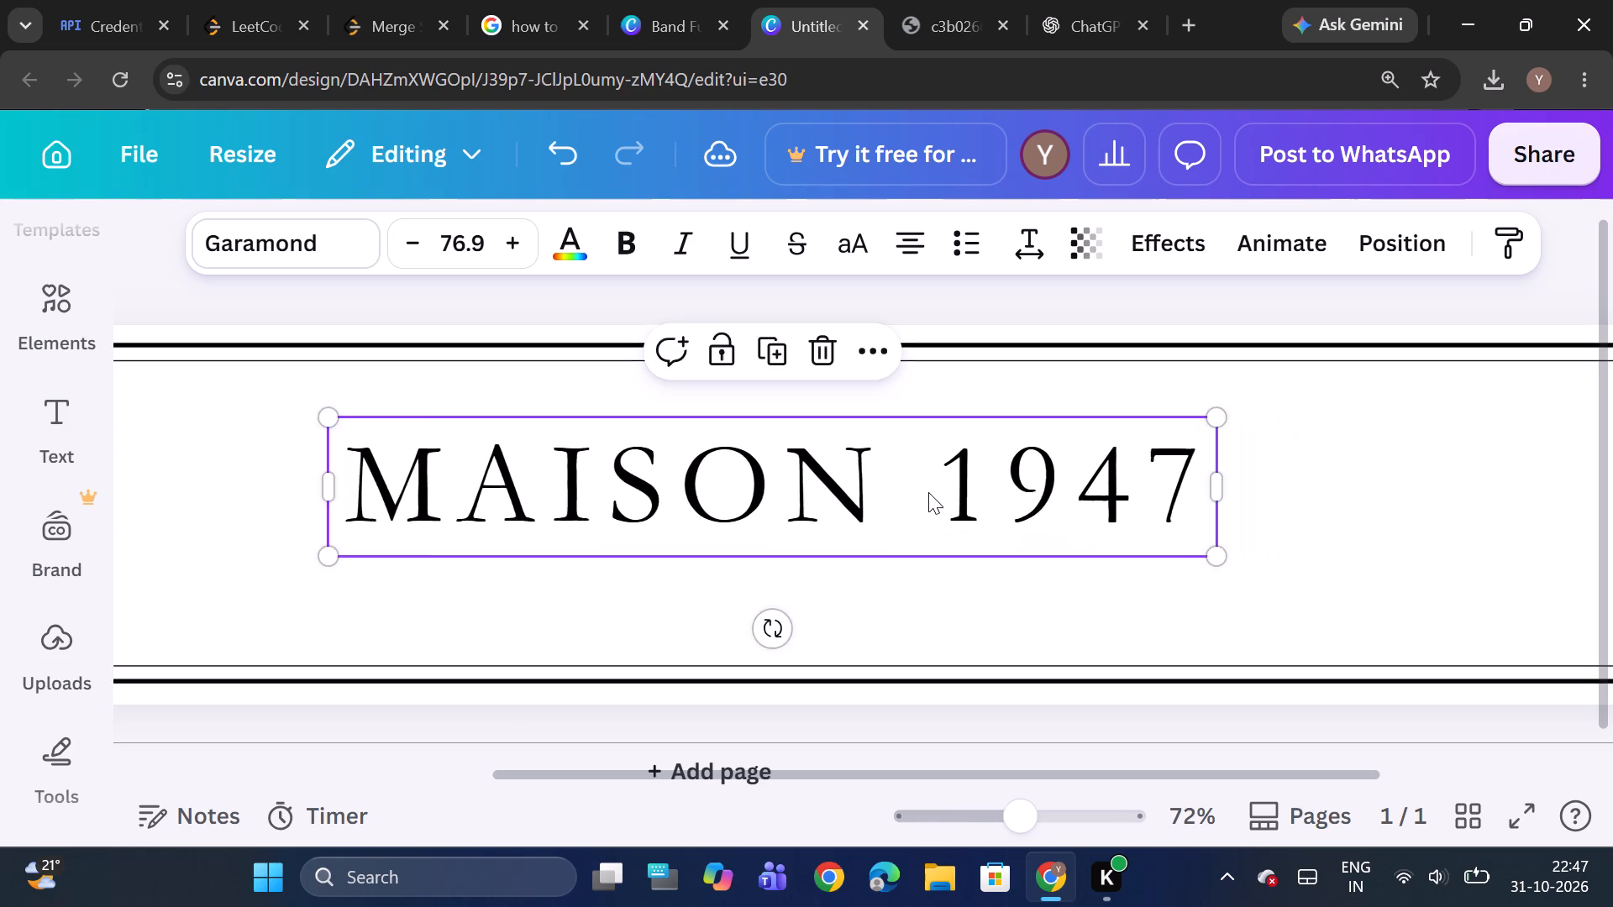
ctrl+scroll(928, 492, down, 6)
drag(914, 466, 928, 468)
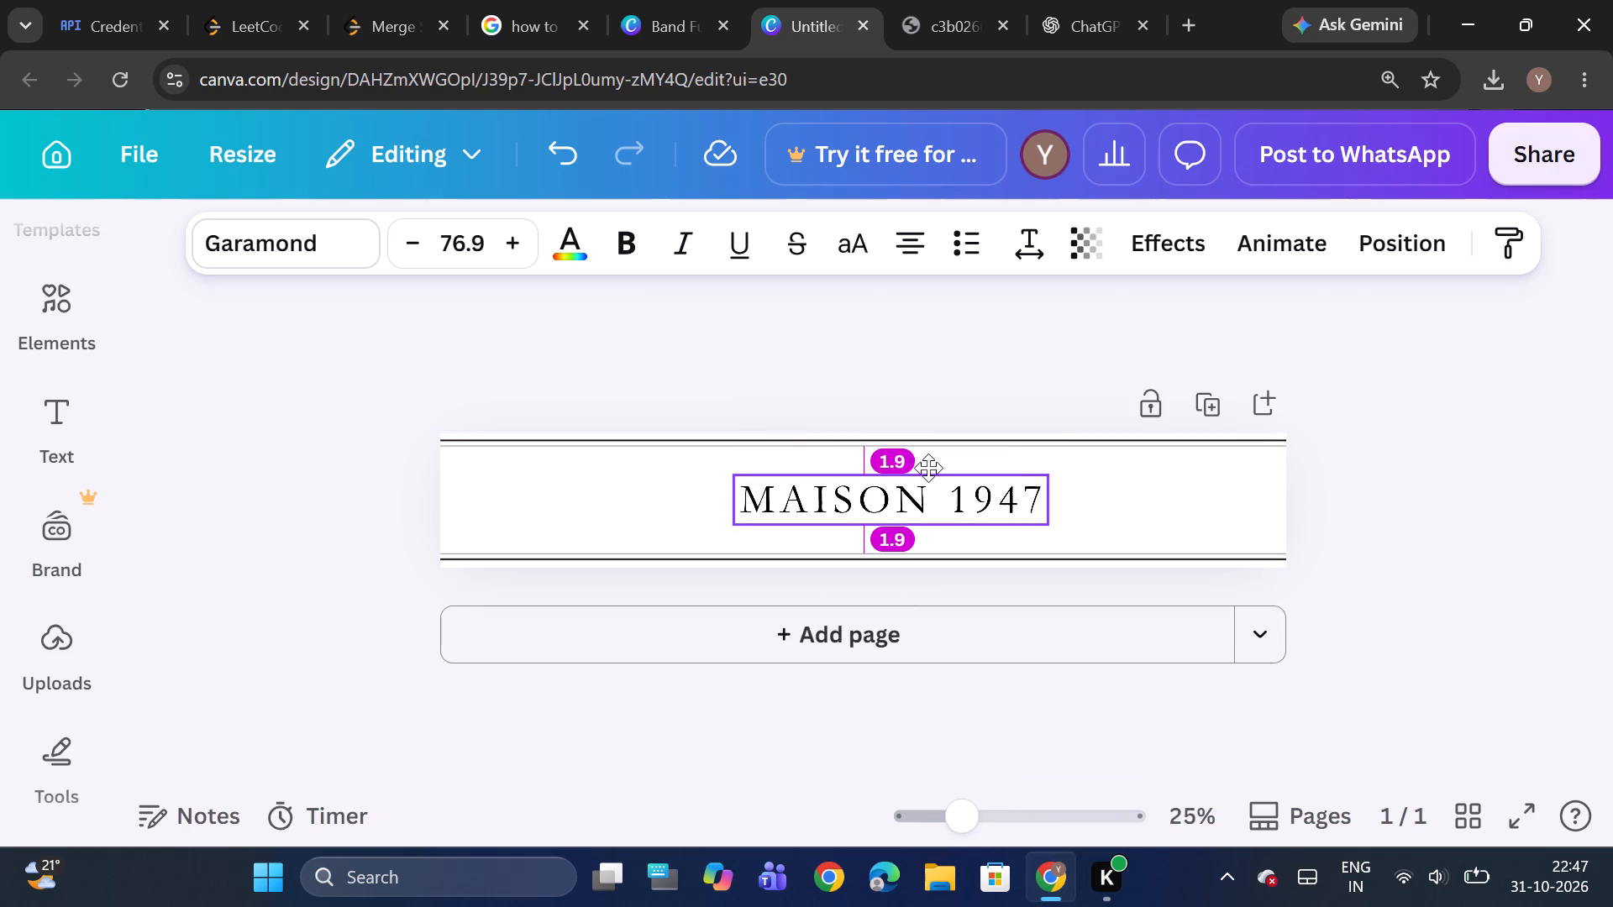
drag(928, 468, 864, 468)
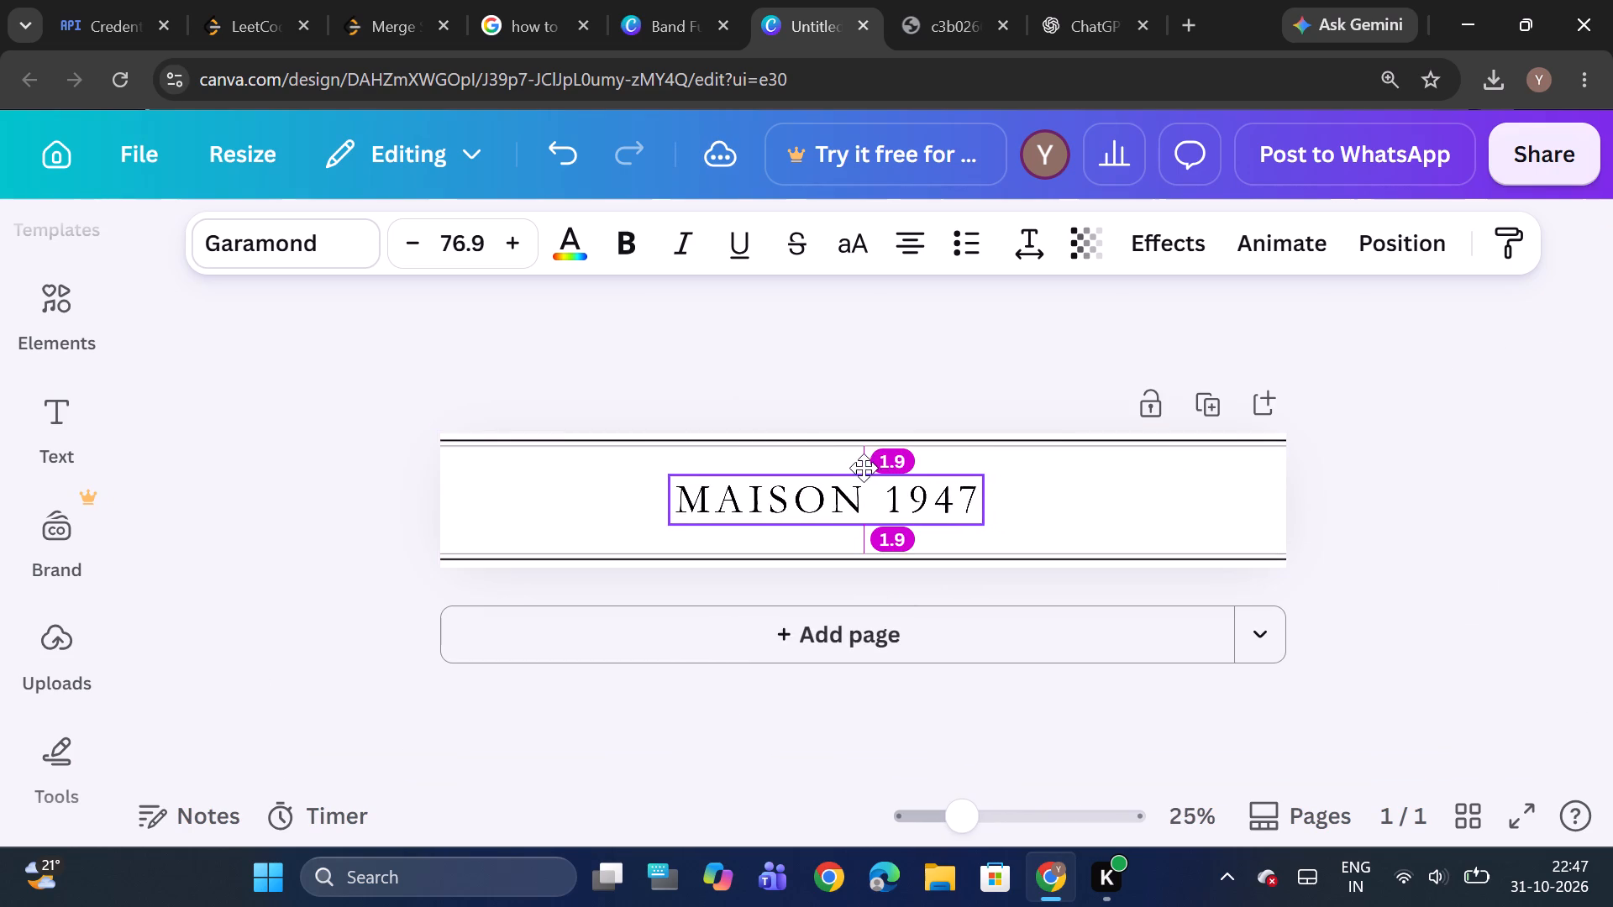
drag(864, 468, 897, 466)
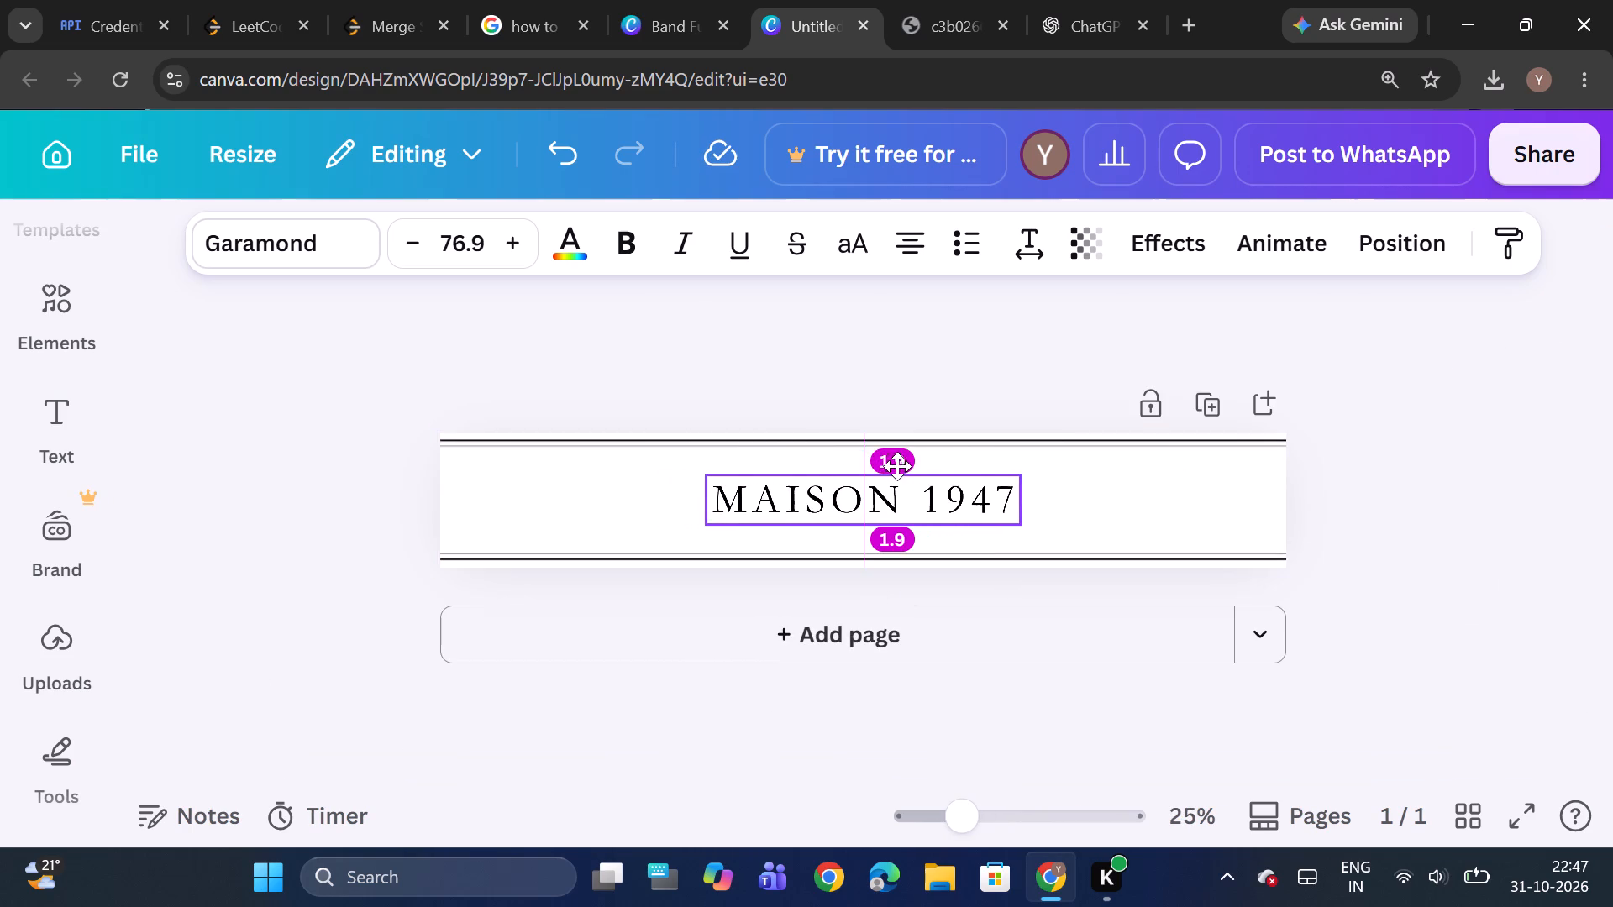
drag(897, 466, 897, 455)
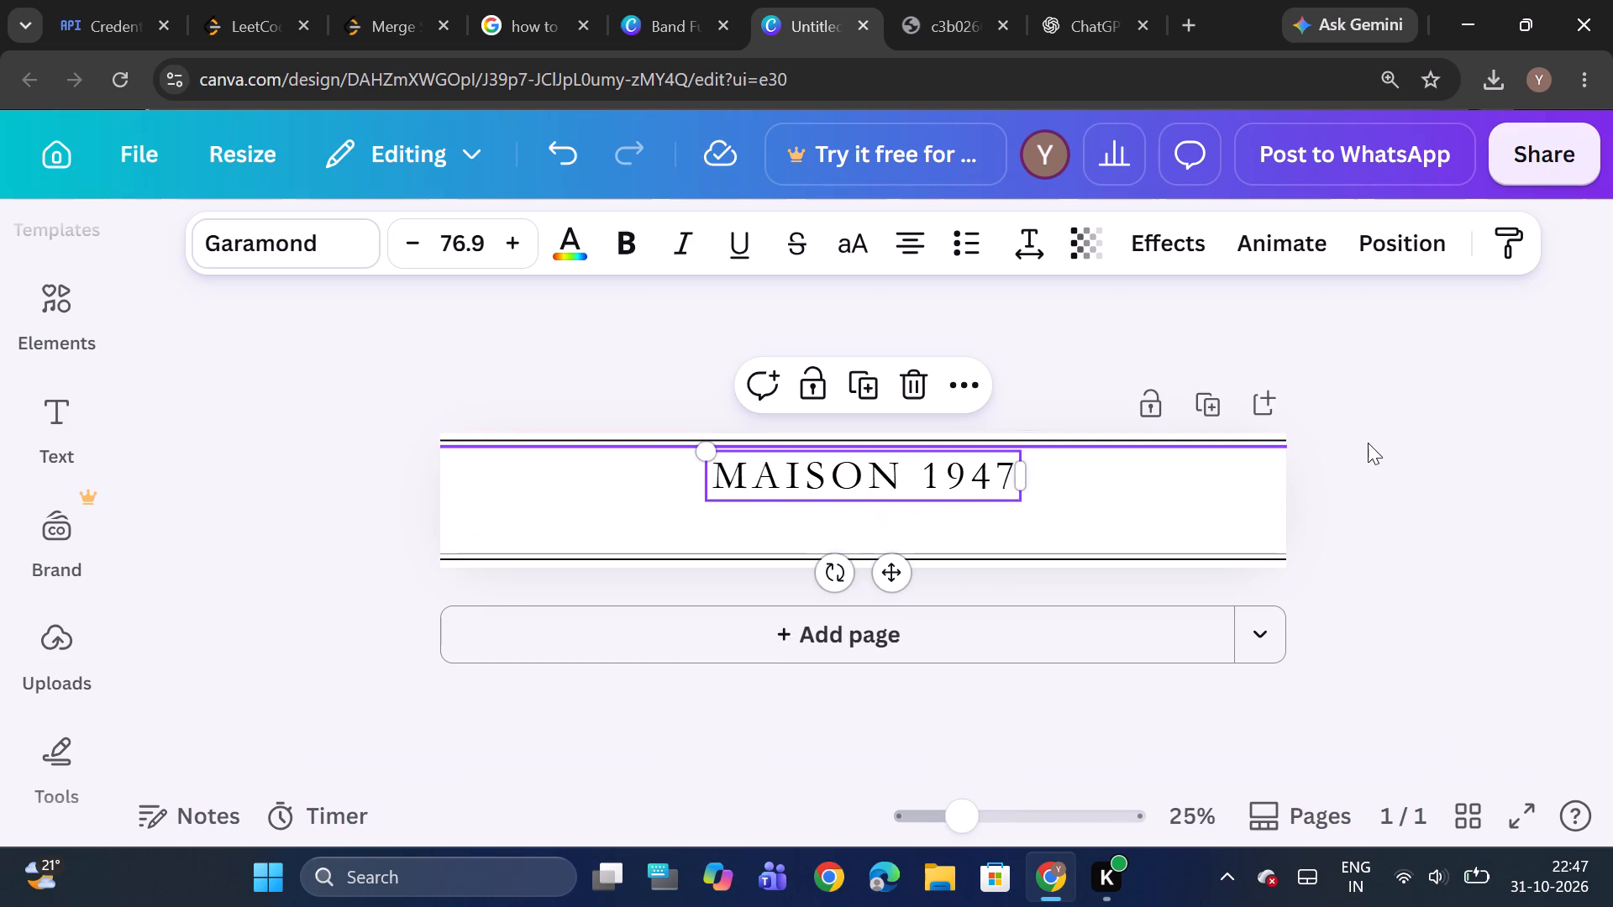
click(1368, 443)
Copy the ARCHIVE COLLECTION text from the existing vertical band design and paste it into the new horizontal band.
ctrl+scroll(1368, 443, up, 6)
ctrl+scroll(1368, 443, down, 2)
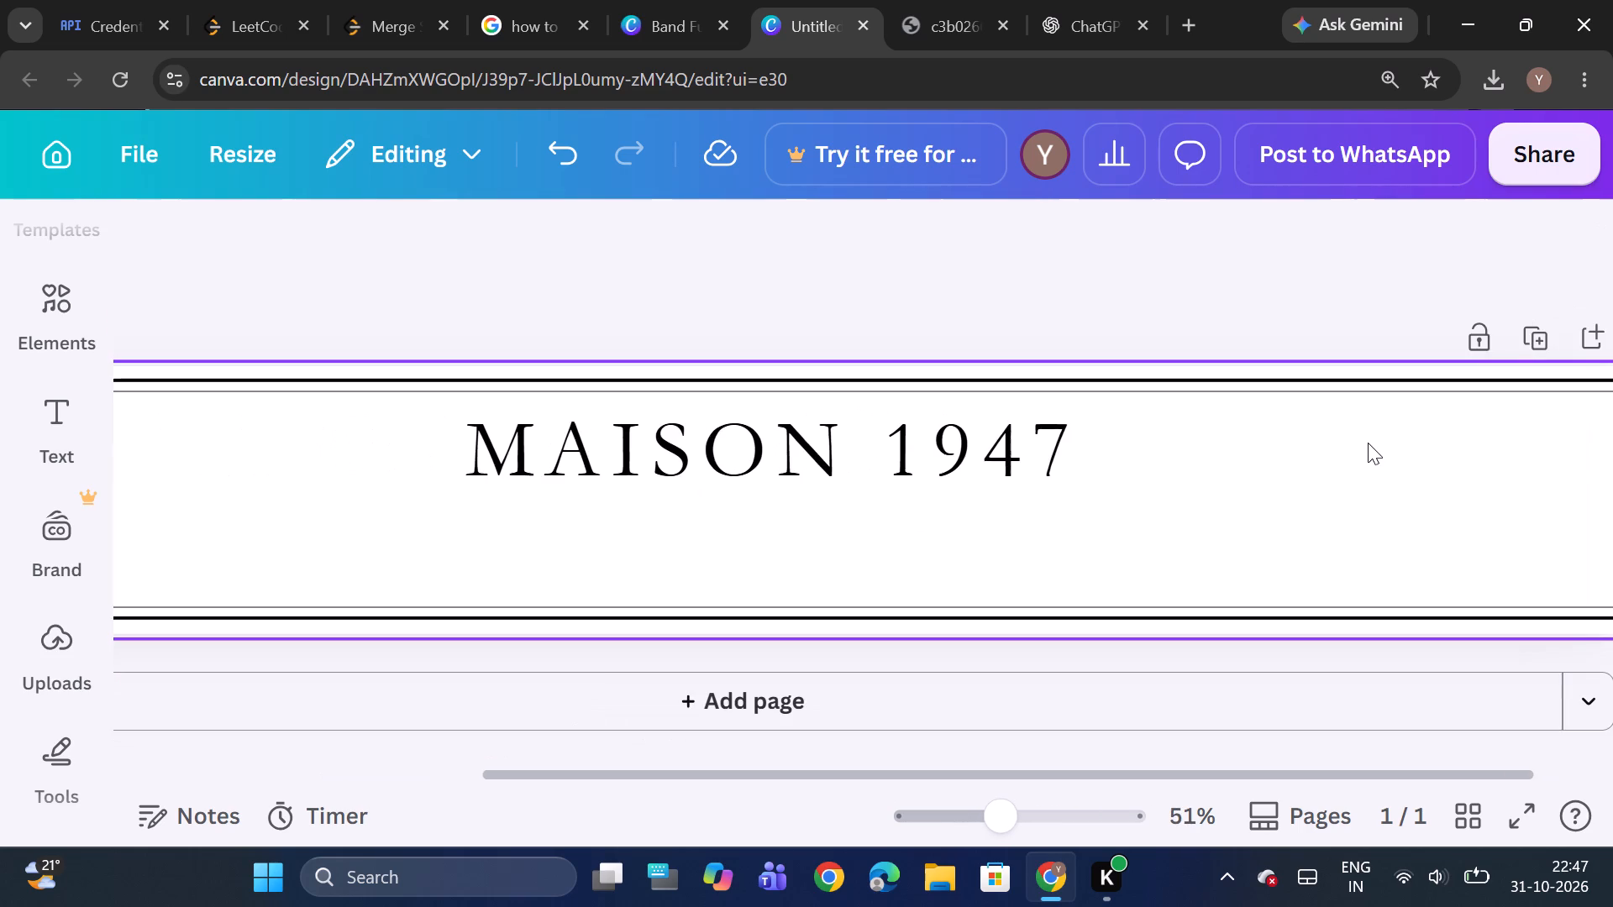
scroll(1143, 445, right, 1)
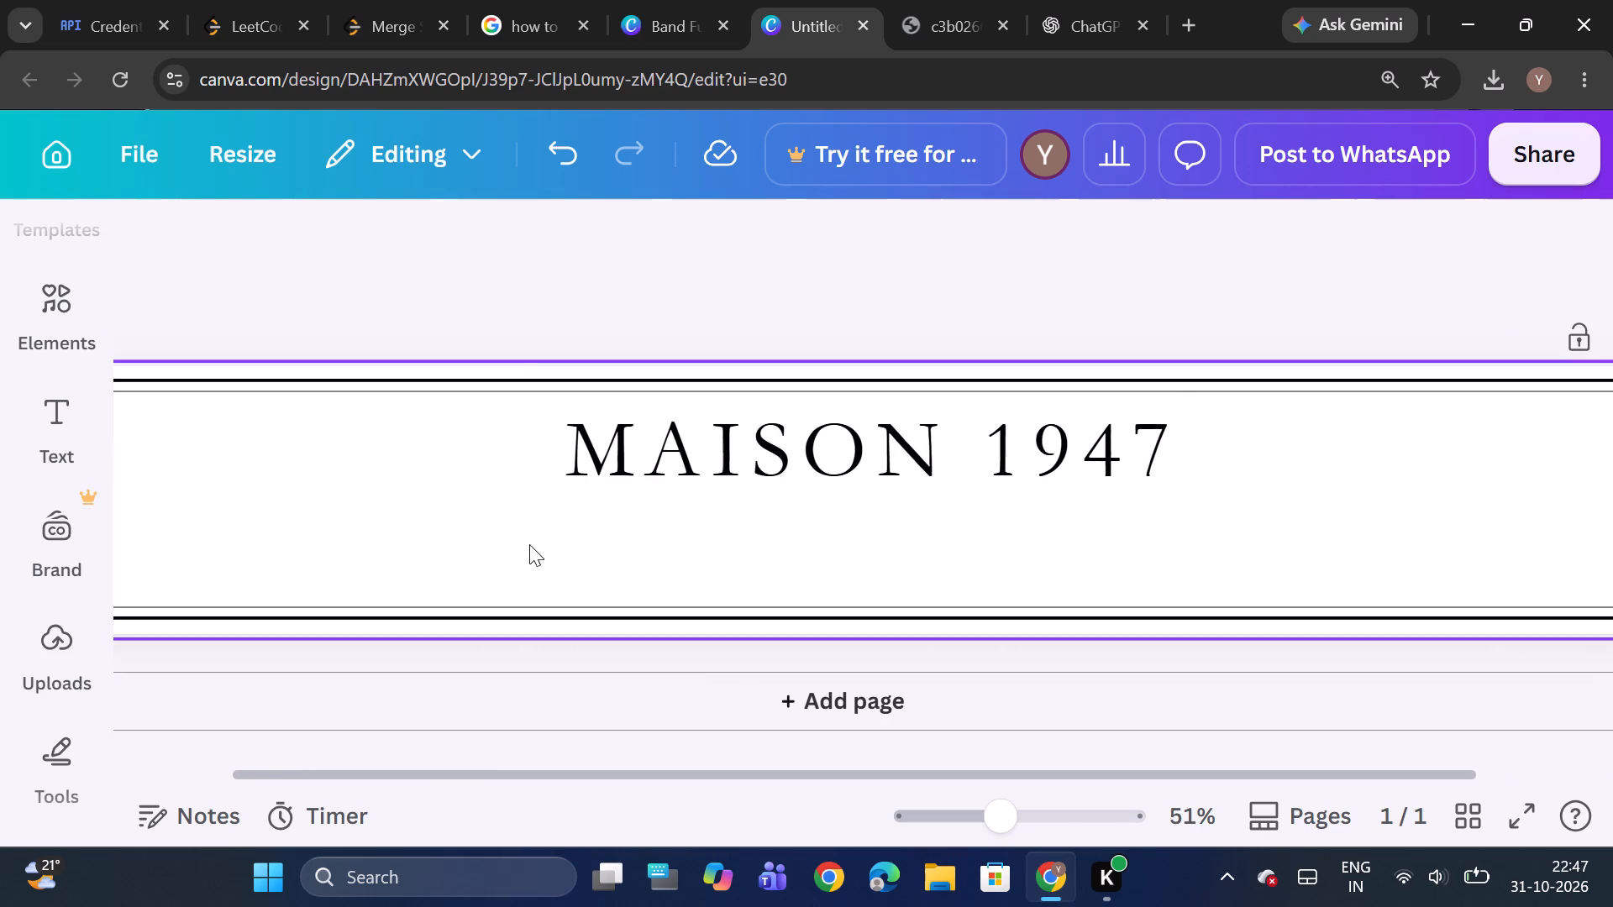
click(670, 0)
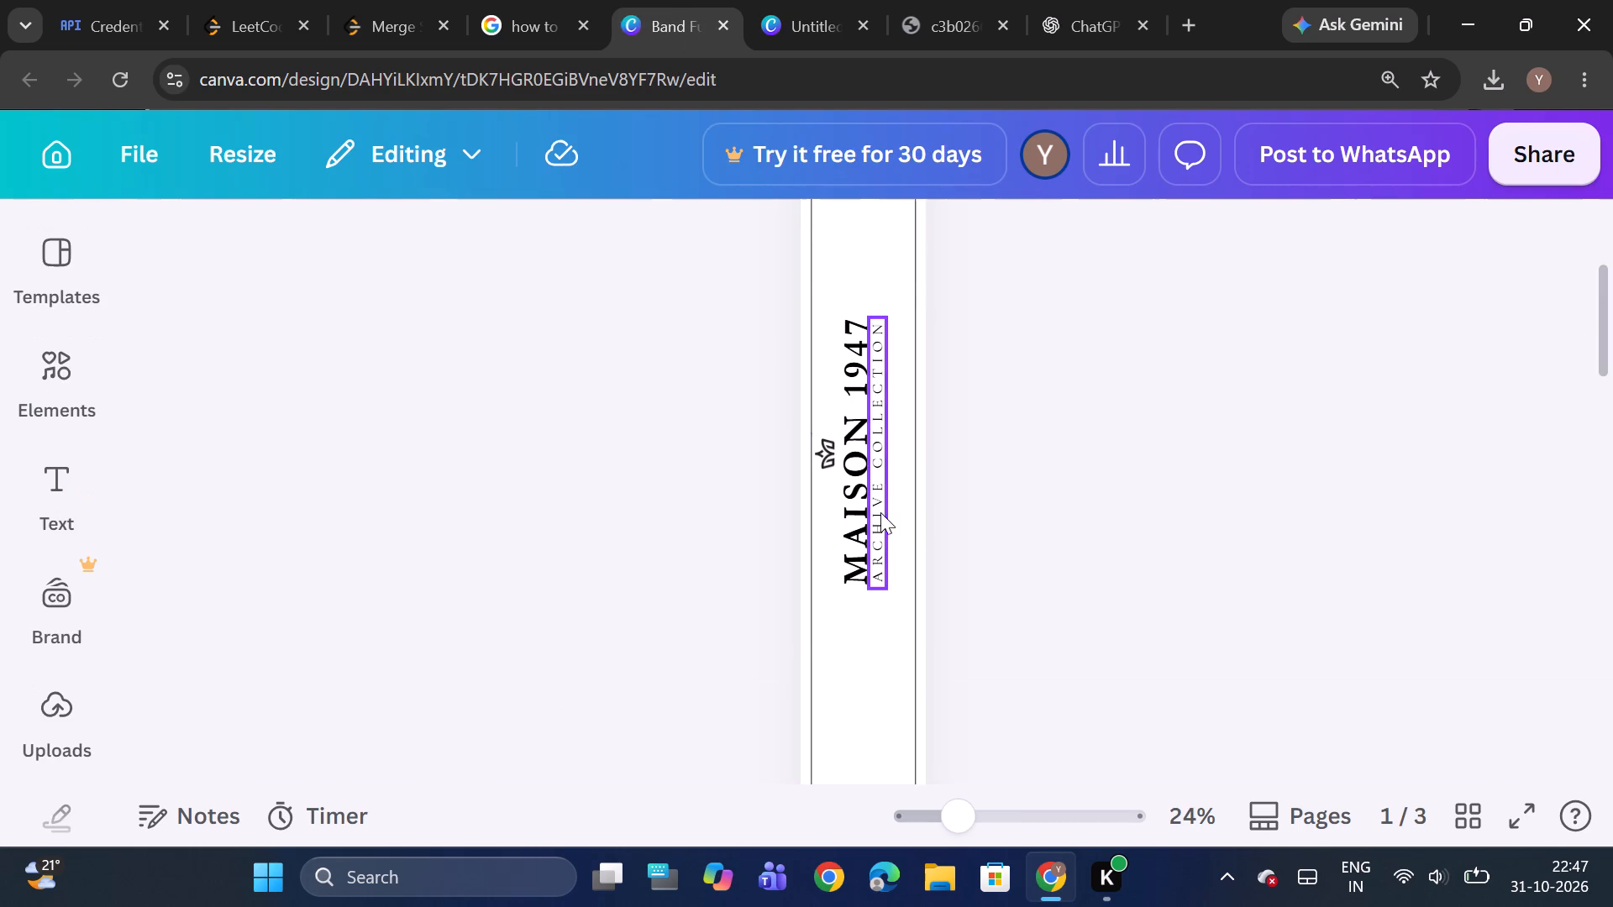
click(879, 512)
key(ctrl+c)
click(812, 0)
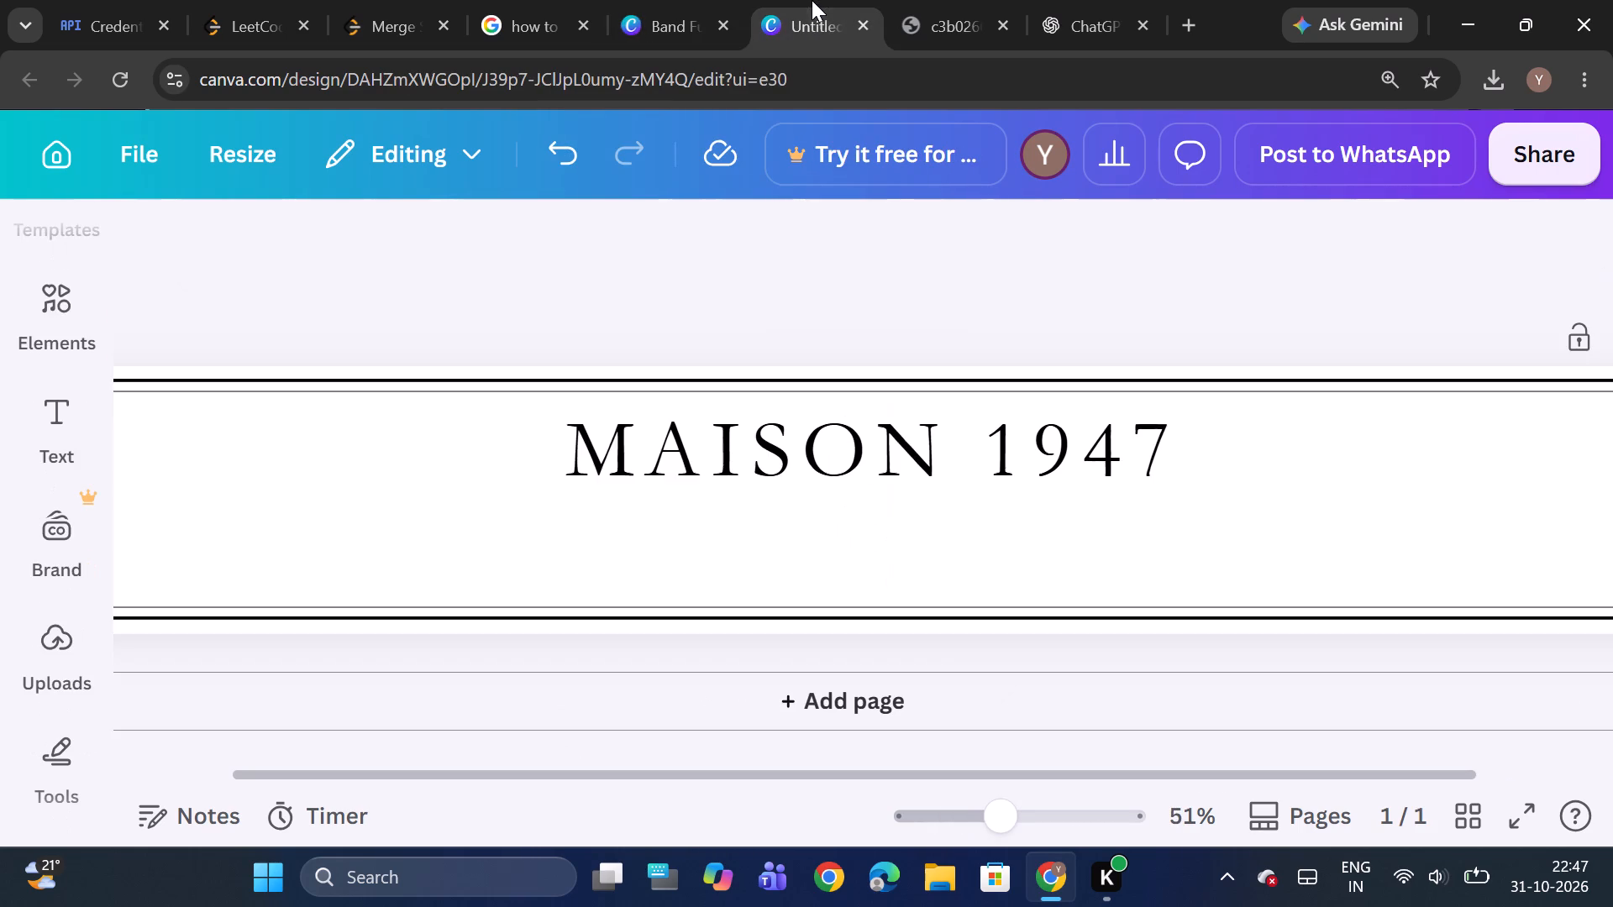
key(ctrl+v)
Rotate the pasted ARCHIVE COLLECTION text to horizontal and bring it inside the band, beside the MAISON 1947 title.
ctrl+scroll(900, 520, down, 4)
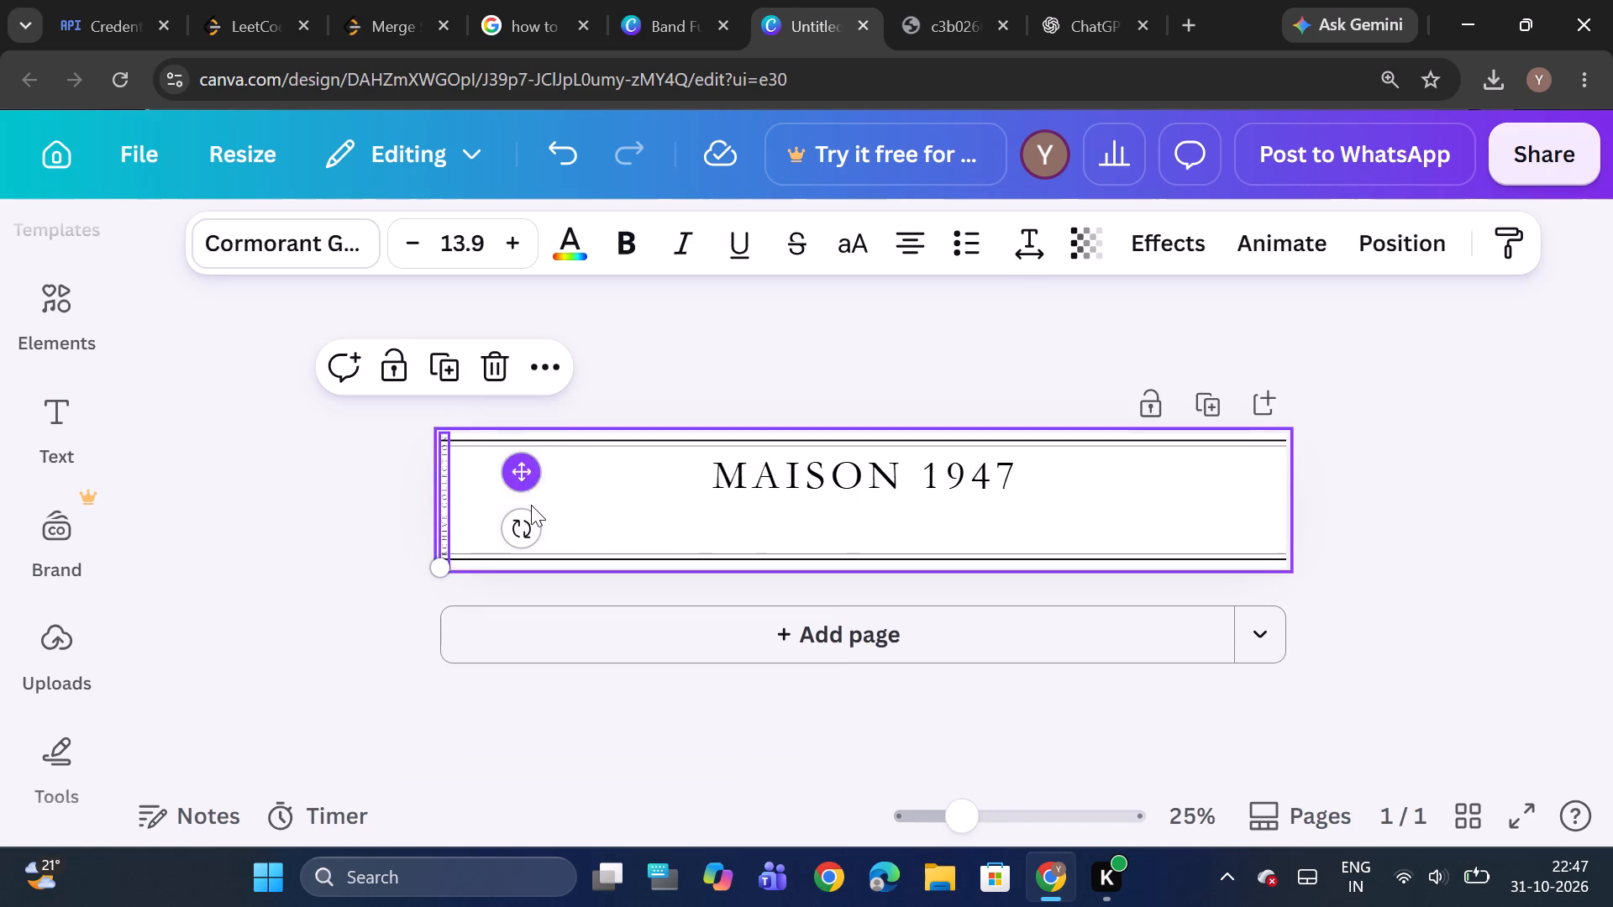
drag(531, 524, 404, 530)
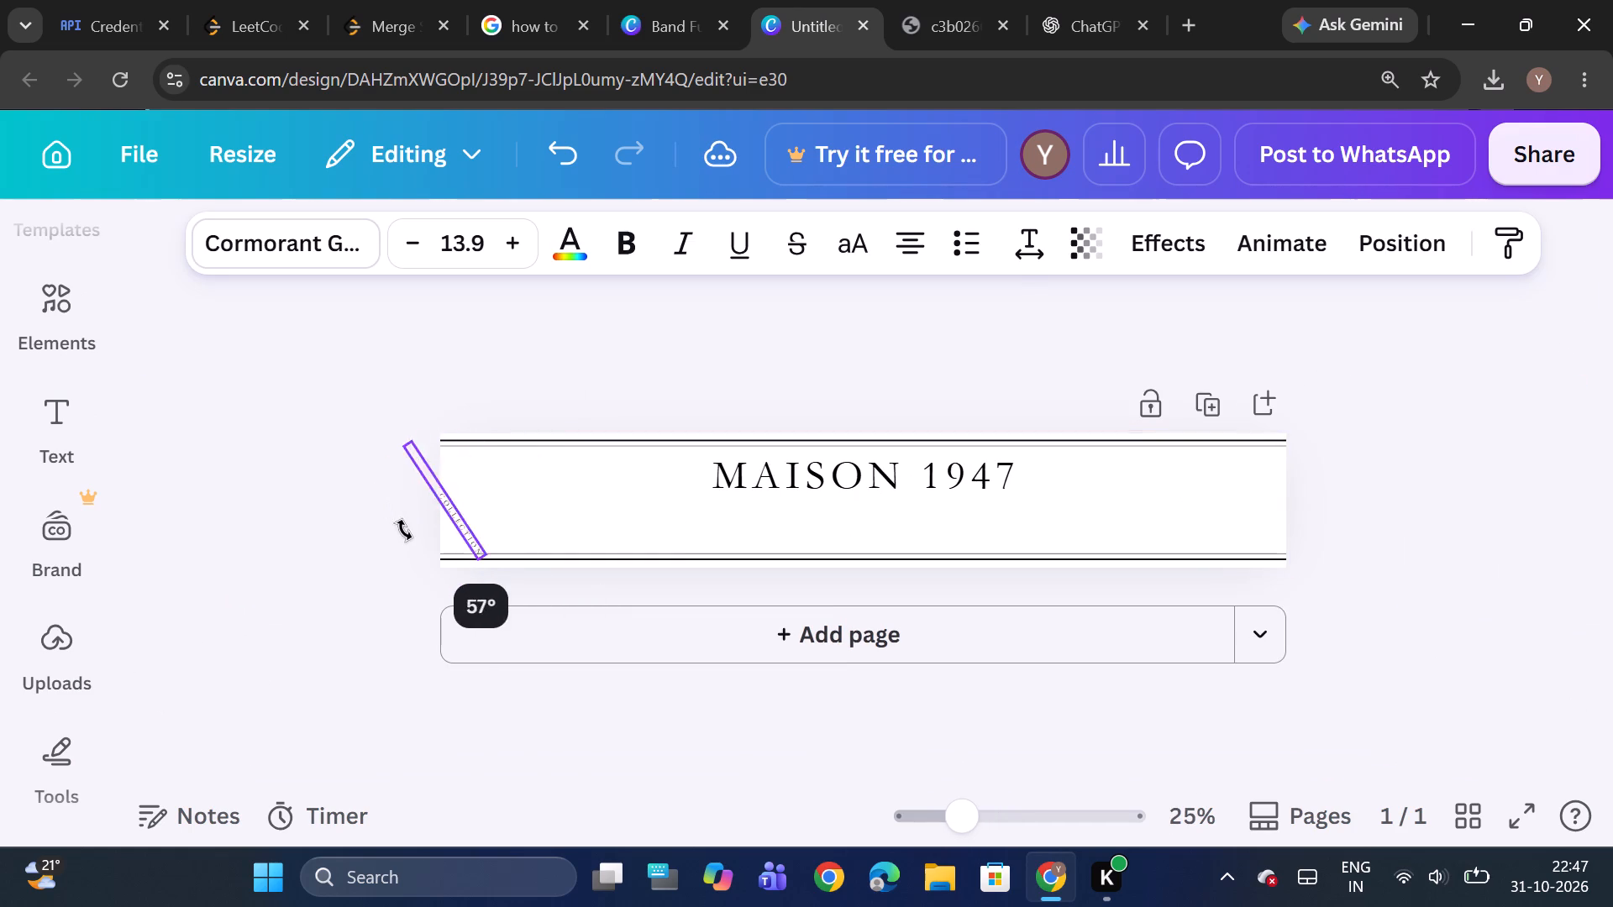
drag(404, 530, 433, 585)
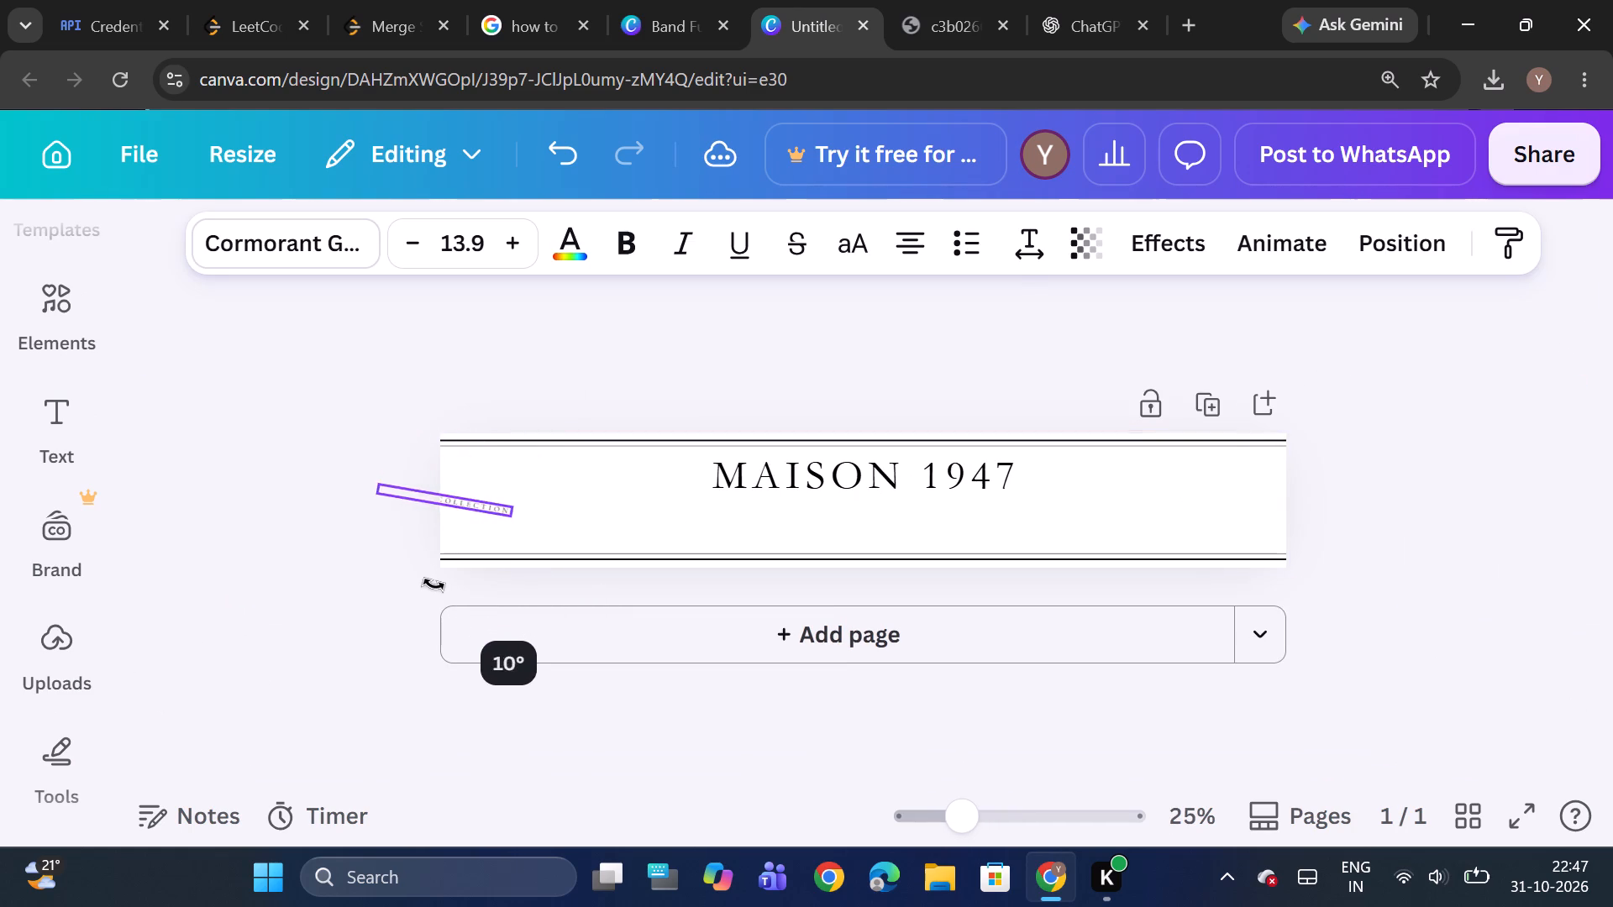
drag(433, 585, 433, 579)
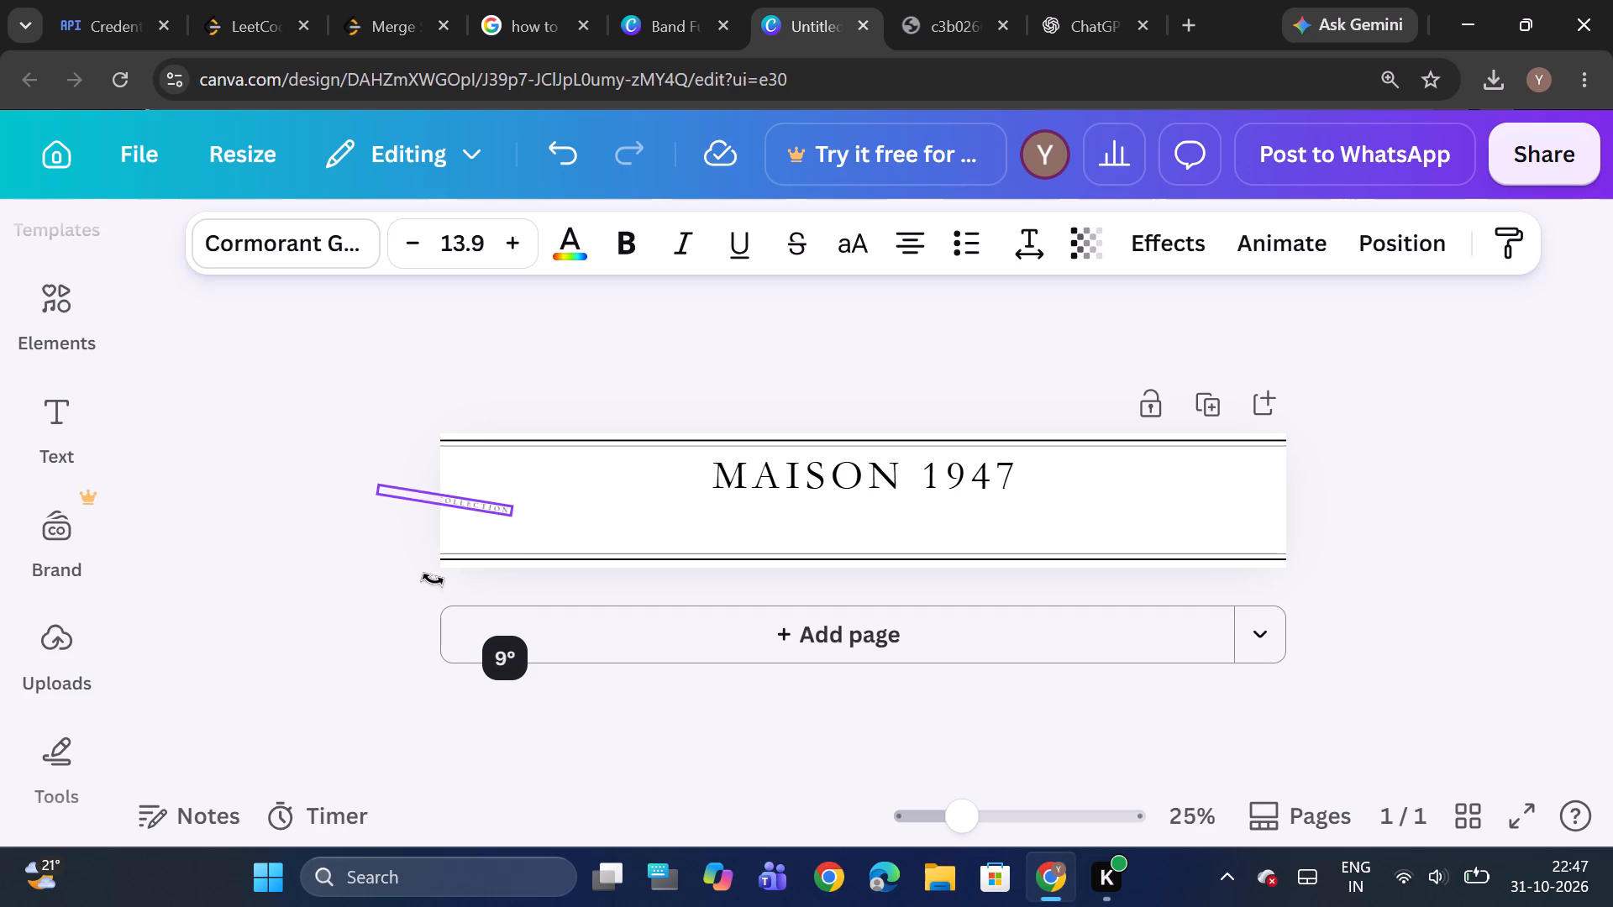
drag(433, 579, 435, 585)
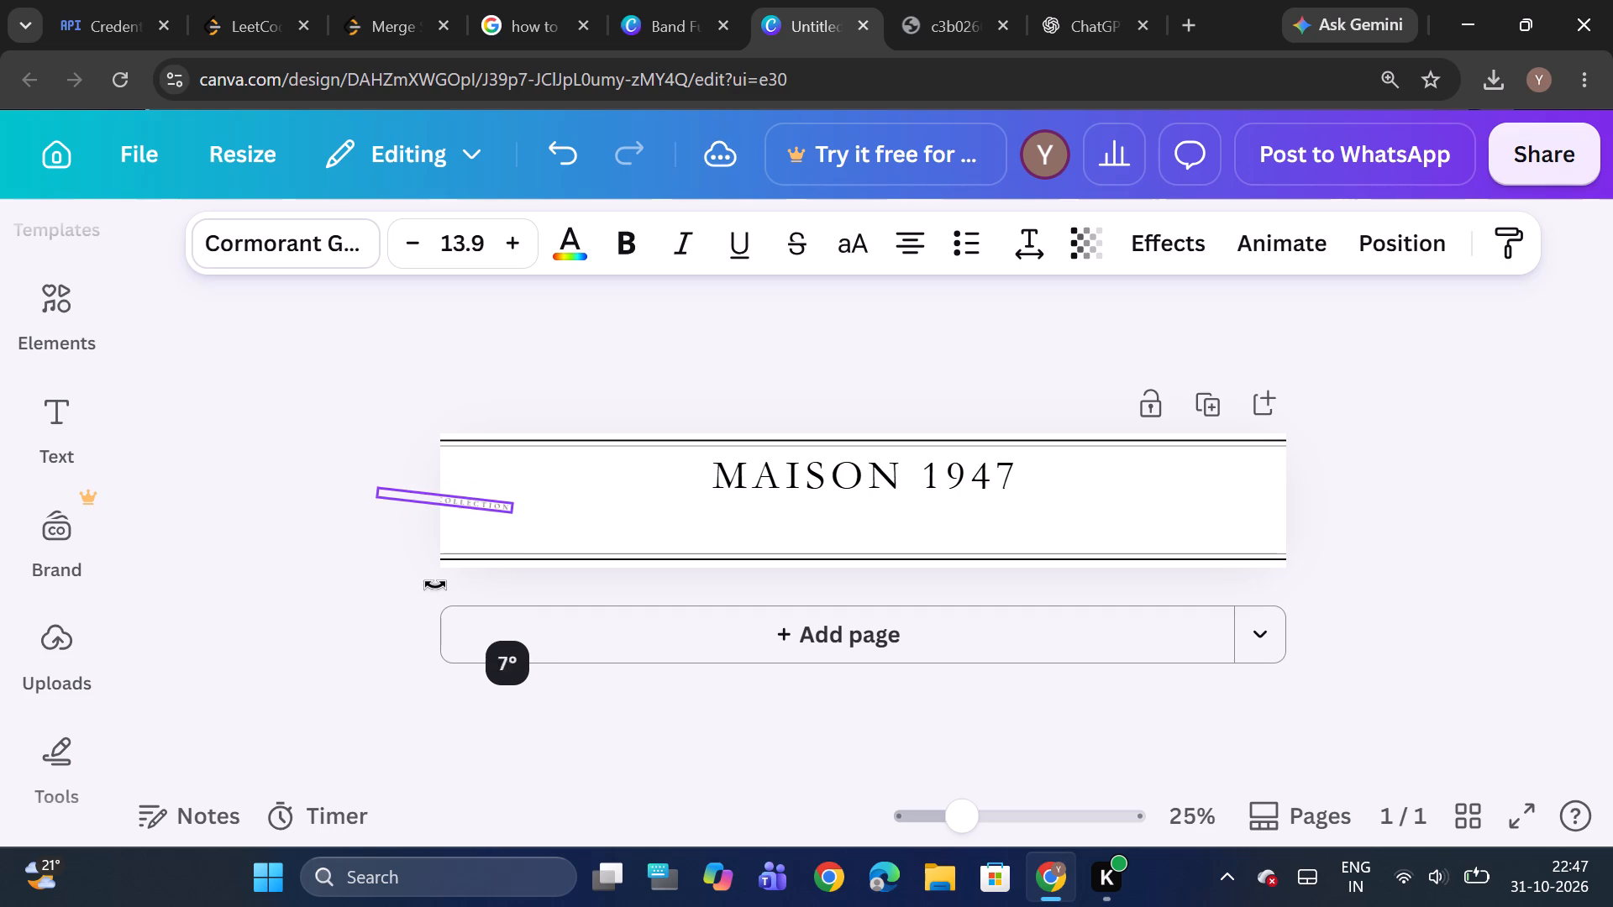
drag(435, 585, 434, 584)
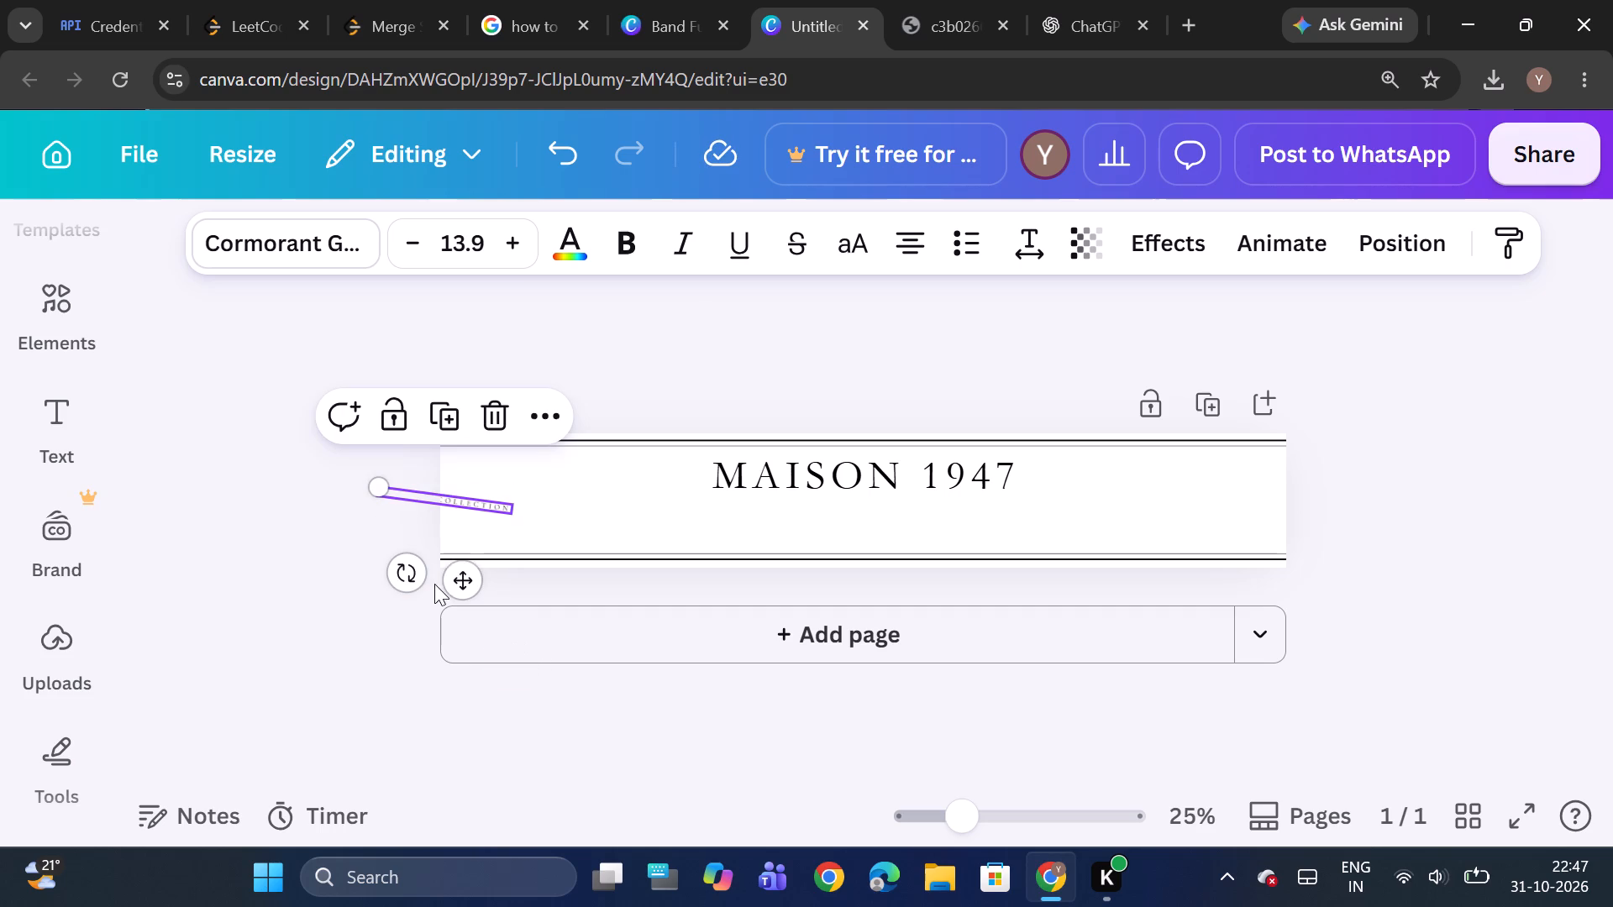
drag(481, 505, 623, 506)
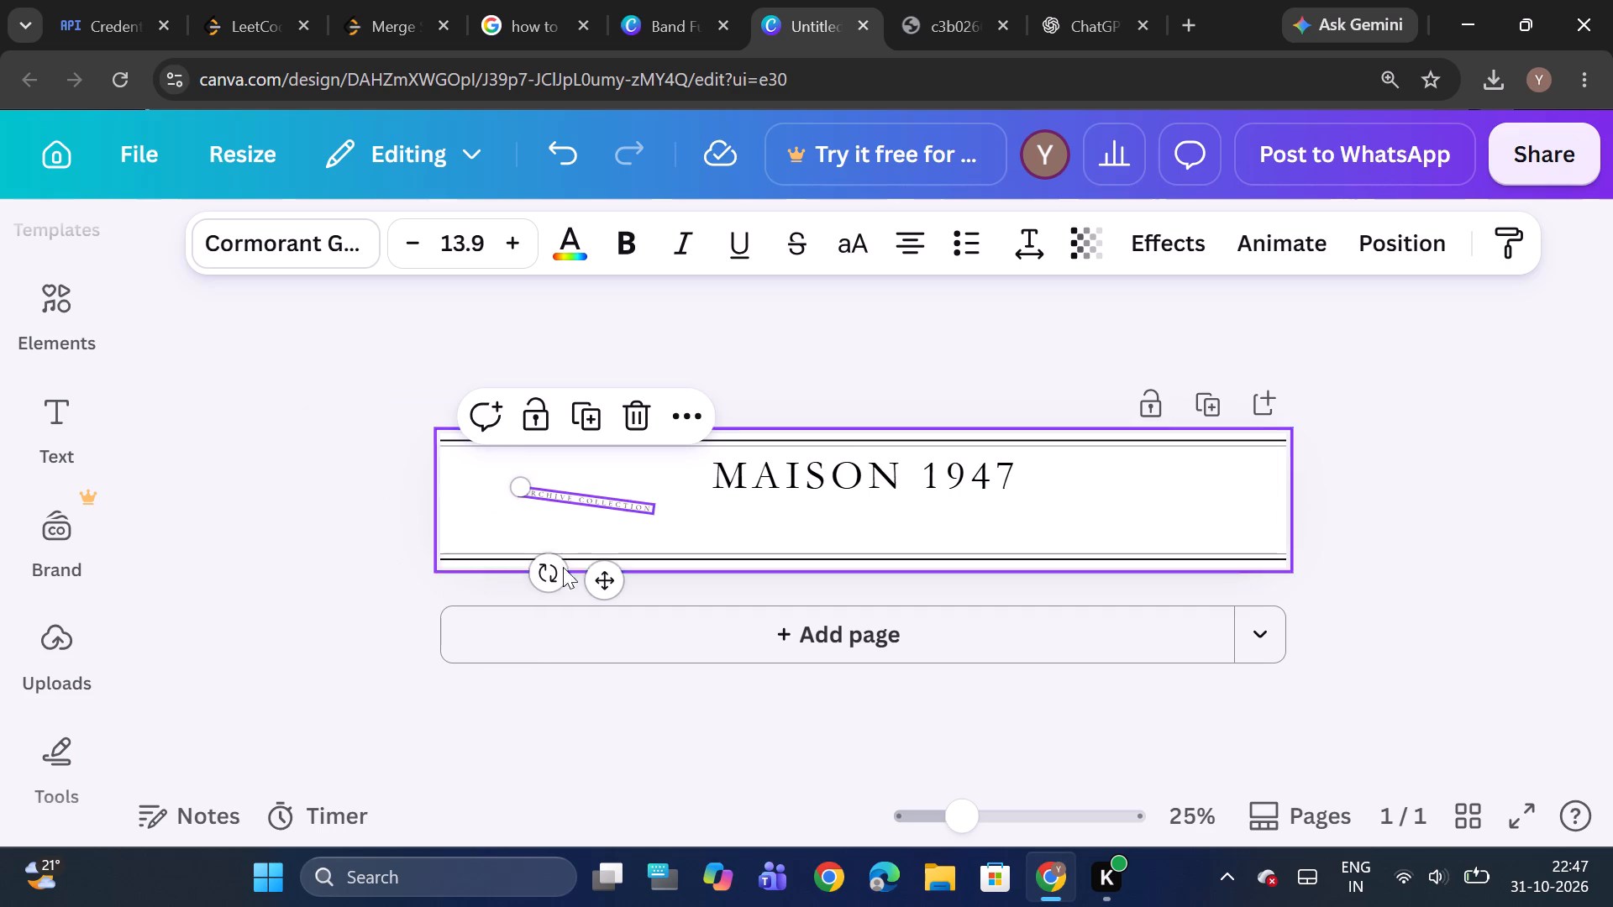
drag(556, 568, 556, 589)
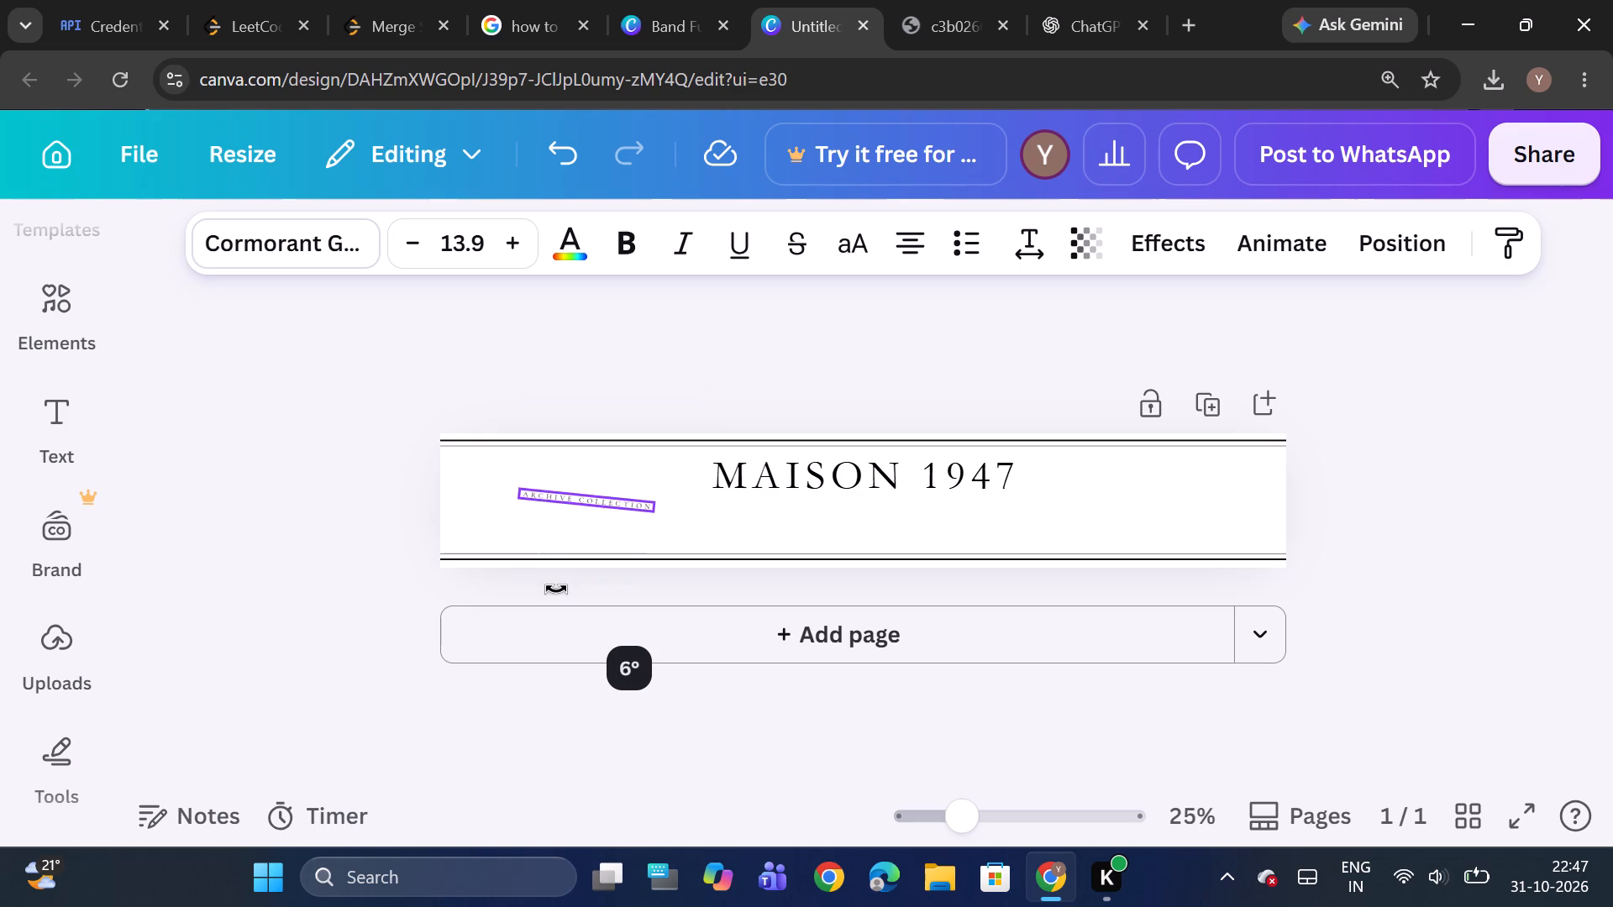
drag(556, 589, 565, 615)
Move the ARCHIVE COLLECTION text just below the right end of the MAISON 1947 title.
drag(625, 573, 977, 596)
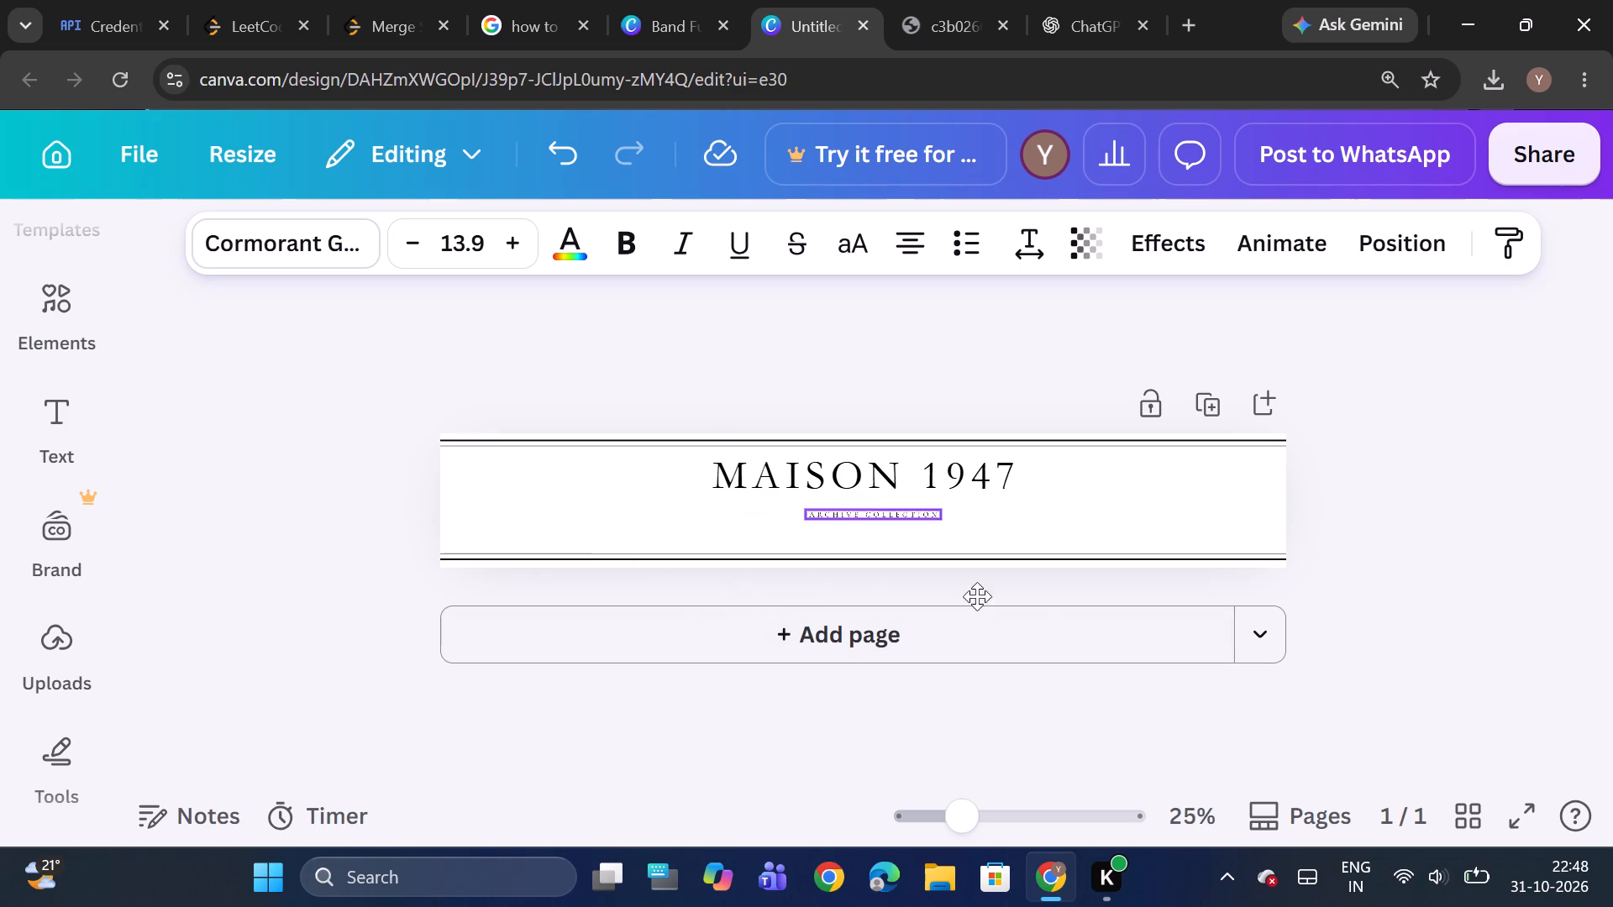
drag(977, 596, 1046, 598)
Resize the ARCHIVE COLLECTION text to about size 32.5, aligning both its ends with the MAISON 1947 title above.
drag(950, 515, 717, 487)
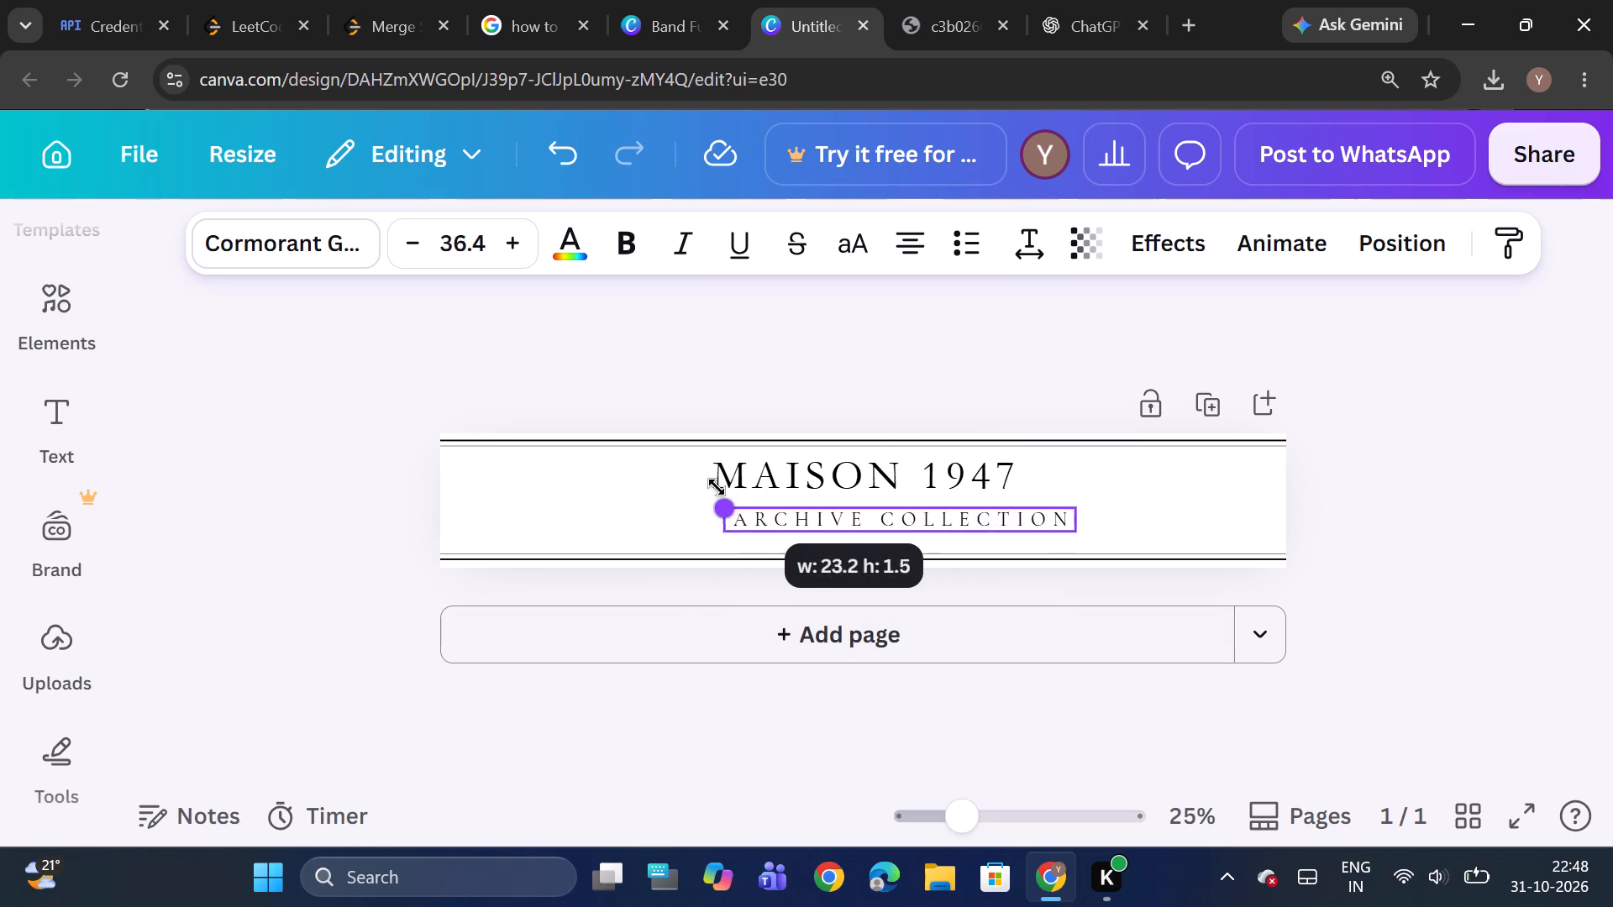
drag(717, 487, 733, 490)
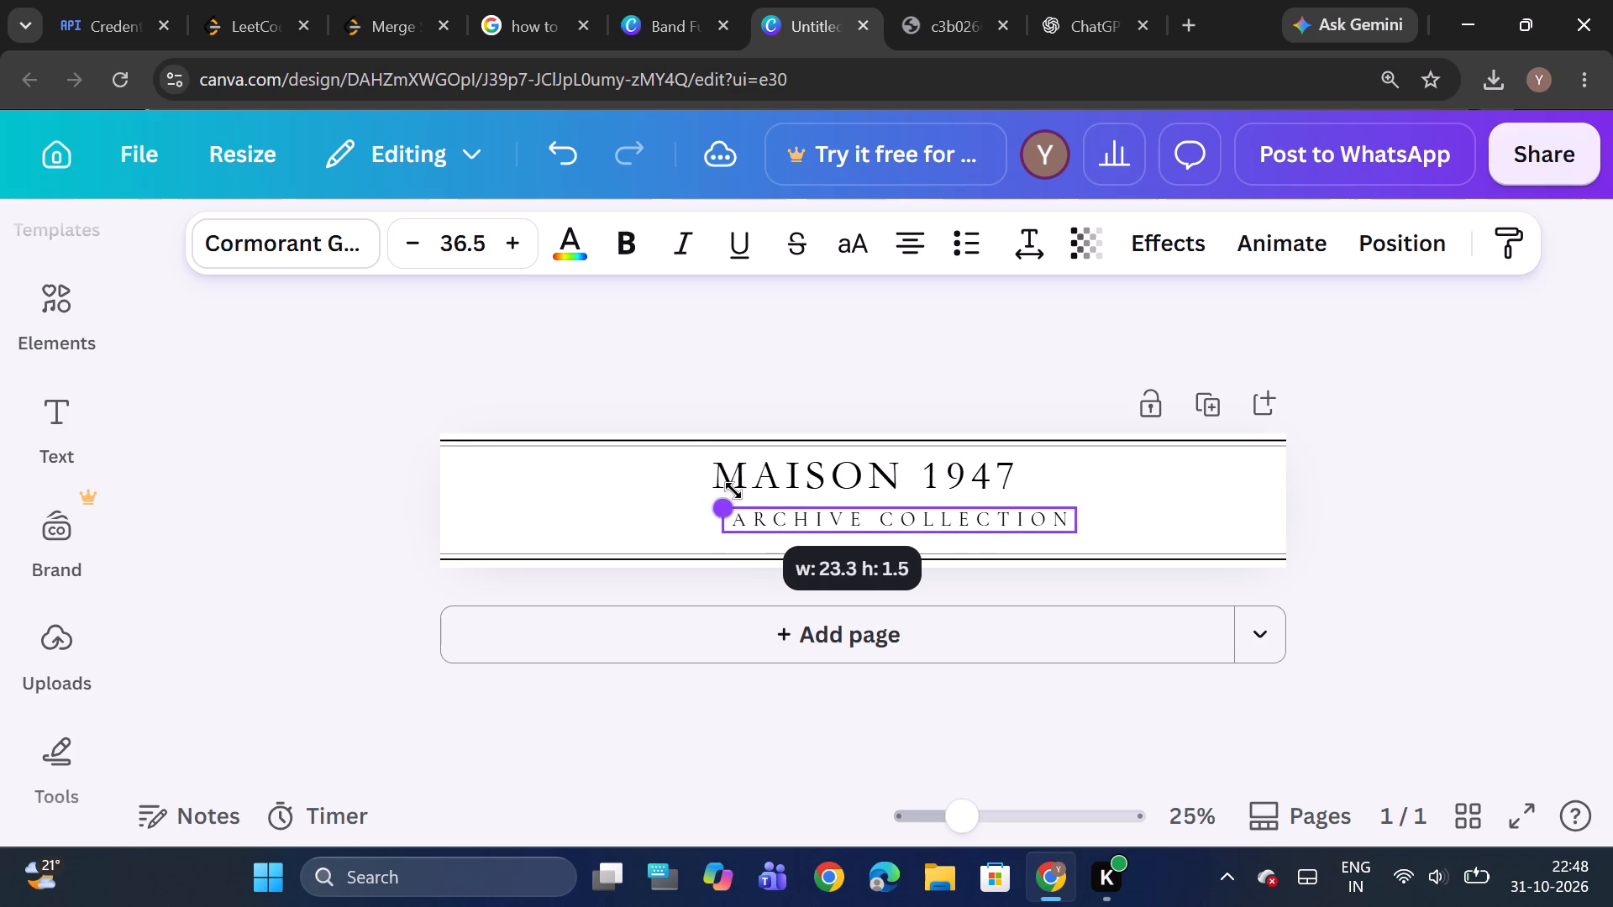
drag(733, 490, 734, 493)
drag(916, 521, 891, 518)
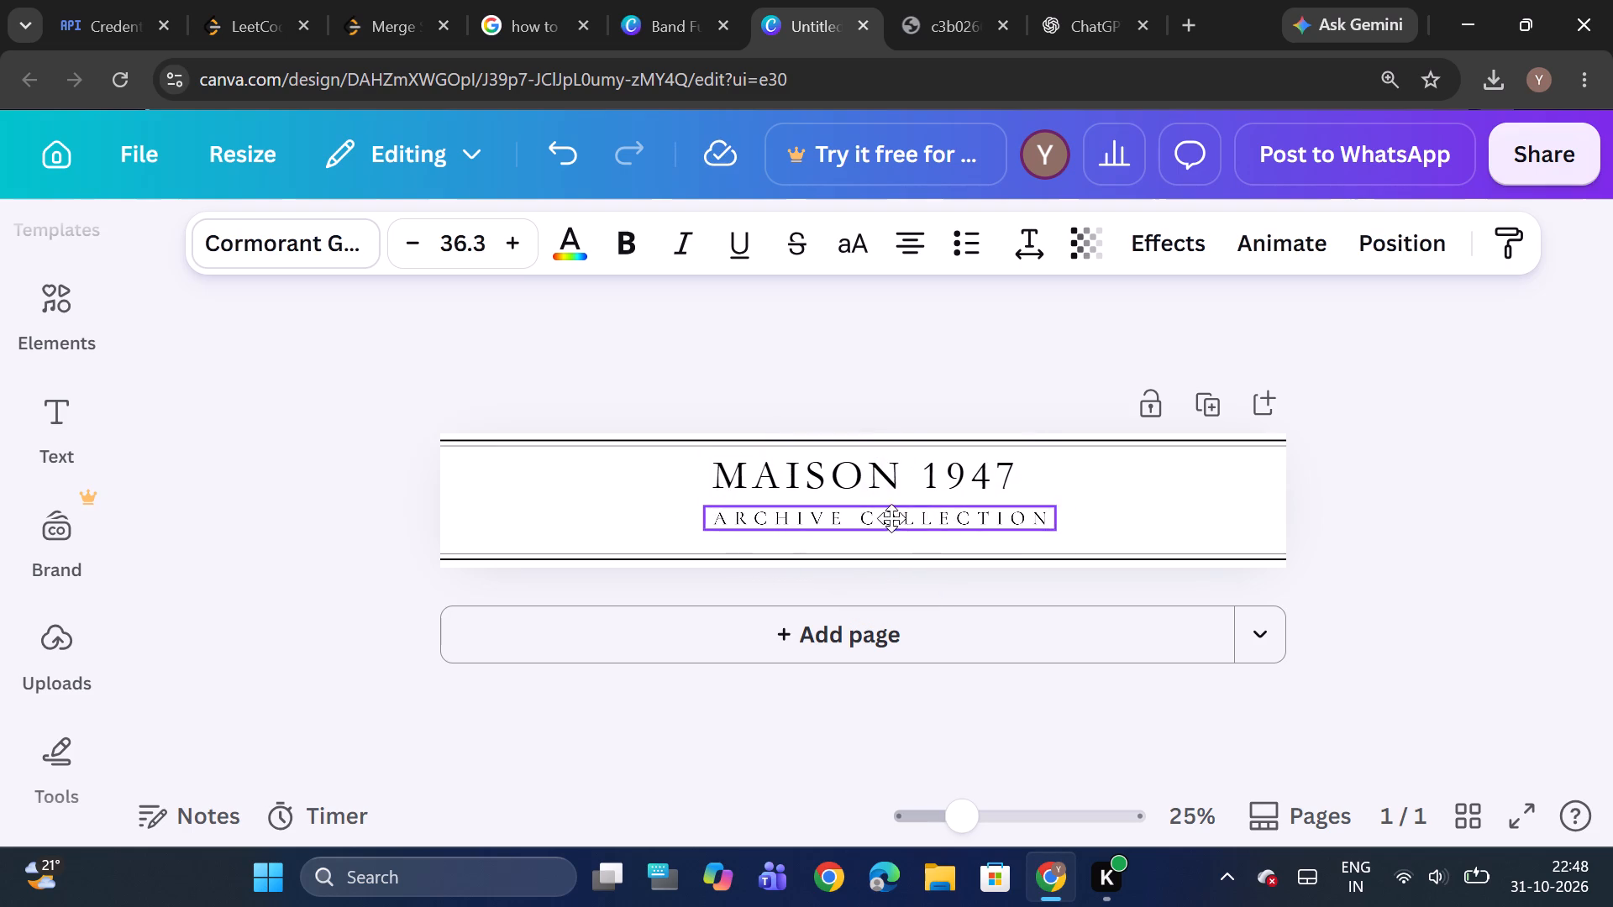
drag(891, 518, 859, 514)
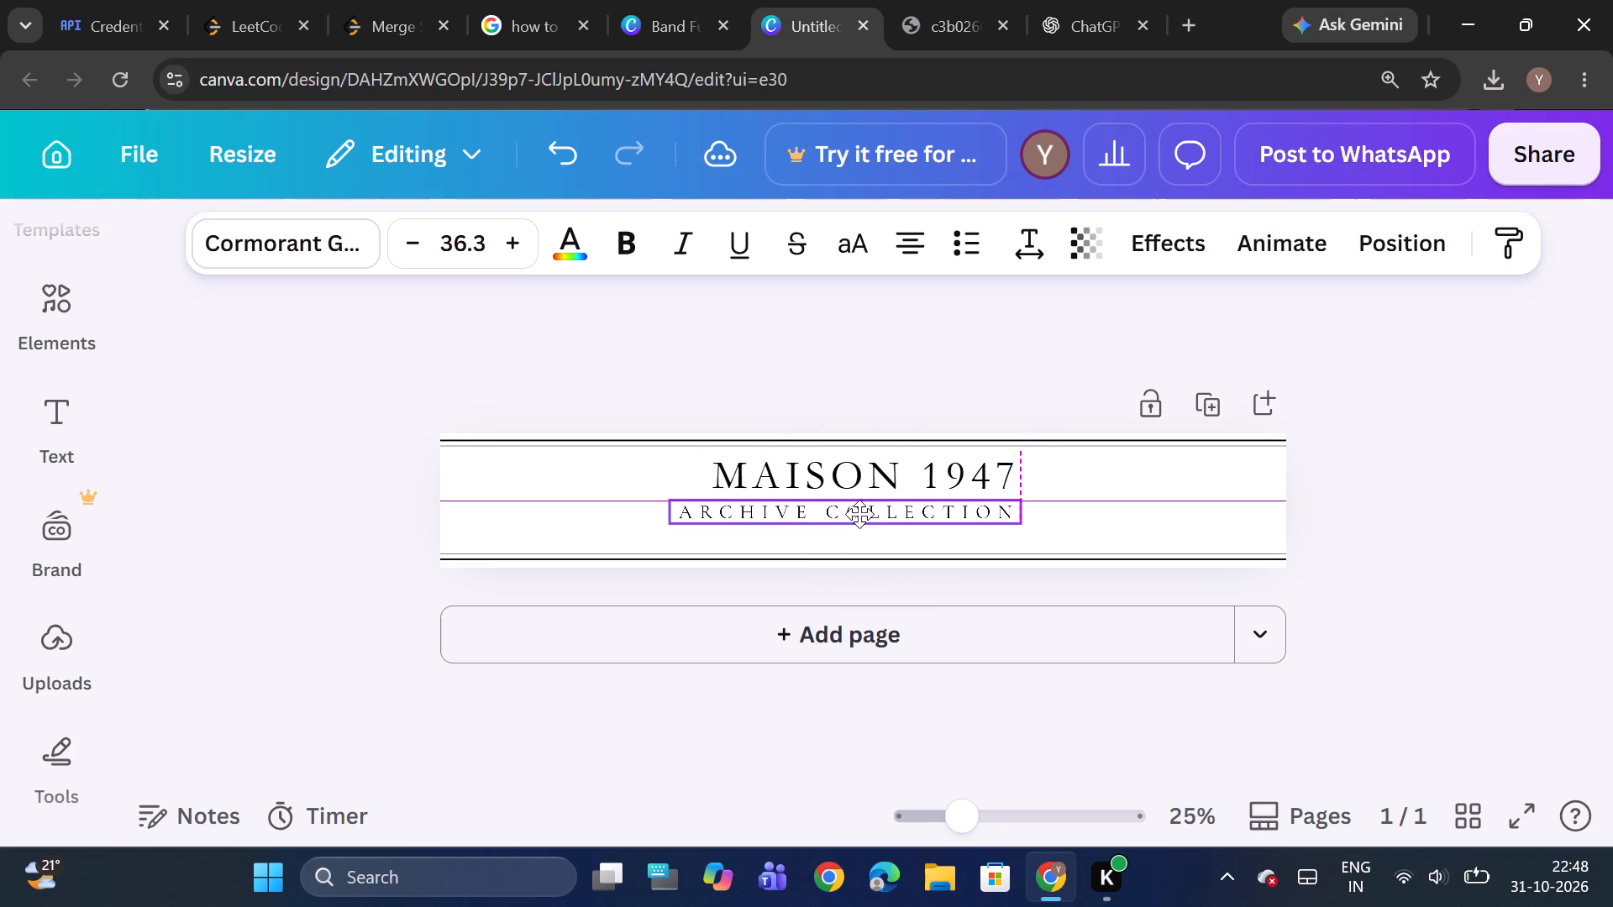
drag(859, 514, 854, 514)
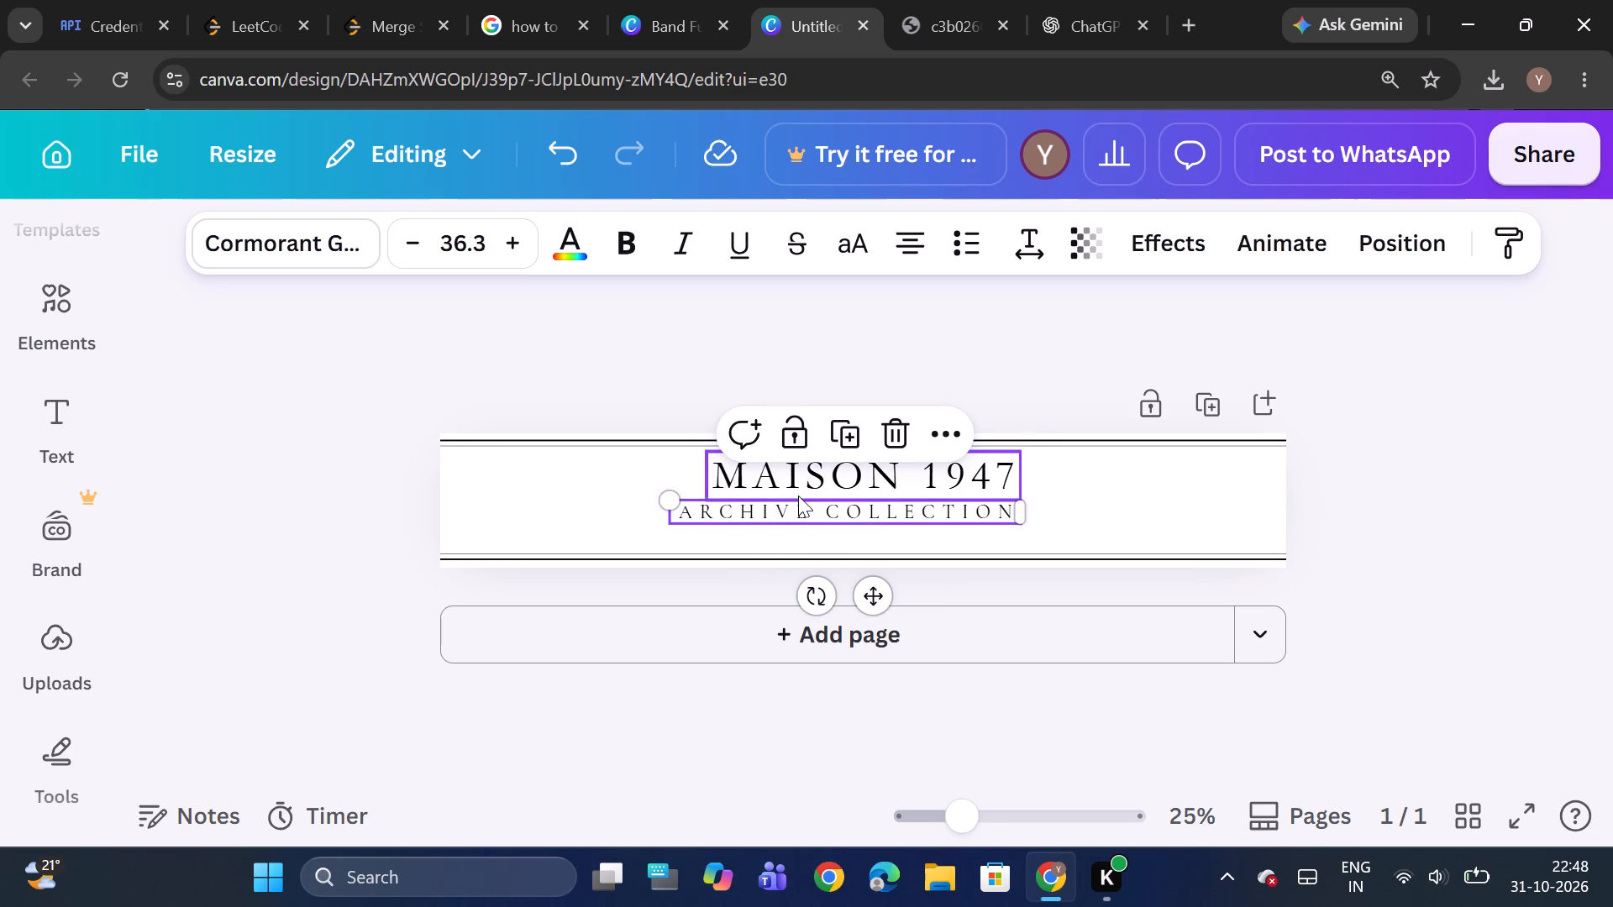
drag(674, 492, 705, 500)
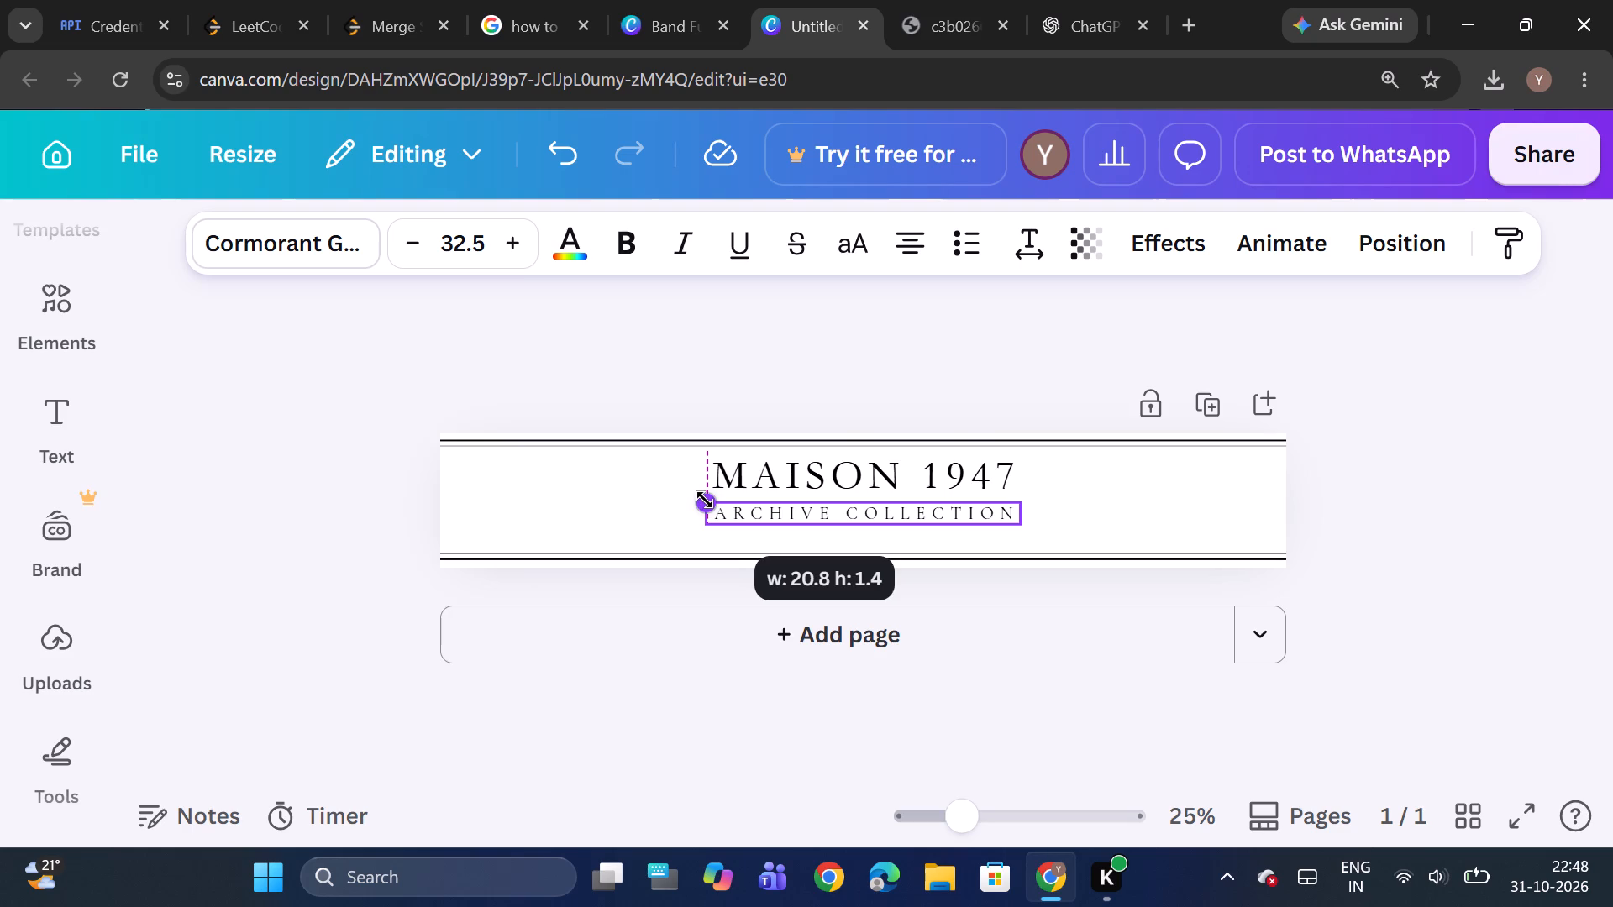
drag(705, 500, 706, 500)
Move the ARCHIVE COLLECTION text up close against the underside of the MAISON 1947 title, keeping it horizontally centred.
drag(806, 512, 798, 512)
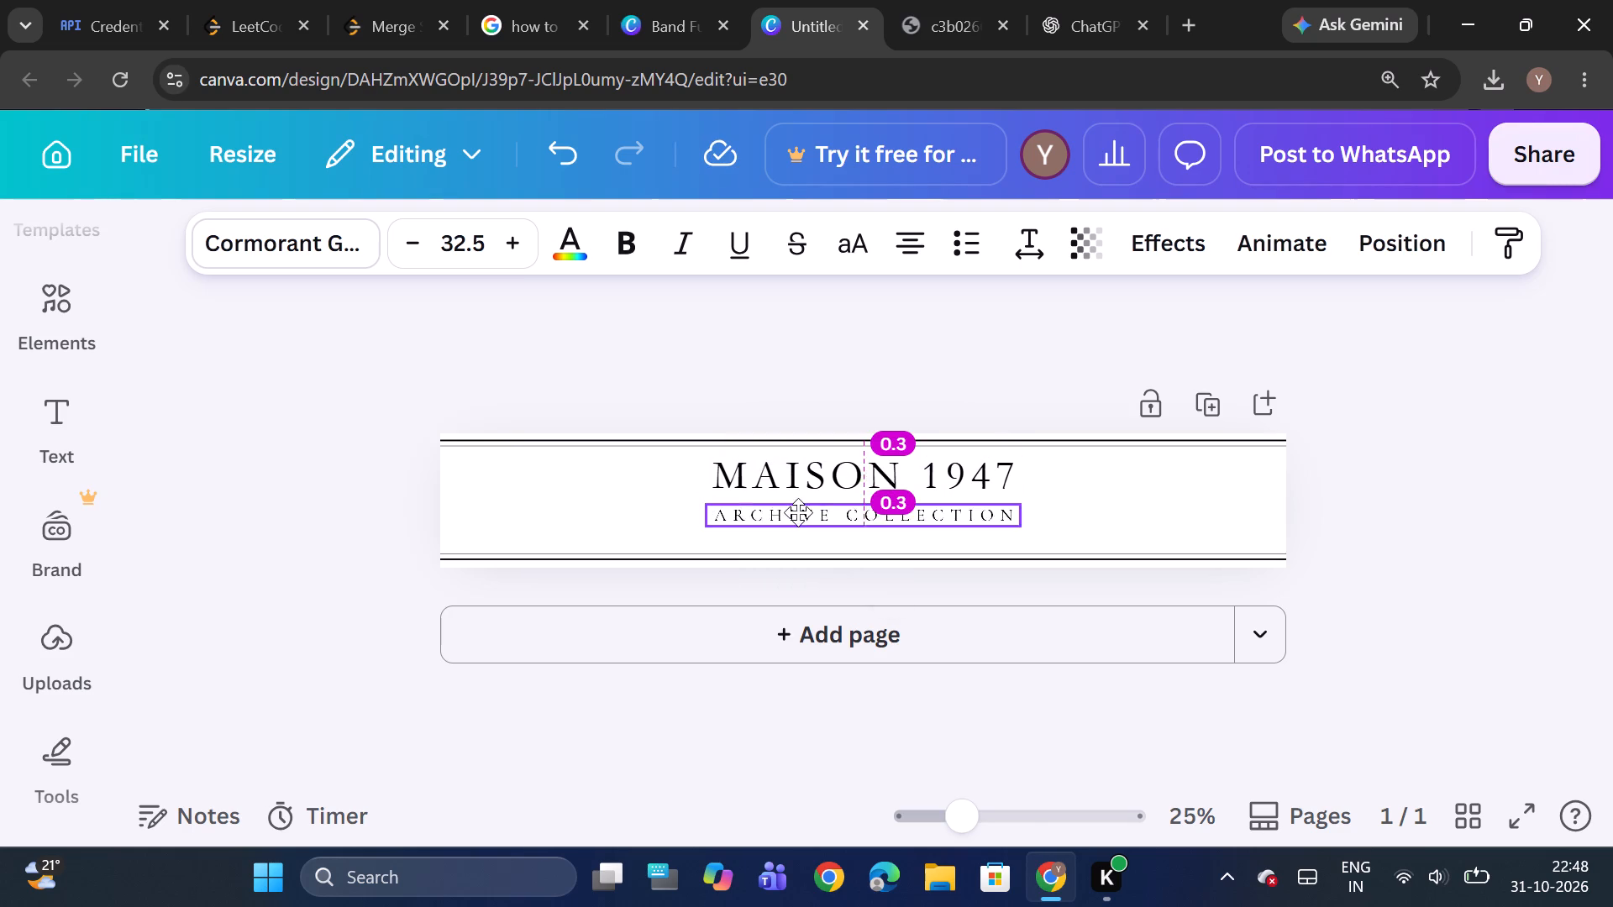
drag(798, 512, 801, 507)
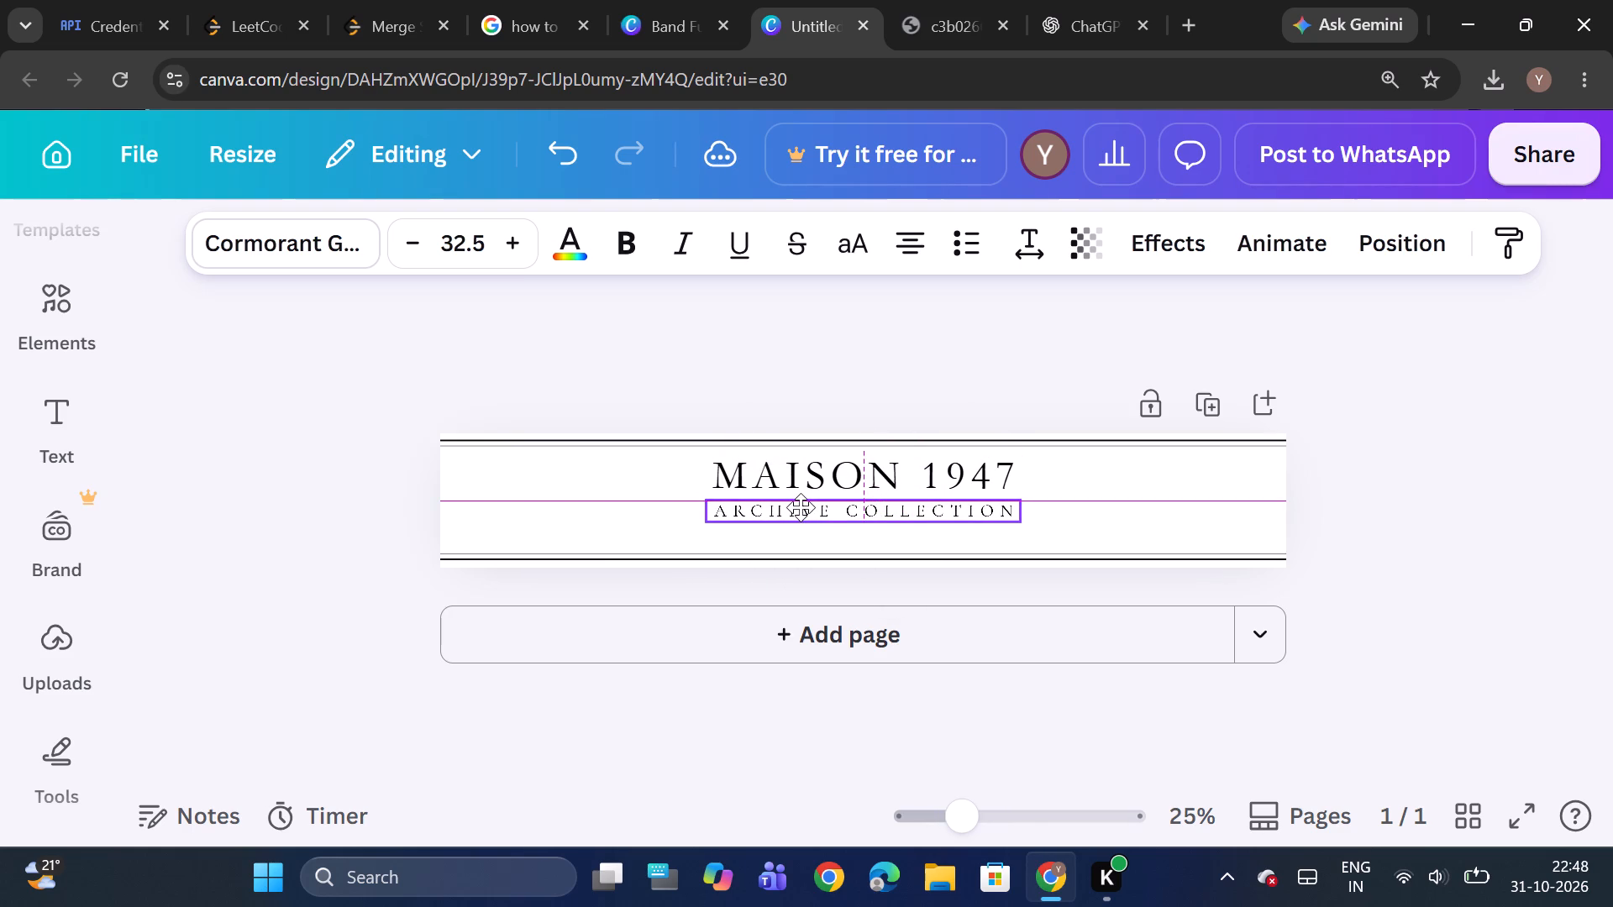
drag(801, 507, 799, 502)
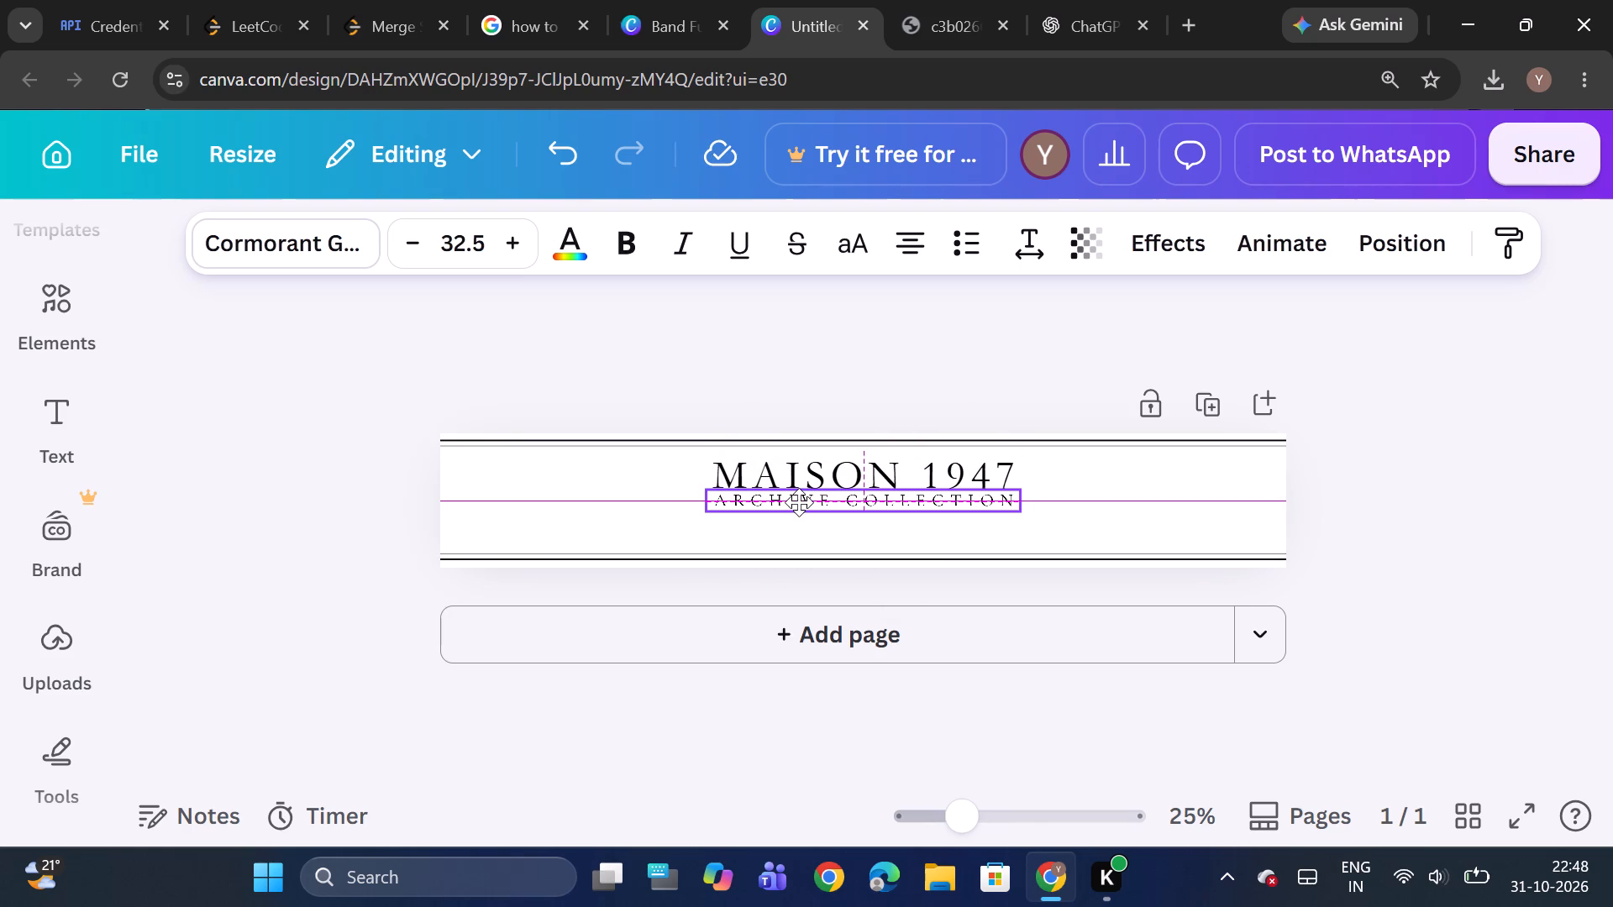
drag(799, 502, 799, 504)
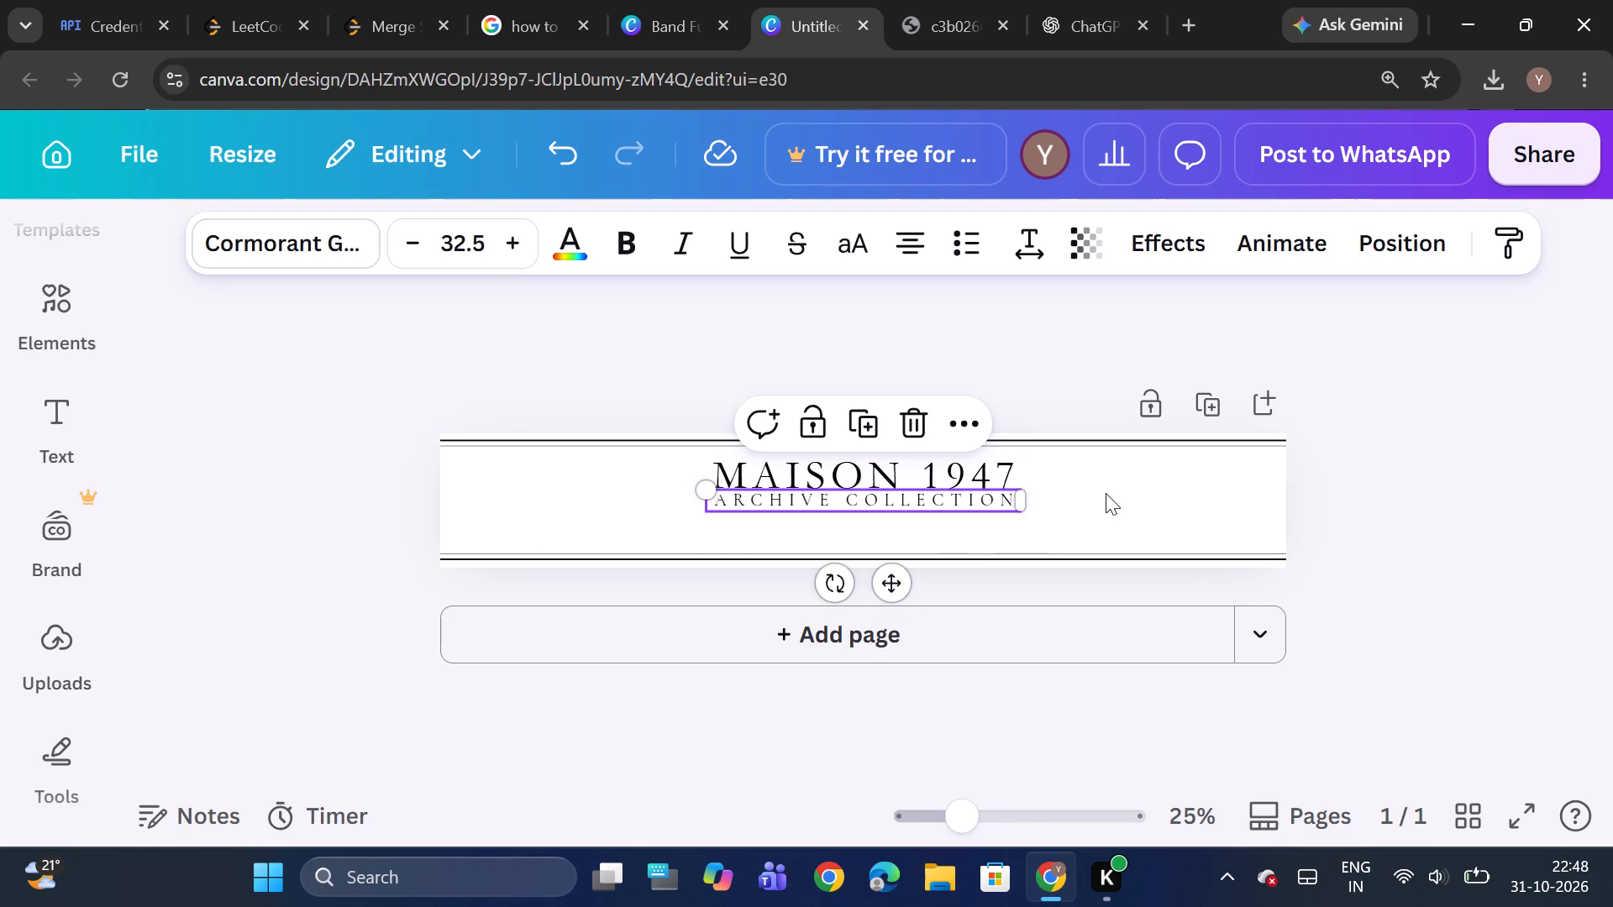
Nudge the ARCHIVE COLLECTION text down to leave a clear gap beneath the MAISON 1947 title.
click(1106, 493)
ctrl+scroll(1106, 493, up, 4)
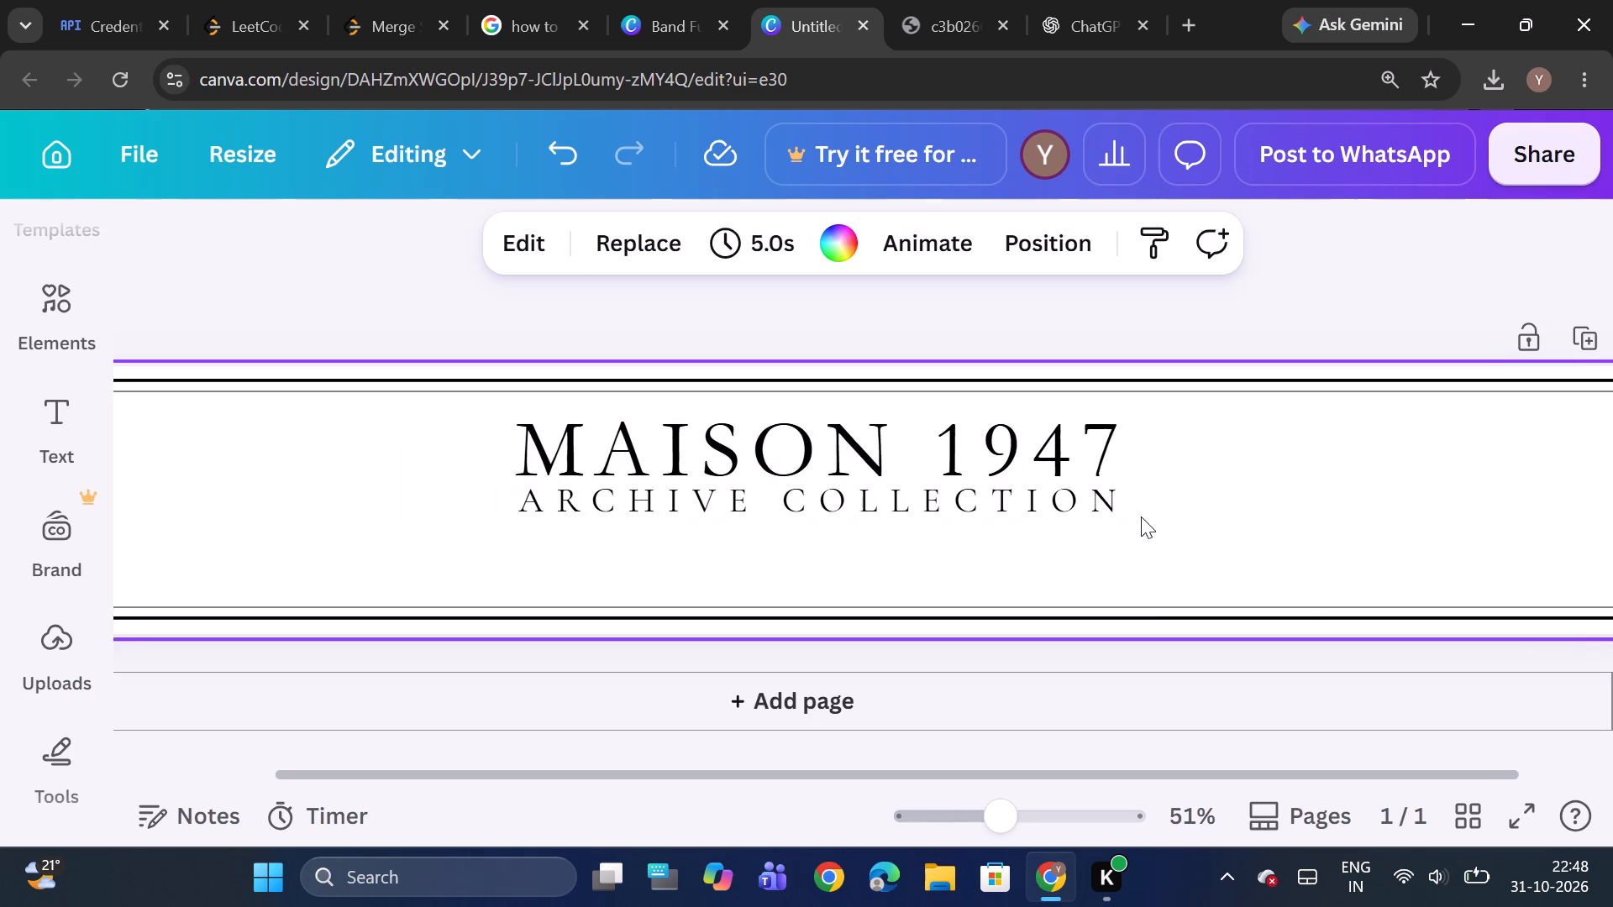
click(1074, 509)
key(Down)
key(Down)
key(Down)
key(Down)
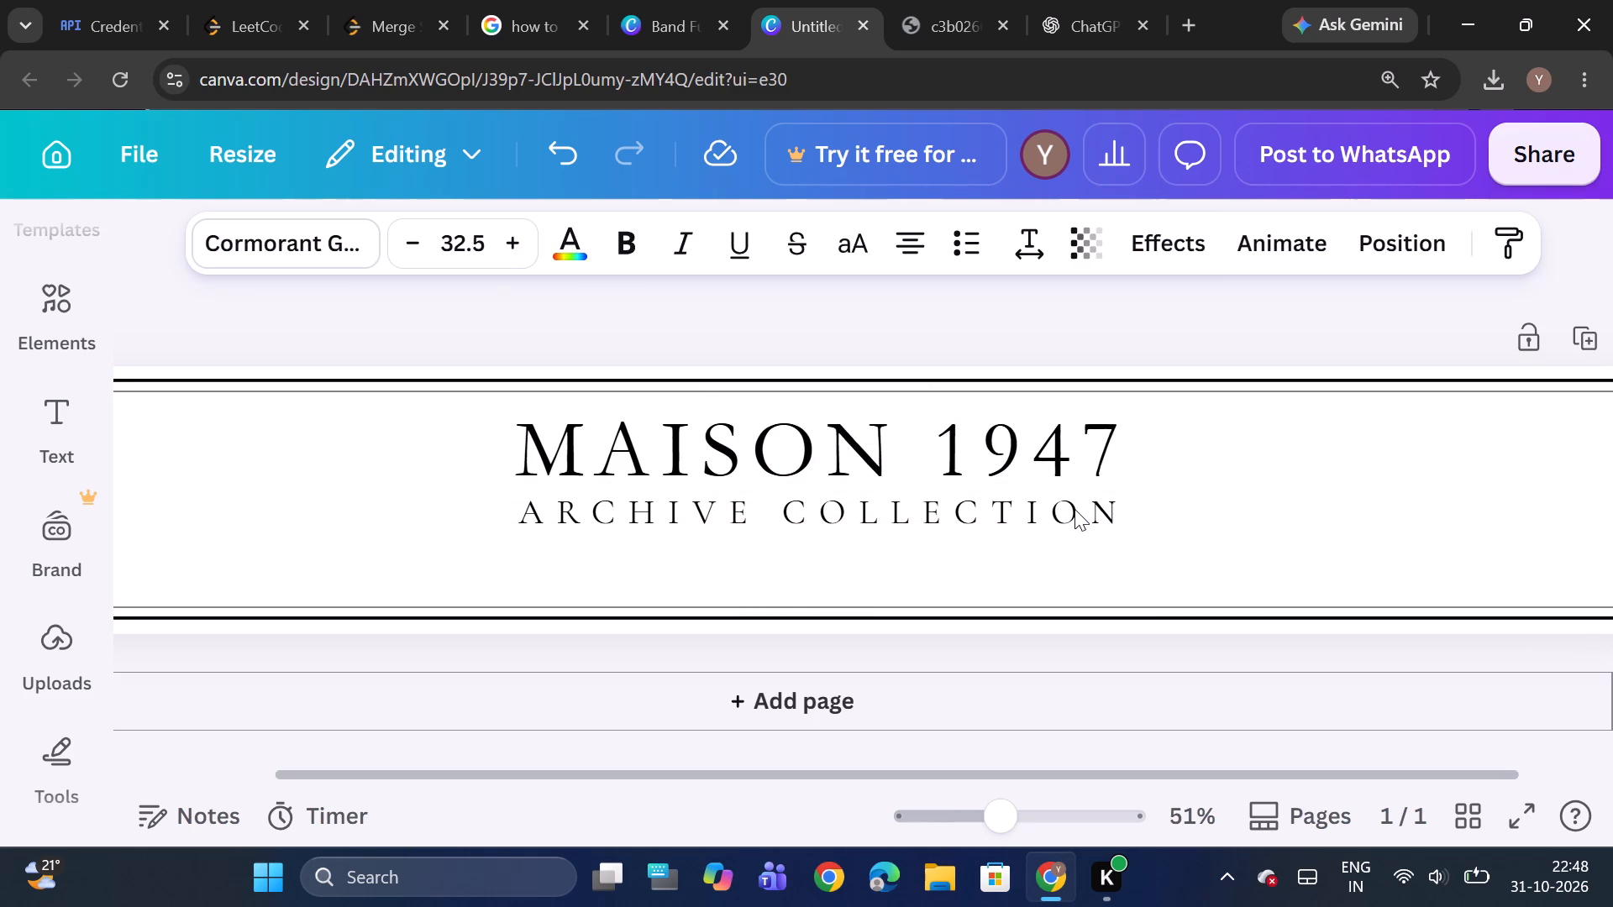
key(Down)
key(Down)
key(Down)
key(Down)
key(Down)
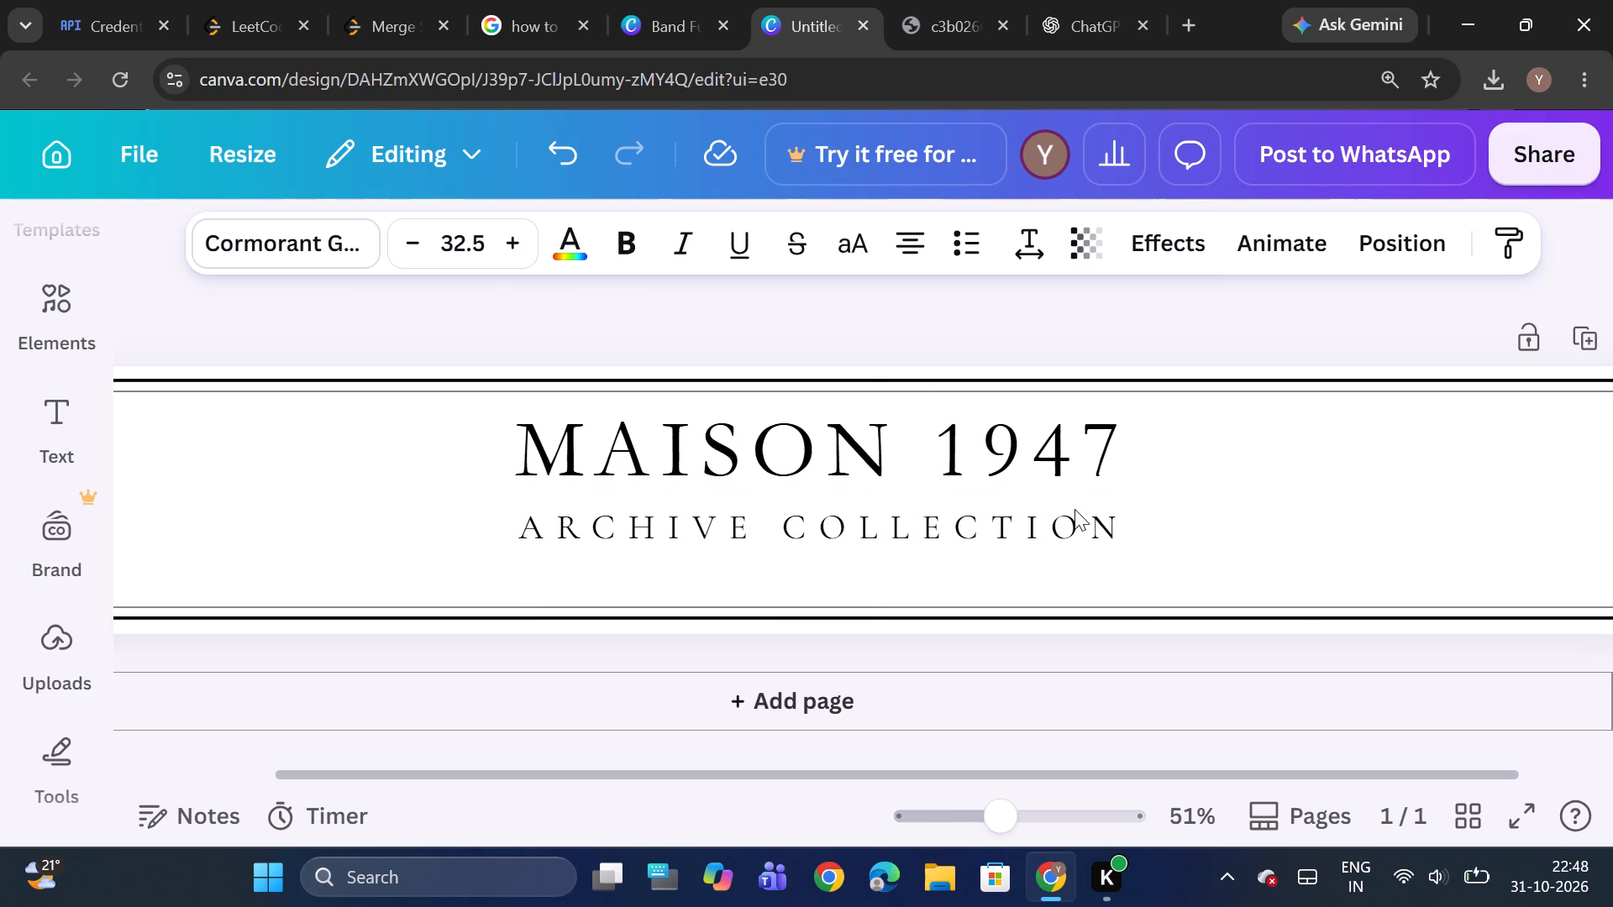
key(Down)
key(Down)
key(Down)
click(1206, 310)
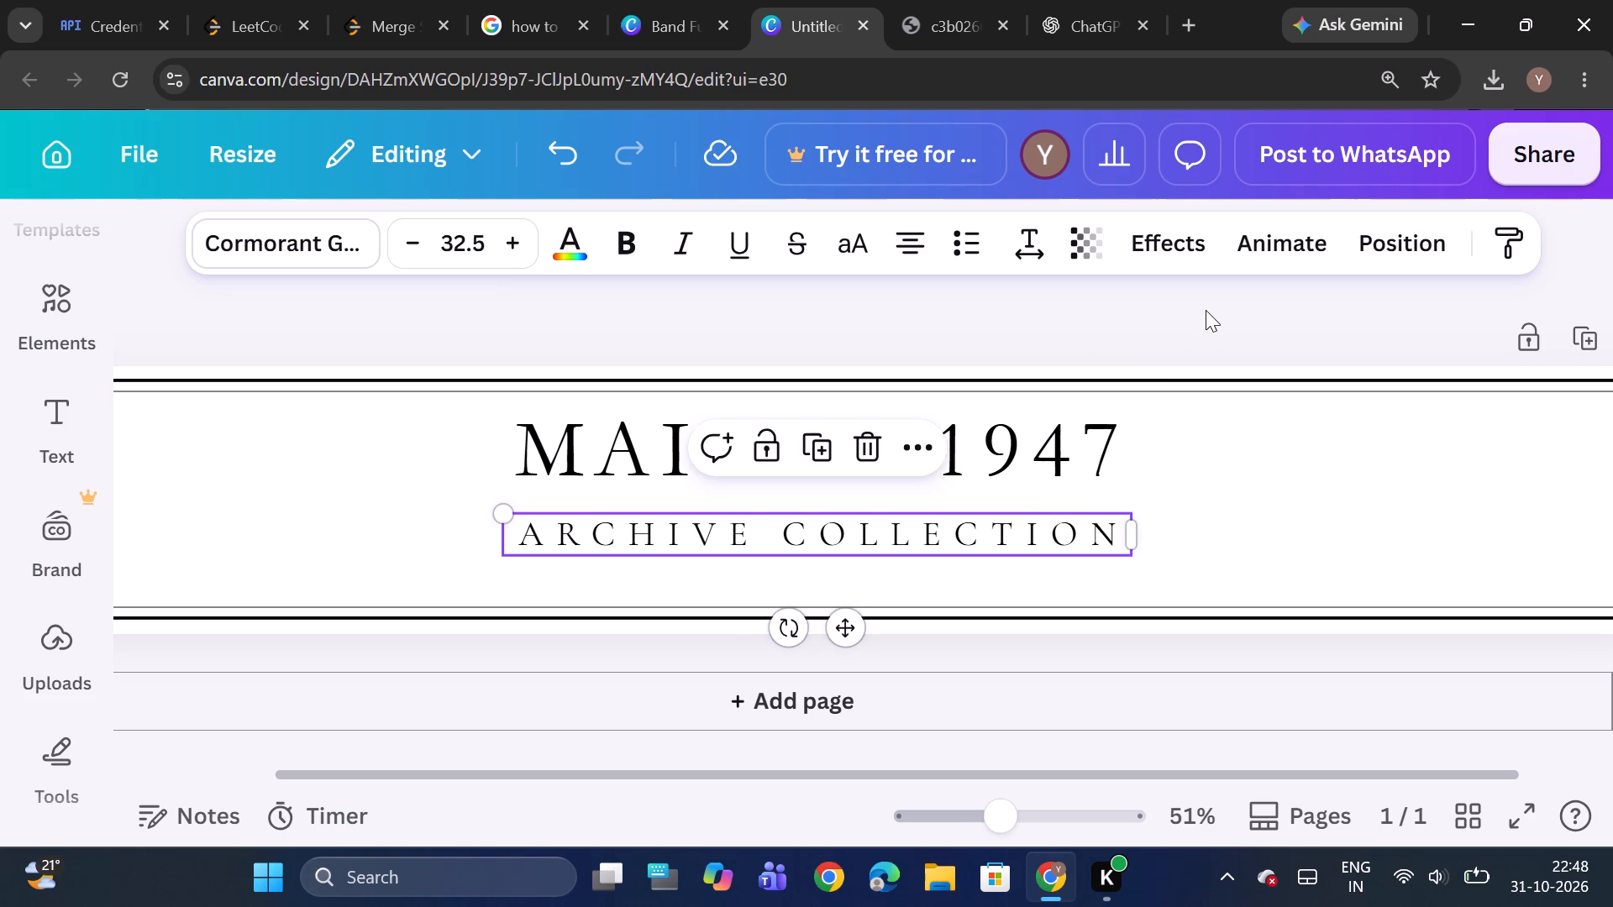
Check the title and subtitle layout in the existing vertical band design, and return to the horizontal band.
click(674, 0)
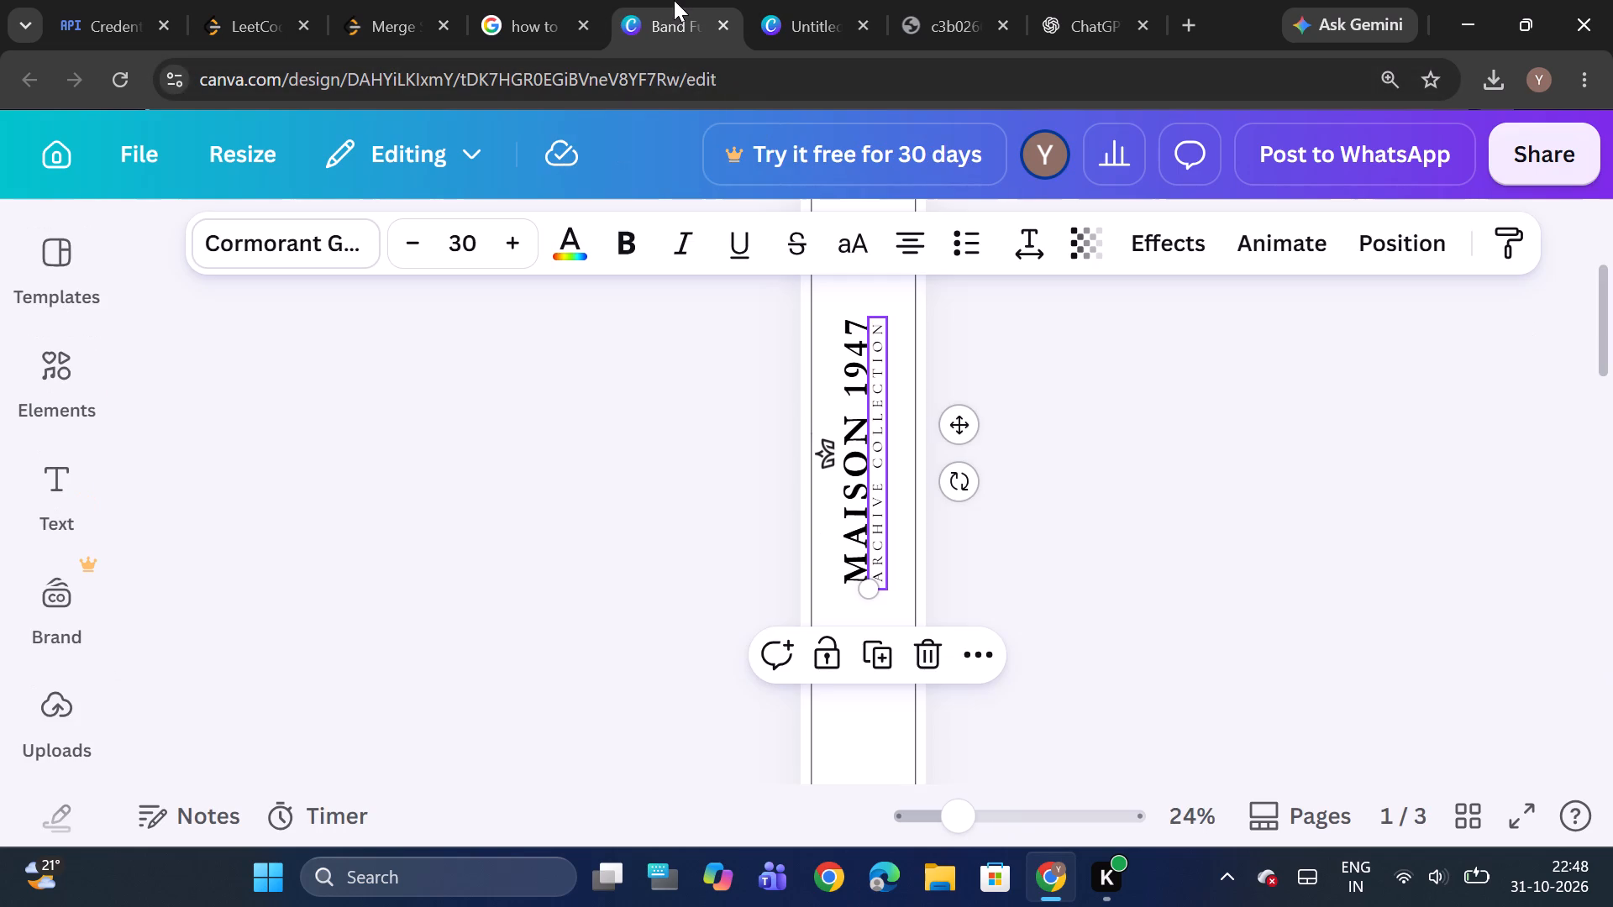
click(1207, 477)
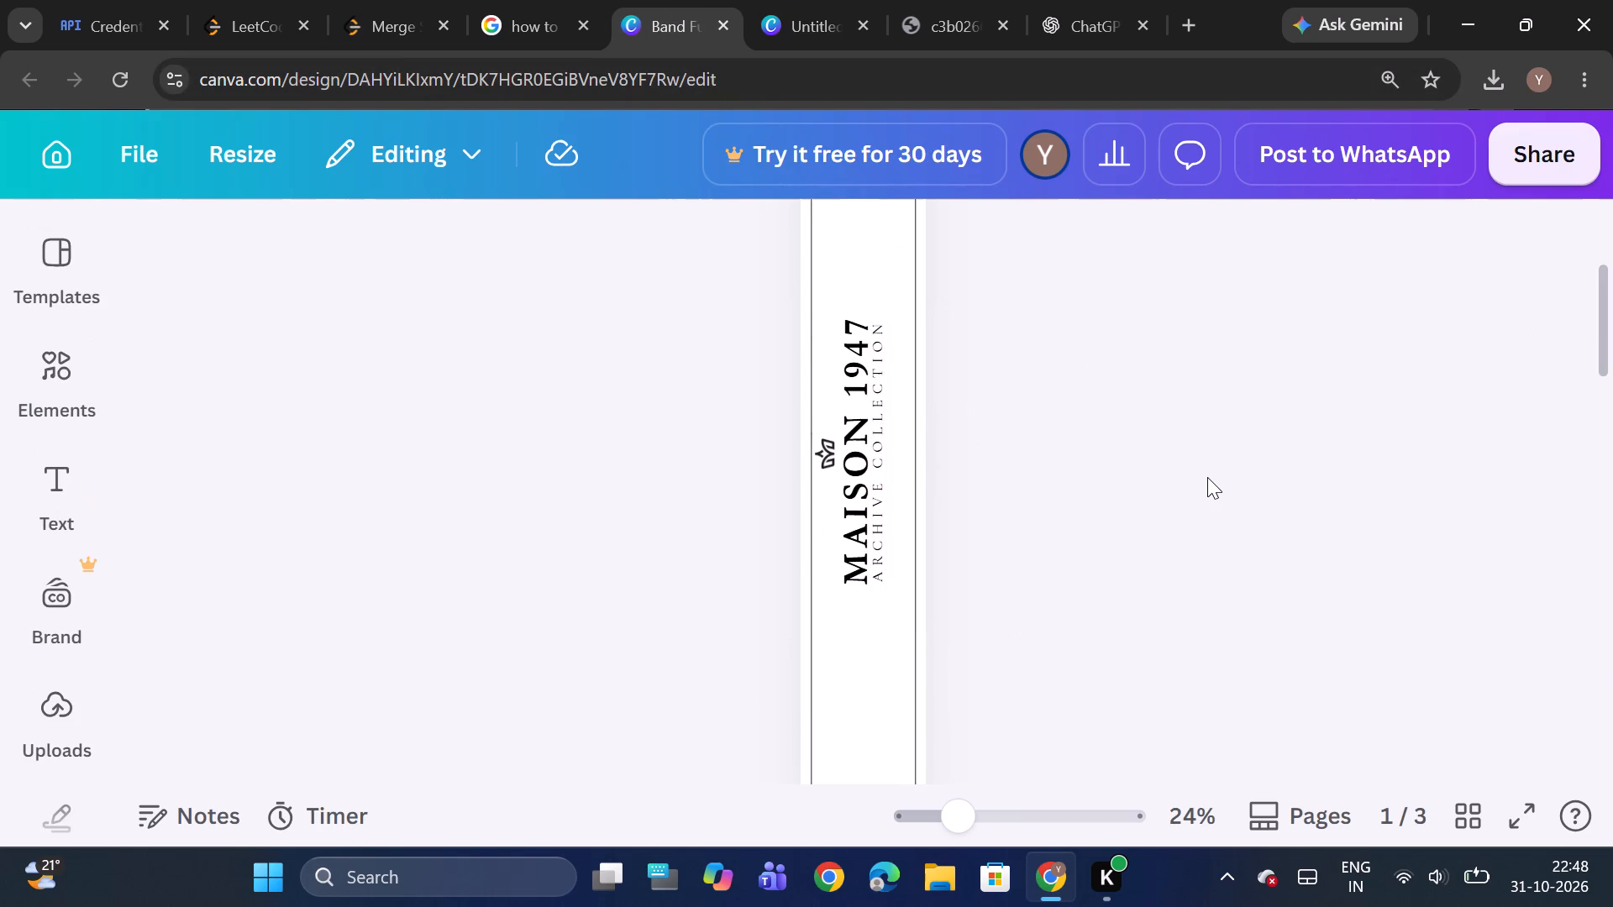
click(824, 0)
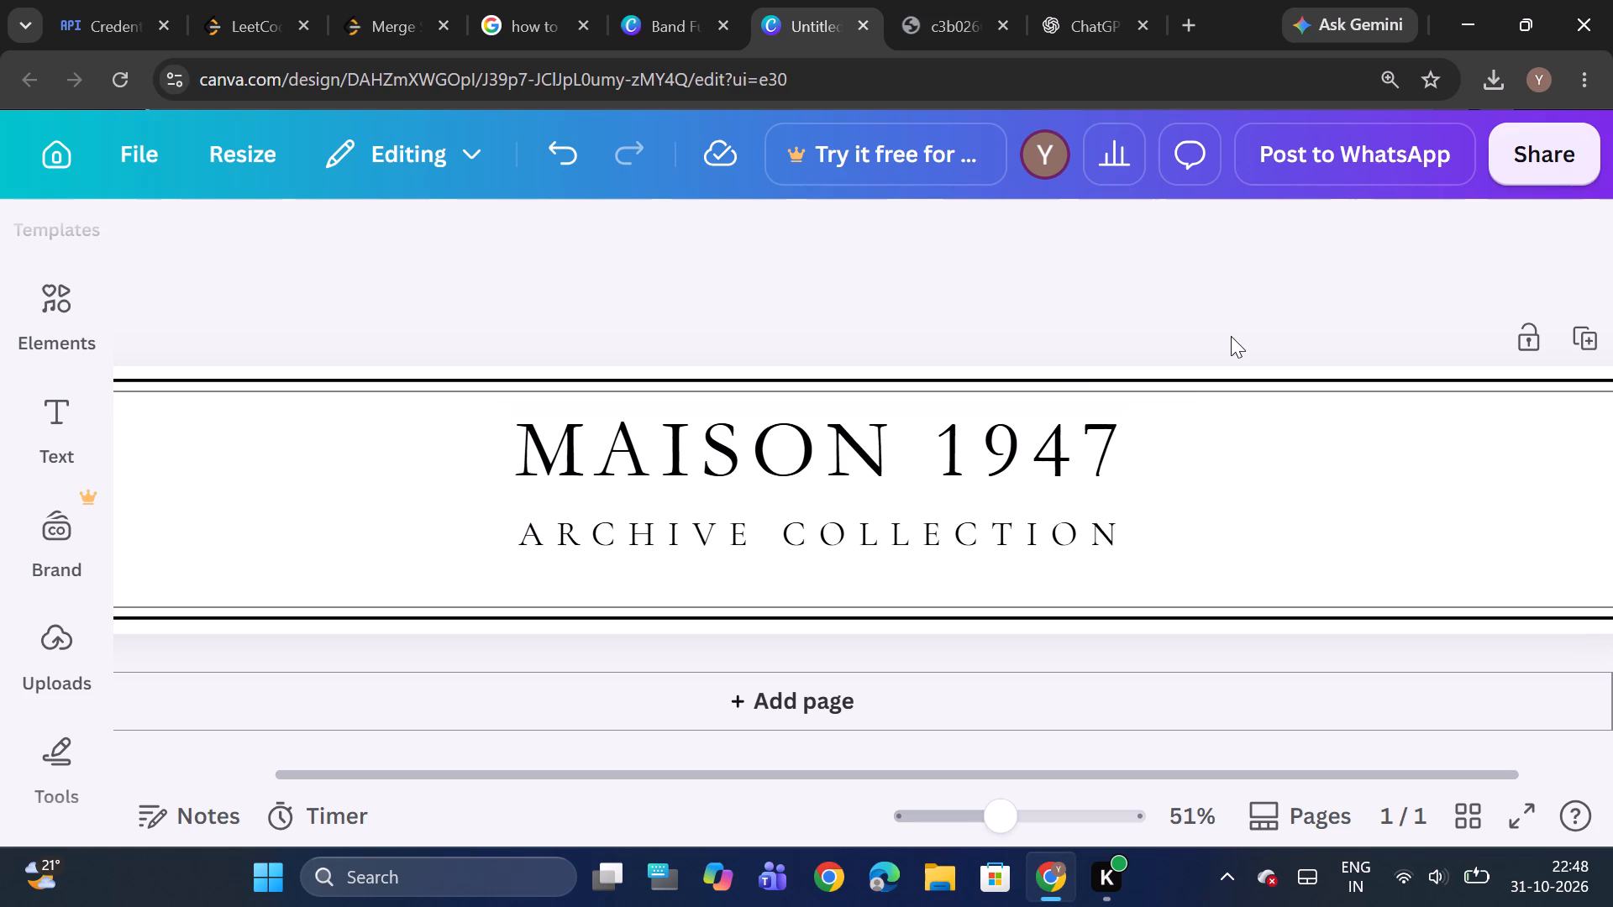
Open the Elements library search for editing.
click(84, 324)
double_click(351, 254)
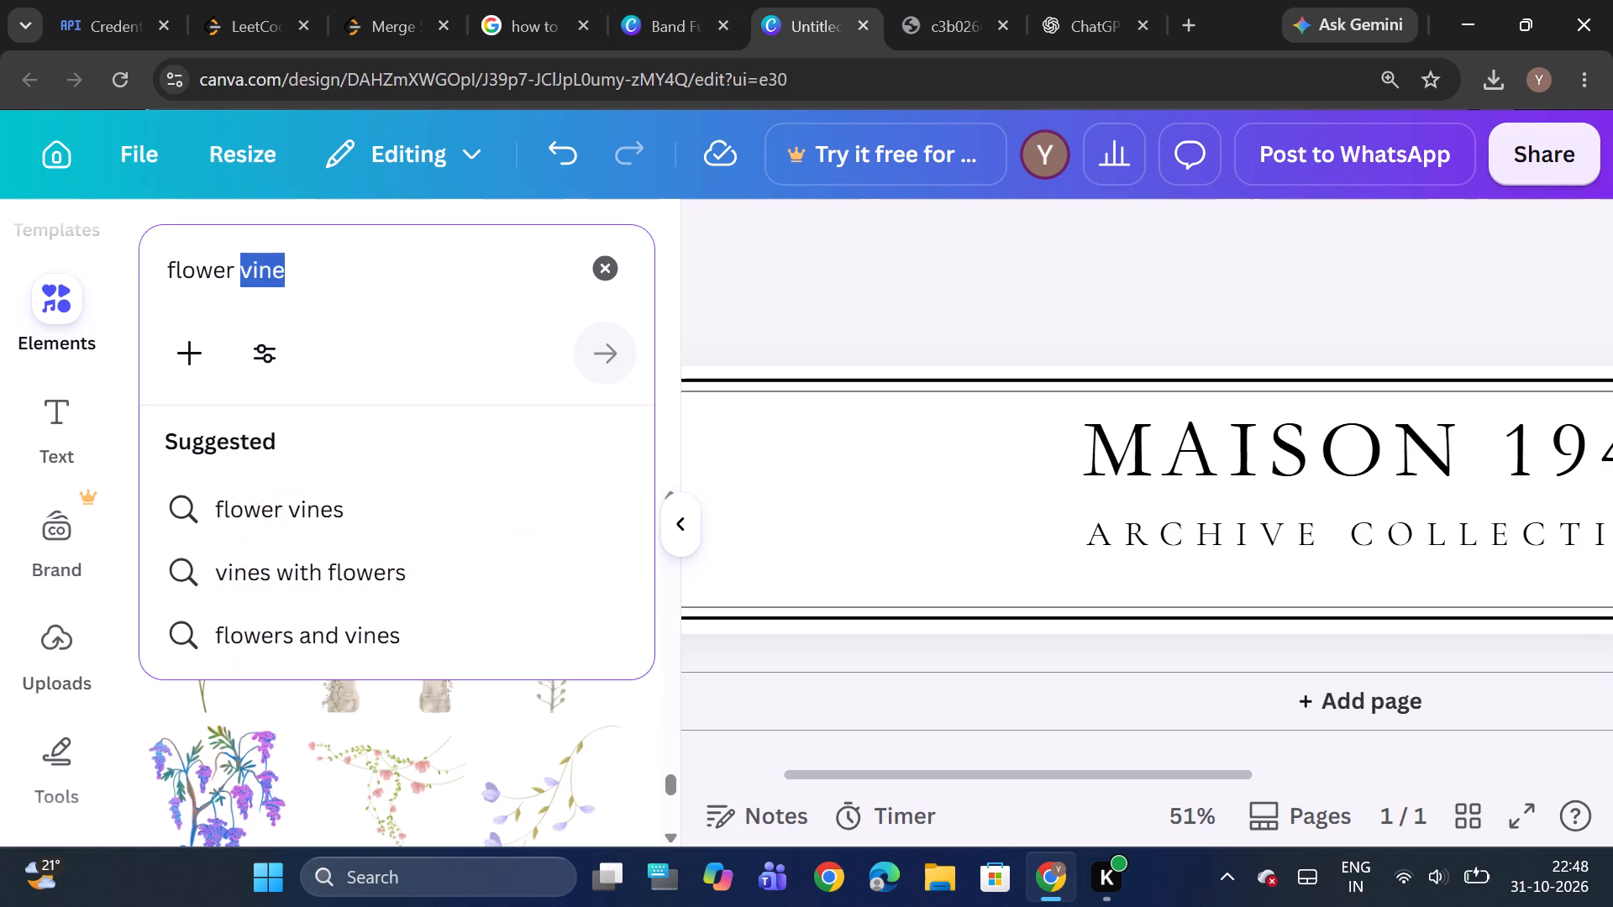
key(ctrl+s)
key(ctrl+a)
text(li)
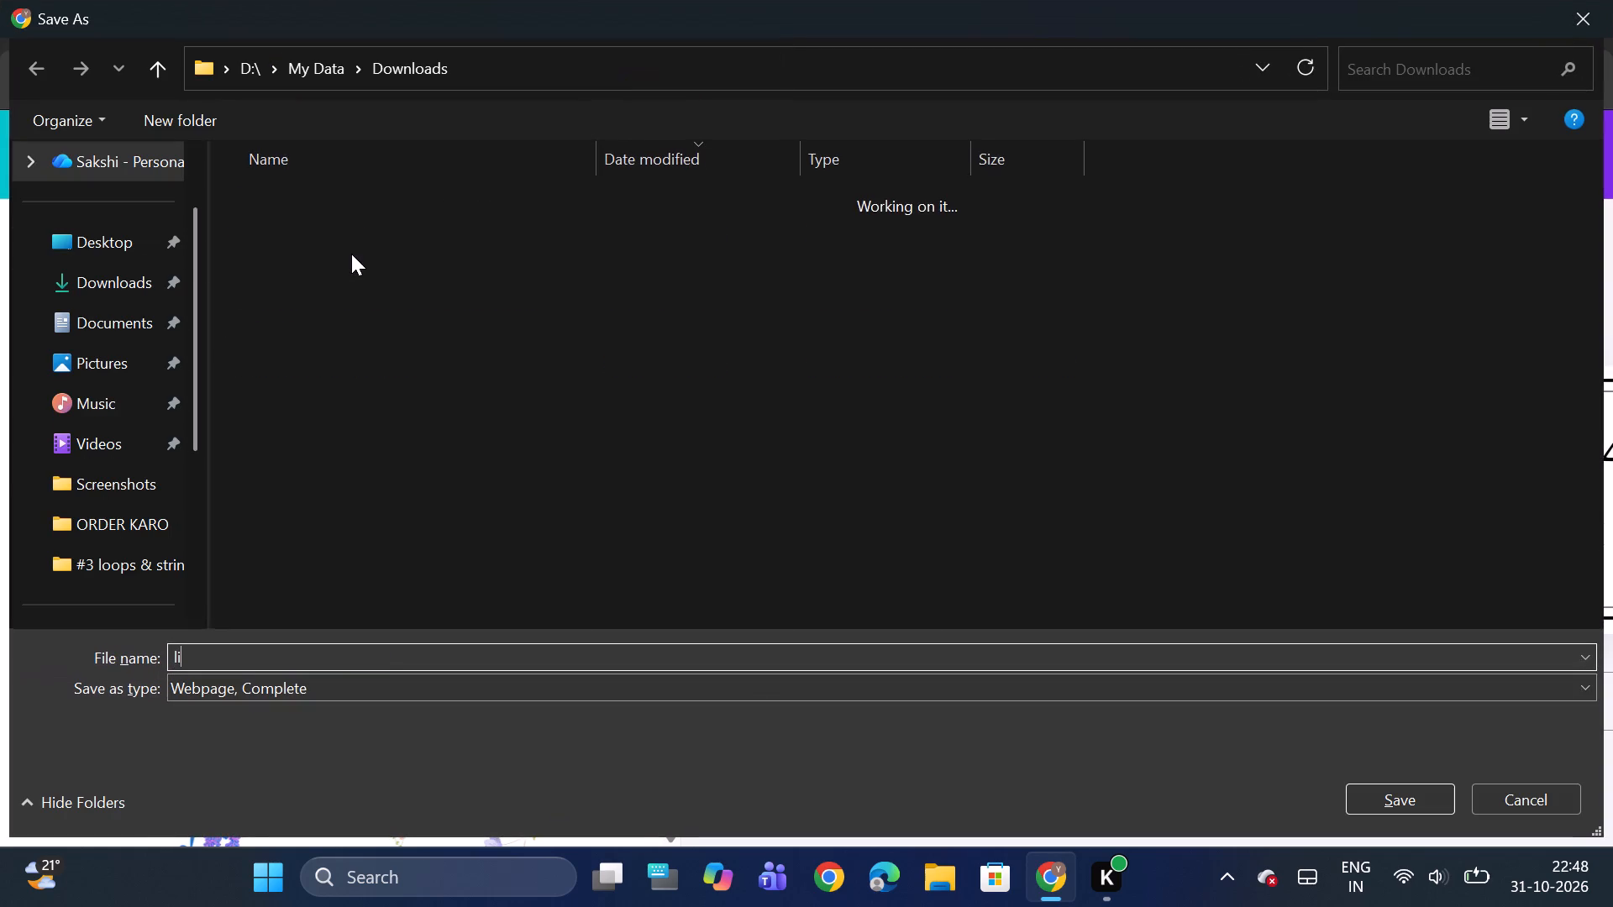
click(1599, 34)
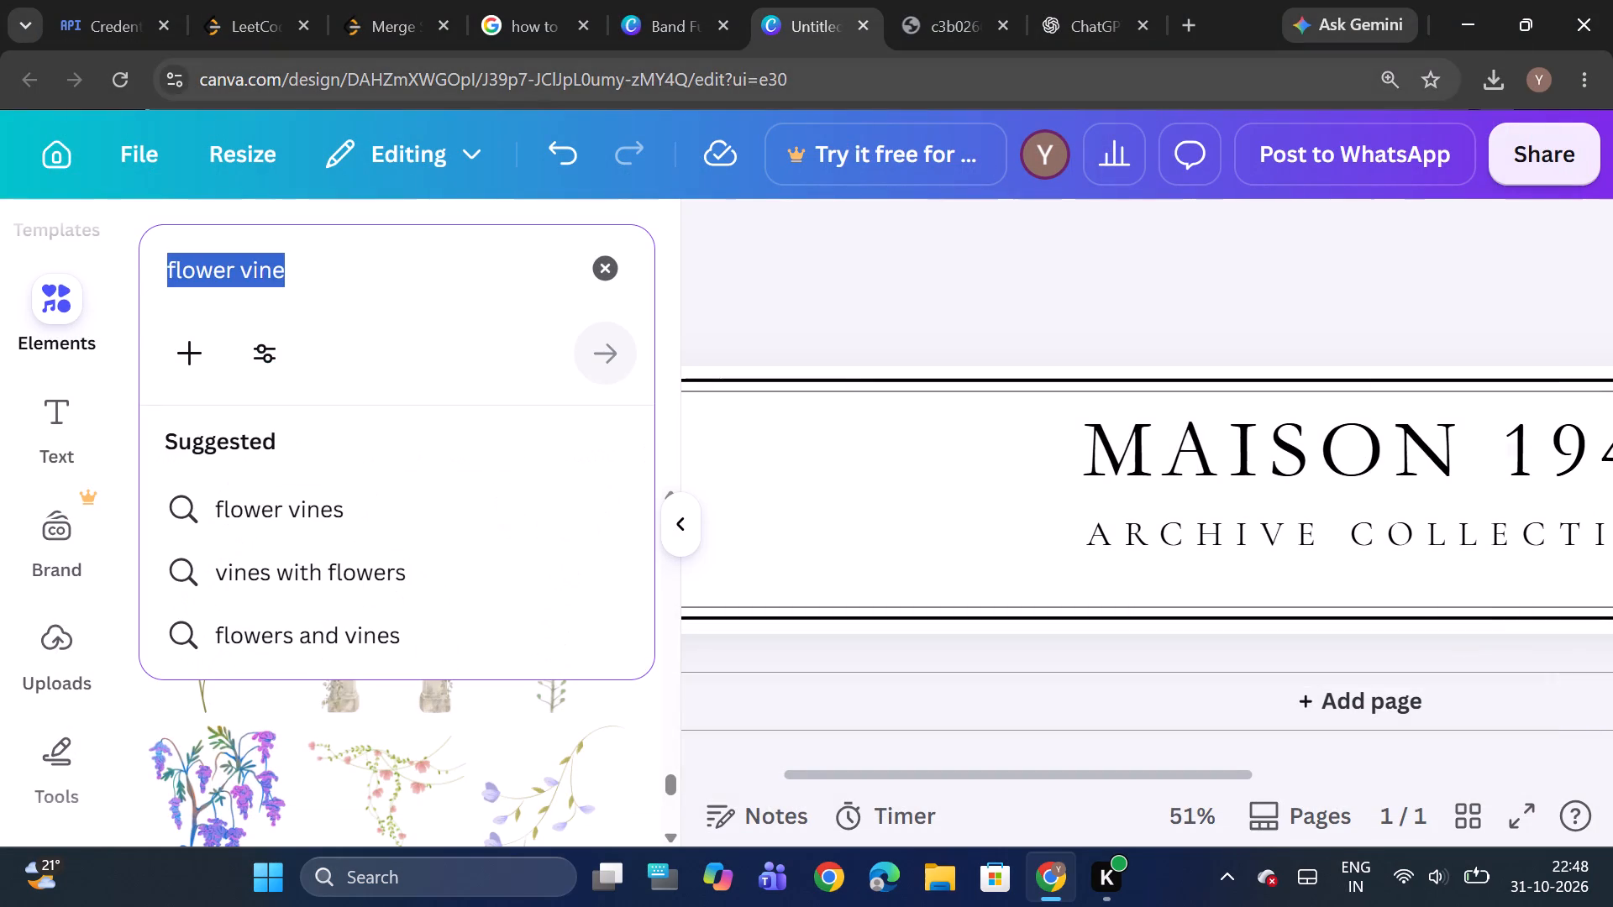
Search the Elements graphics for "line".
text(line)
key(Return)
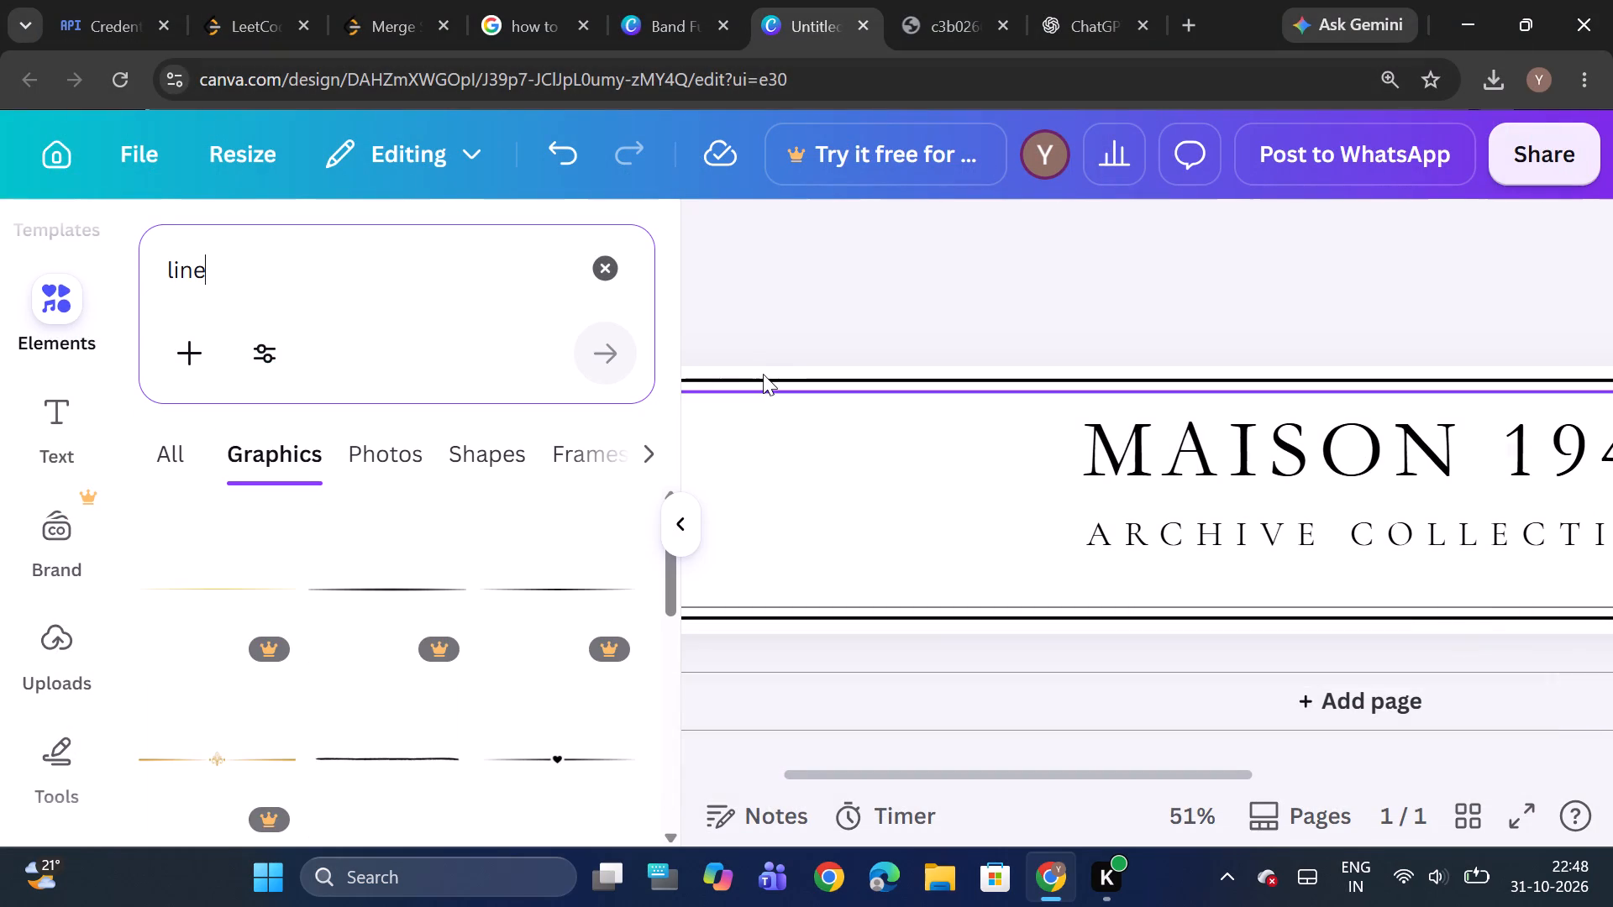
Browse the line graphics for a decorative divider that suits the band's title and subtitle.
scroll(333, 383, down, 3)
scroll(460, 575, down, 1)
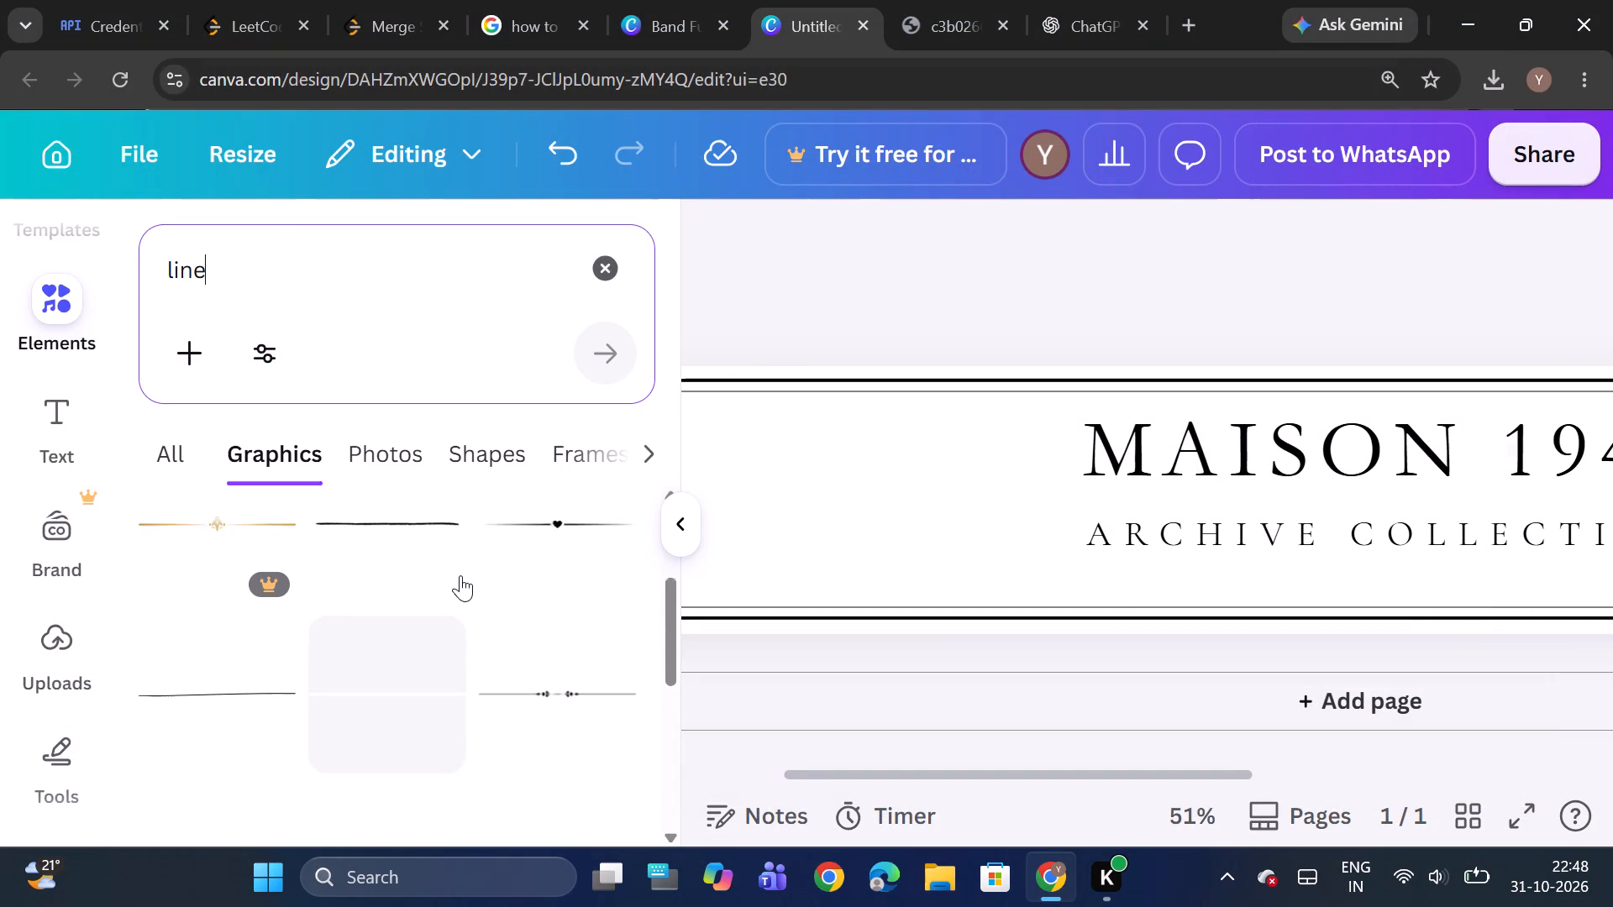
scroll(460, 575, down, 2)
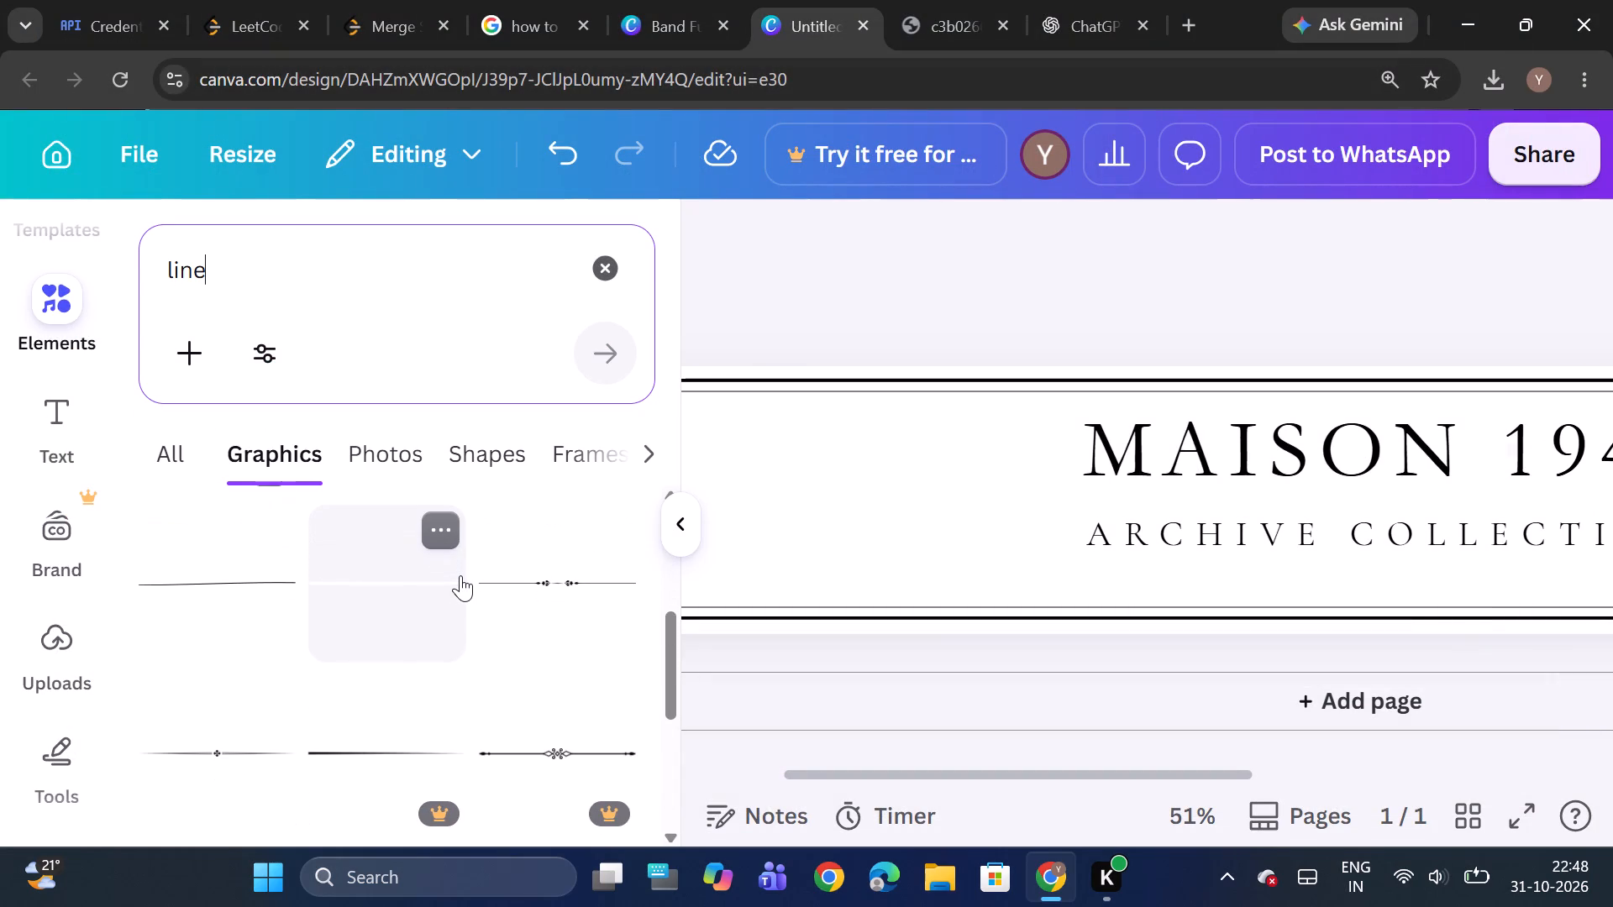
scroll(460, 575, down, 1)
scroll(495, 700, down, 1)
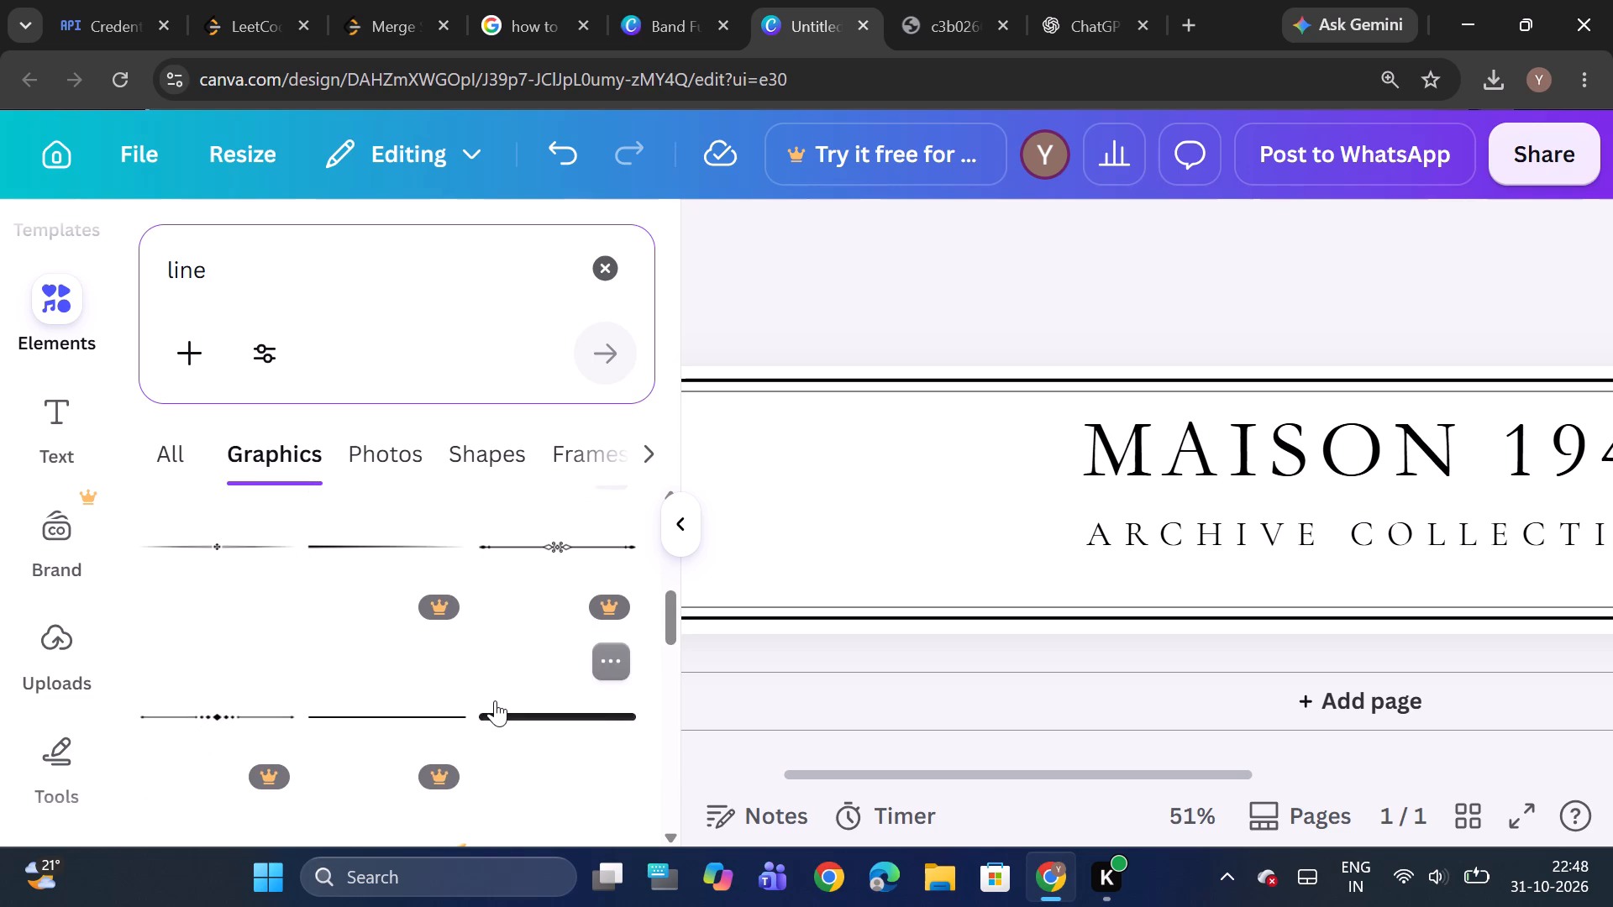
scroll(495, 700, down, 4)
scroll(495, 700, up, 1)
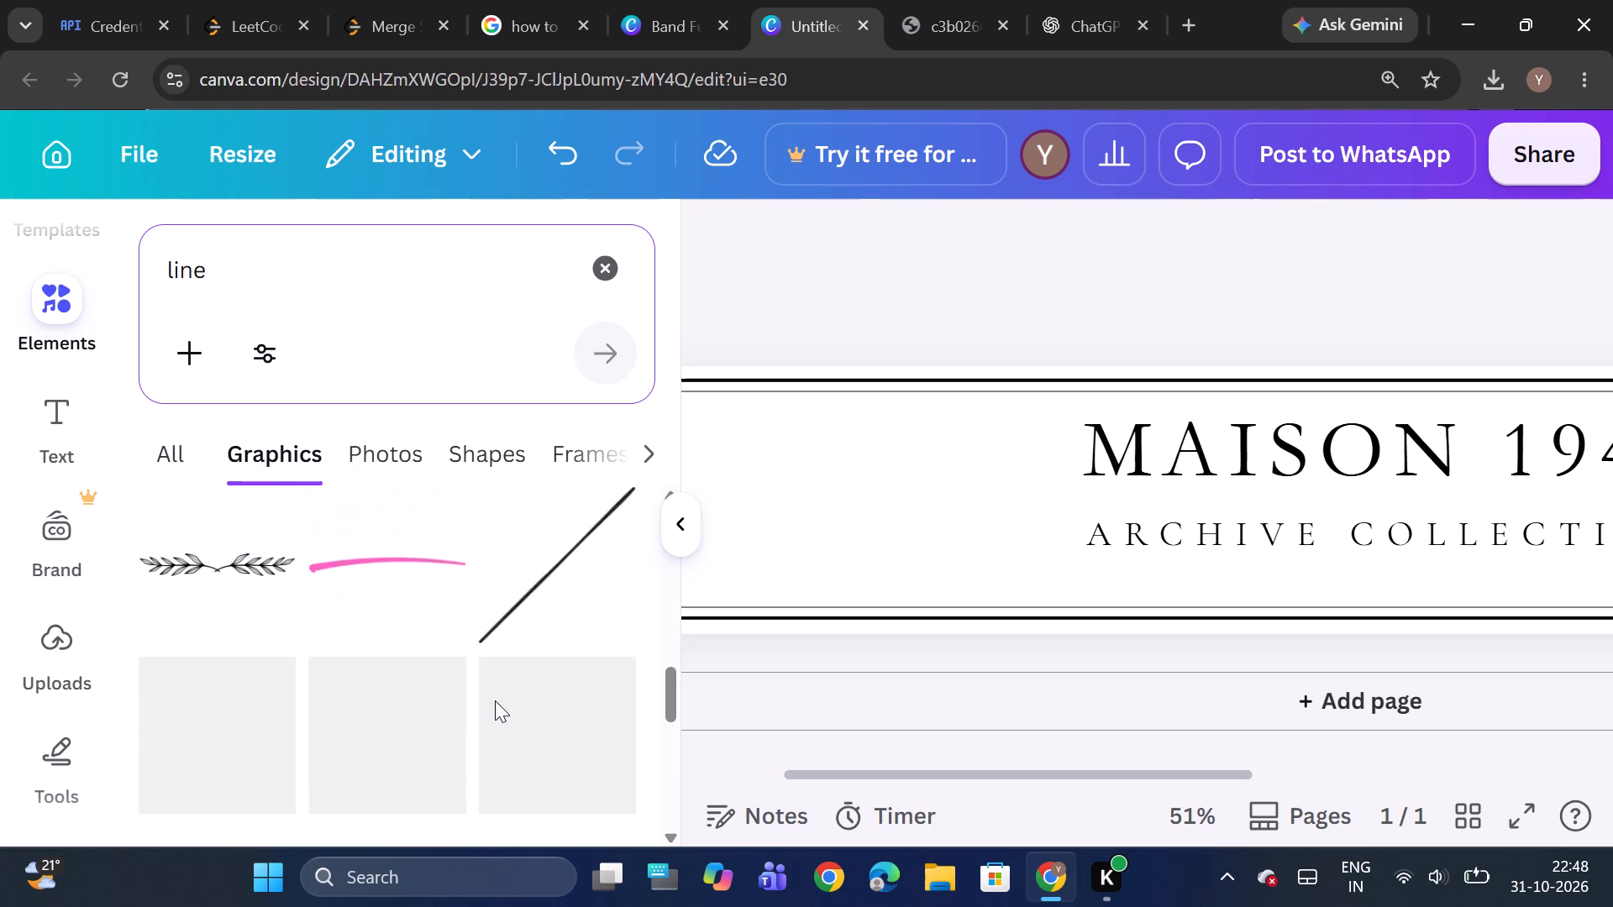
ctrl+scroll(495, 700, down, 2)
scroll(495, 700, down, 4)
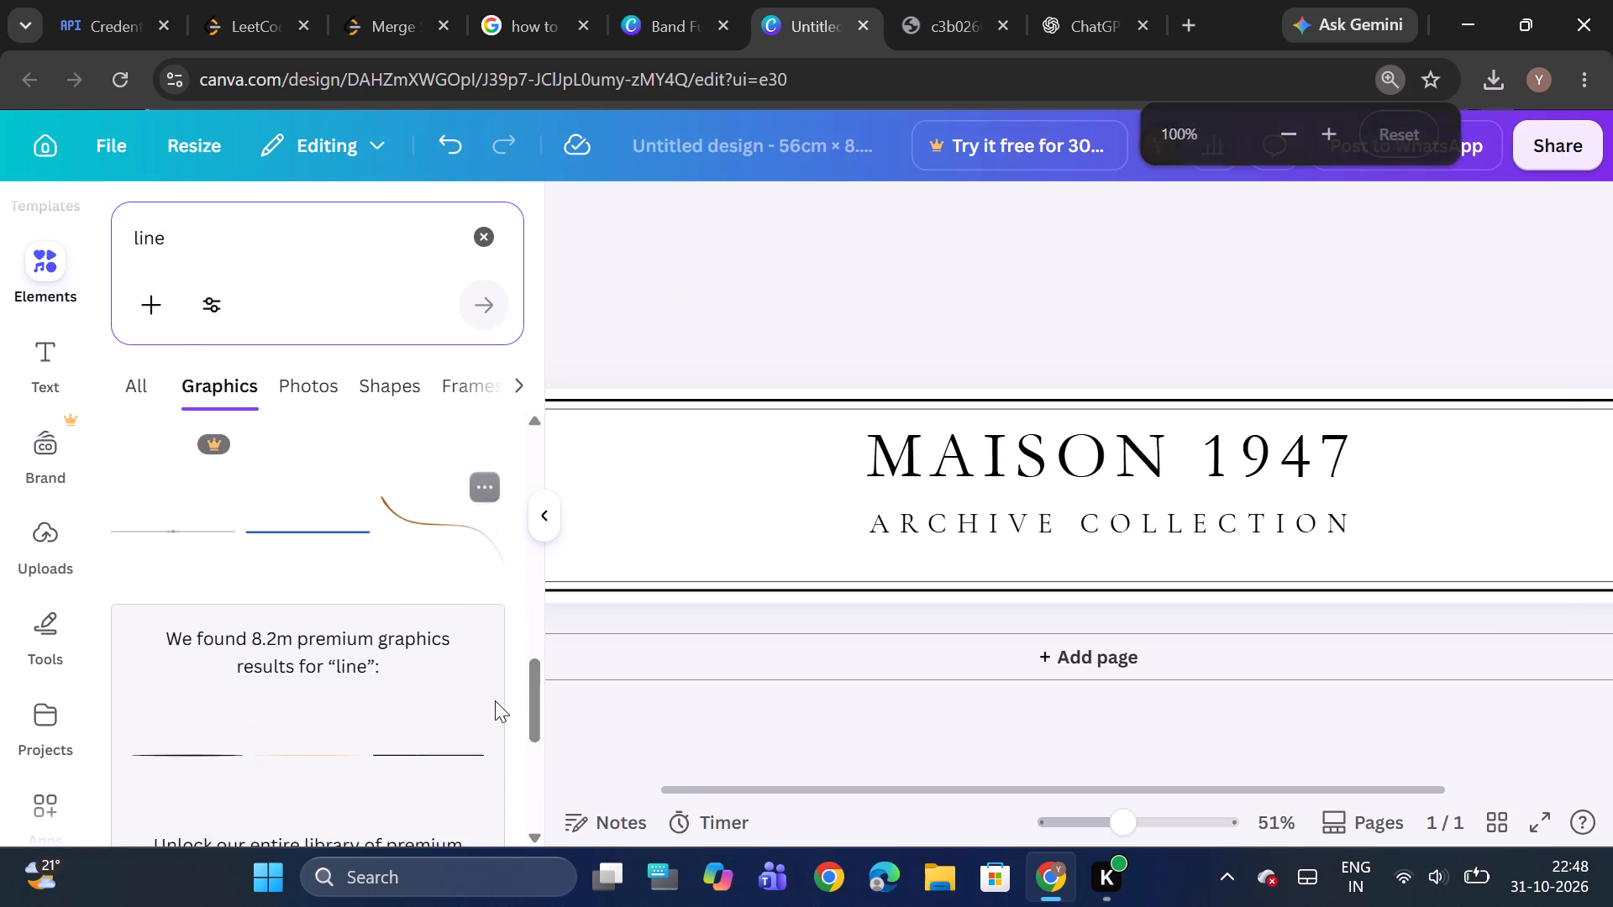
scroll(495, 700, up, 3)
scroll(495, 700, down, 8)
scroll(495, 700, up, 11)
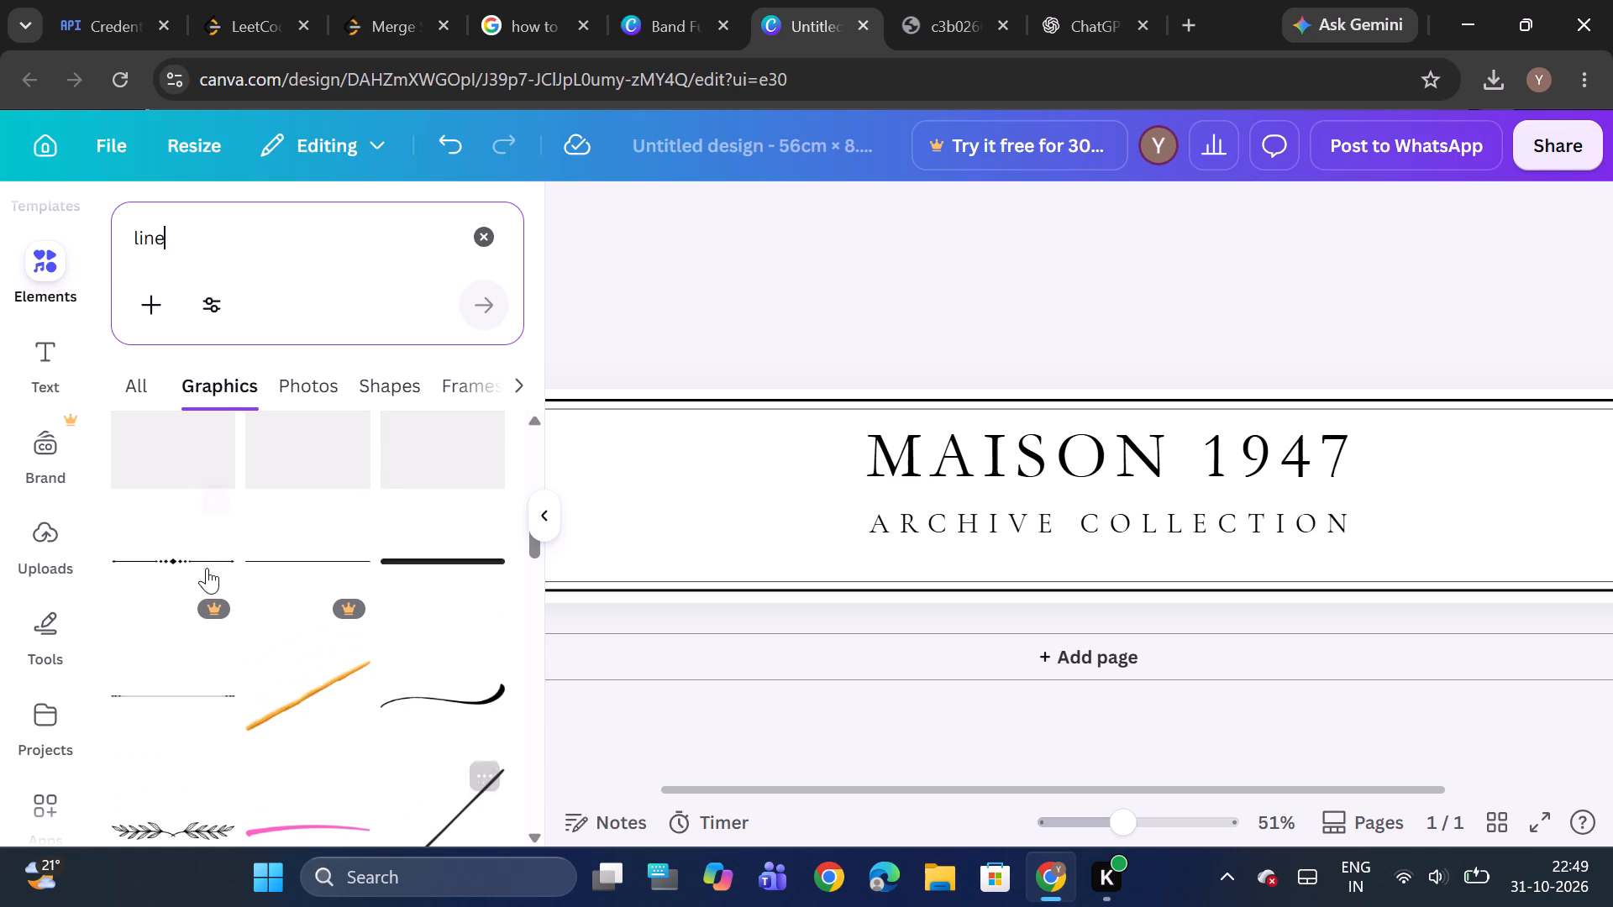
scroll(197, 561, up, 2)
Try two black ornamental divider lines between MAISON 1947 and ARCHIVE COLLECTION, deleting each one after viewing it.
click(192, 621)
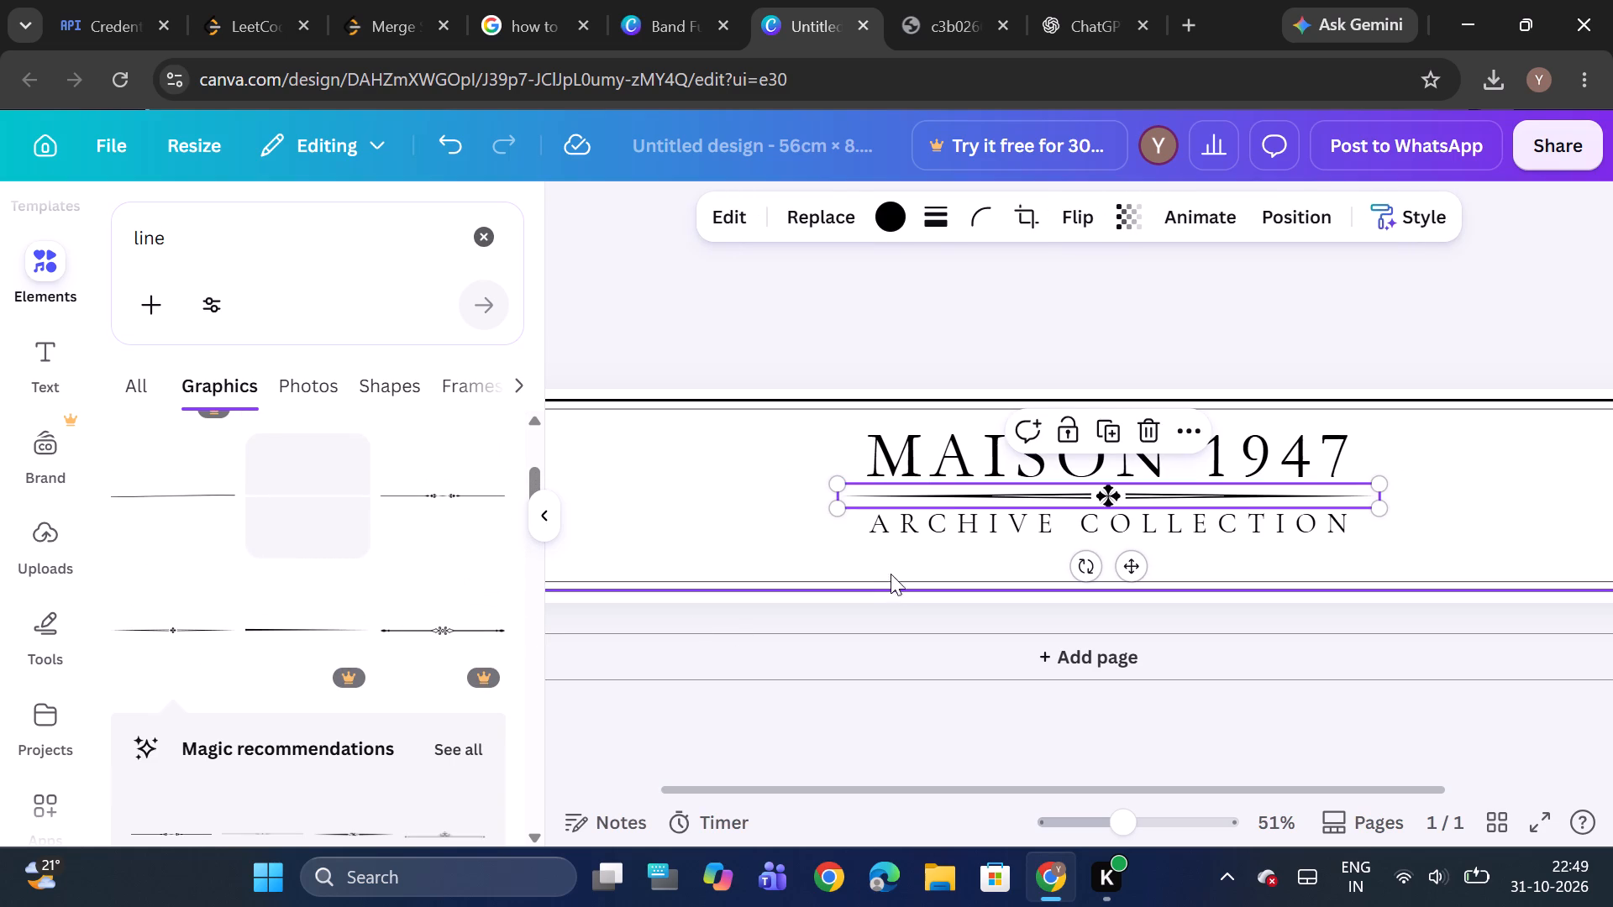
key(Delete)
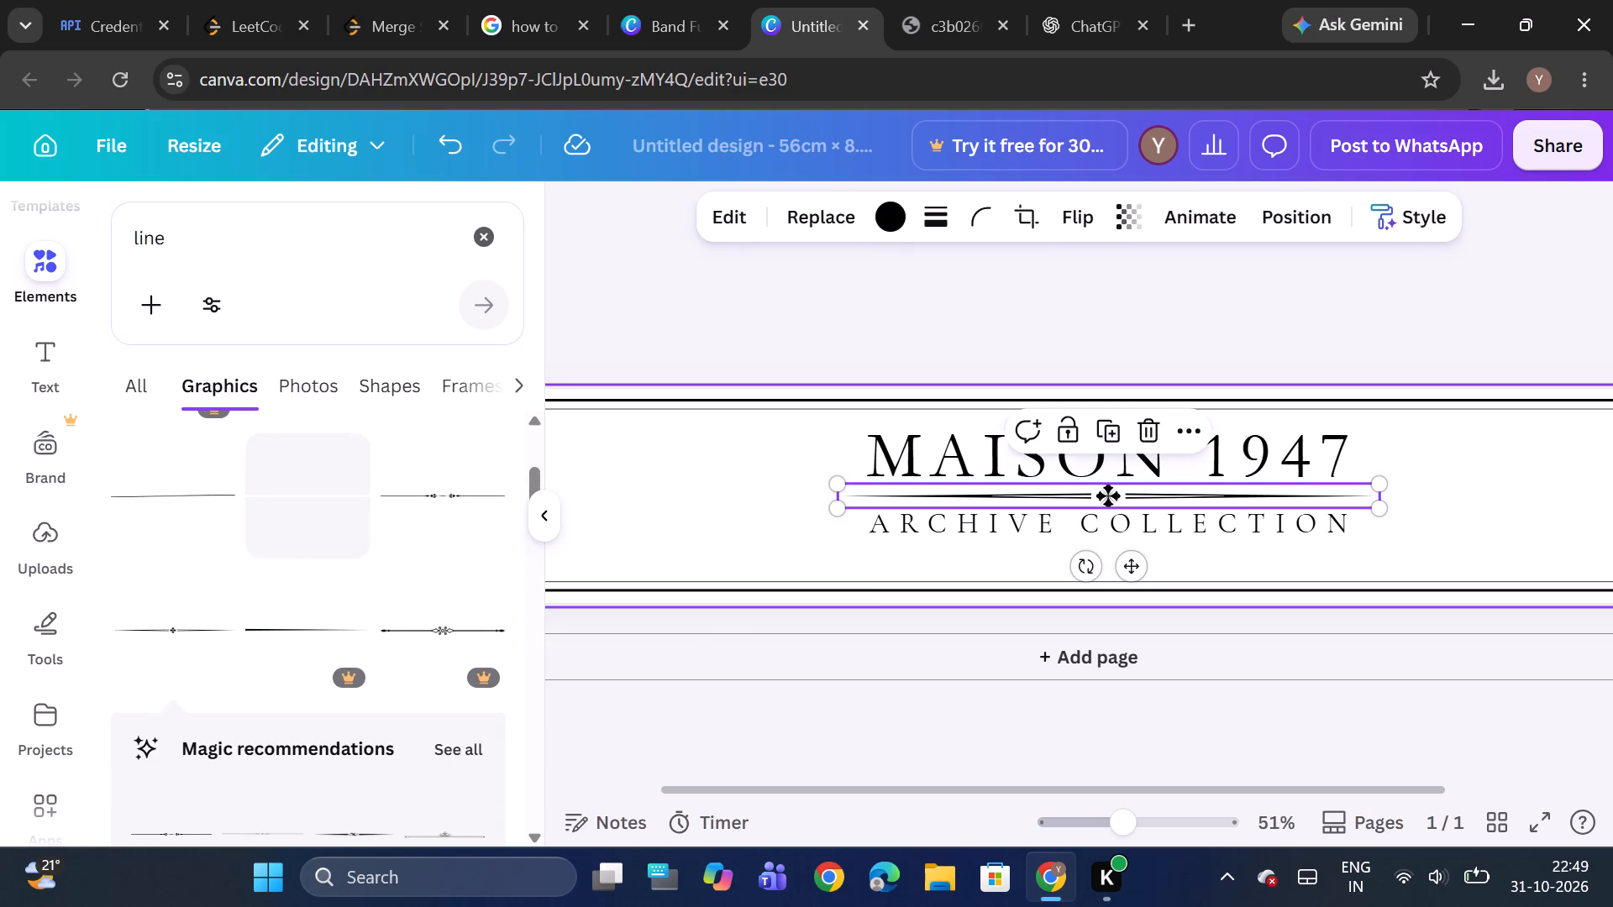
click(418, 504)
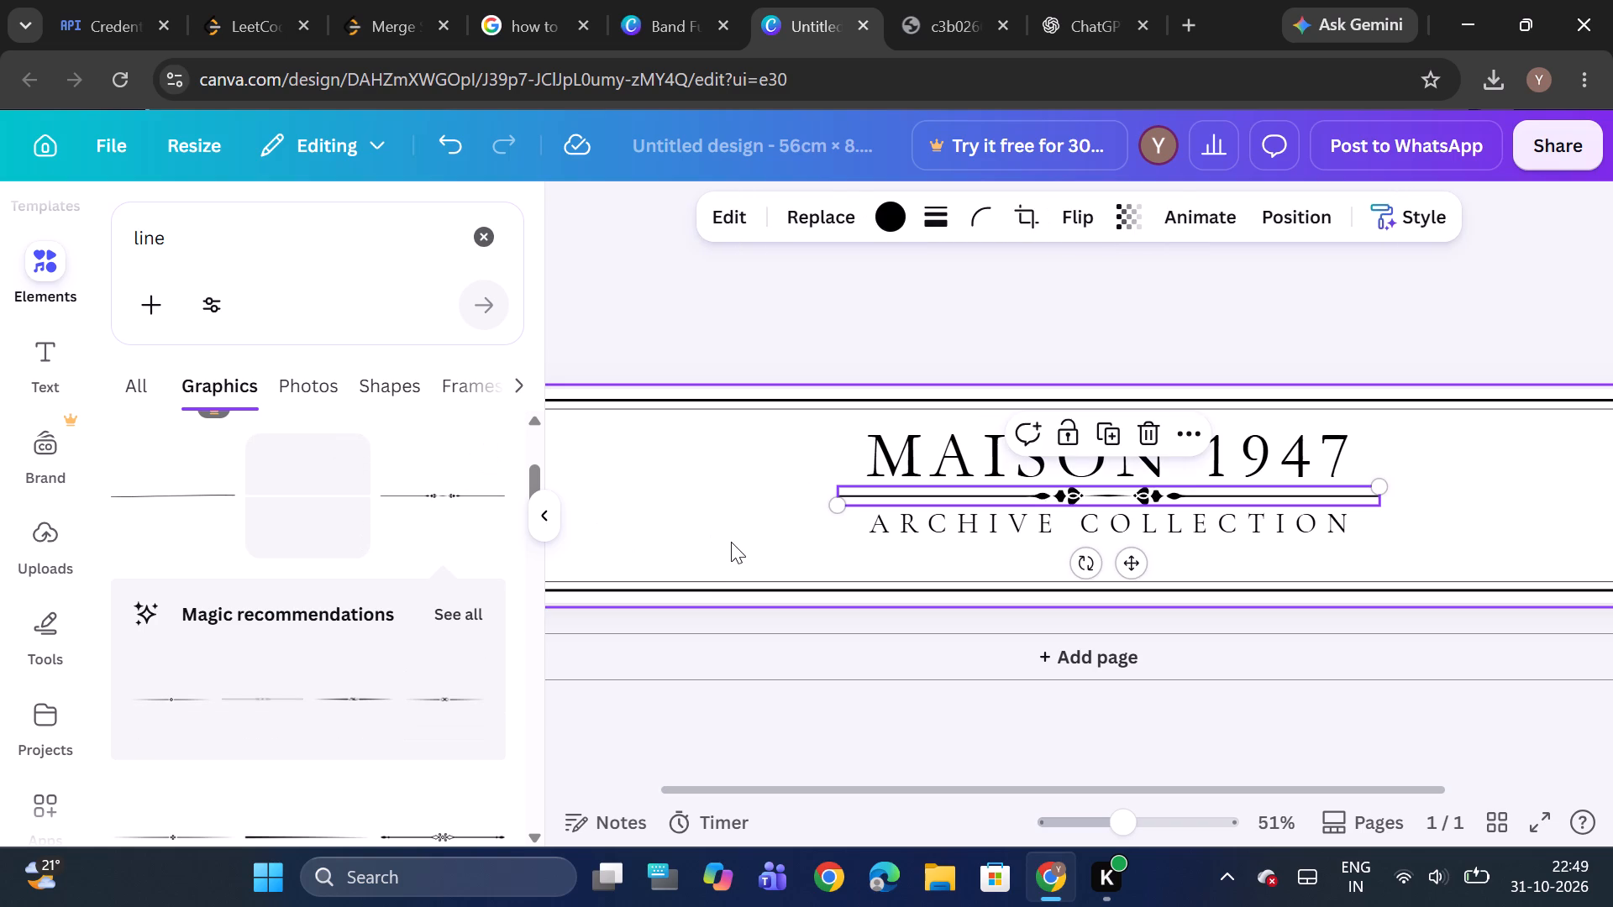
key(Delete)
Browse further through the line graphics for another decorative divider for the band.
scroll(162, 480, up, 1)
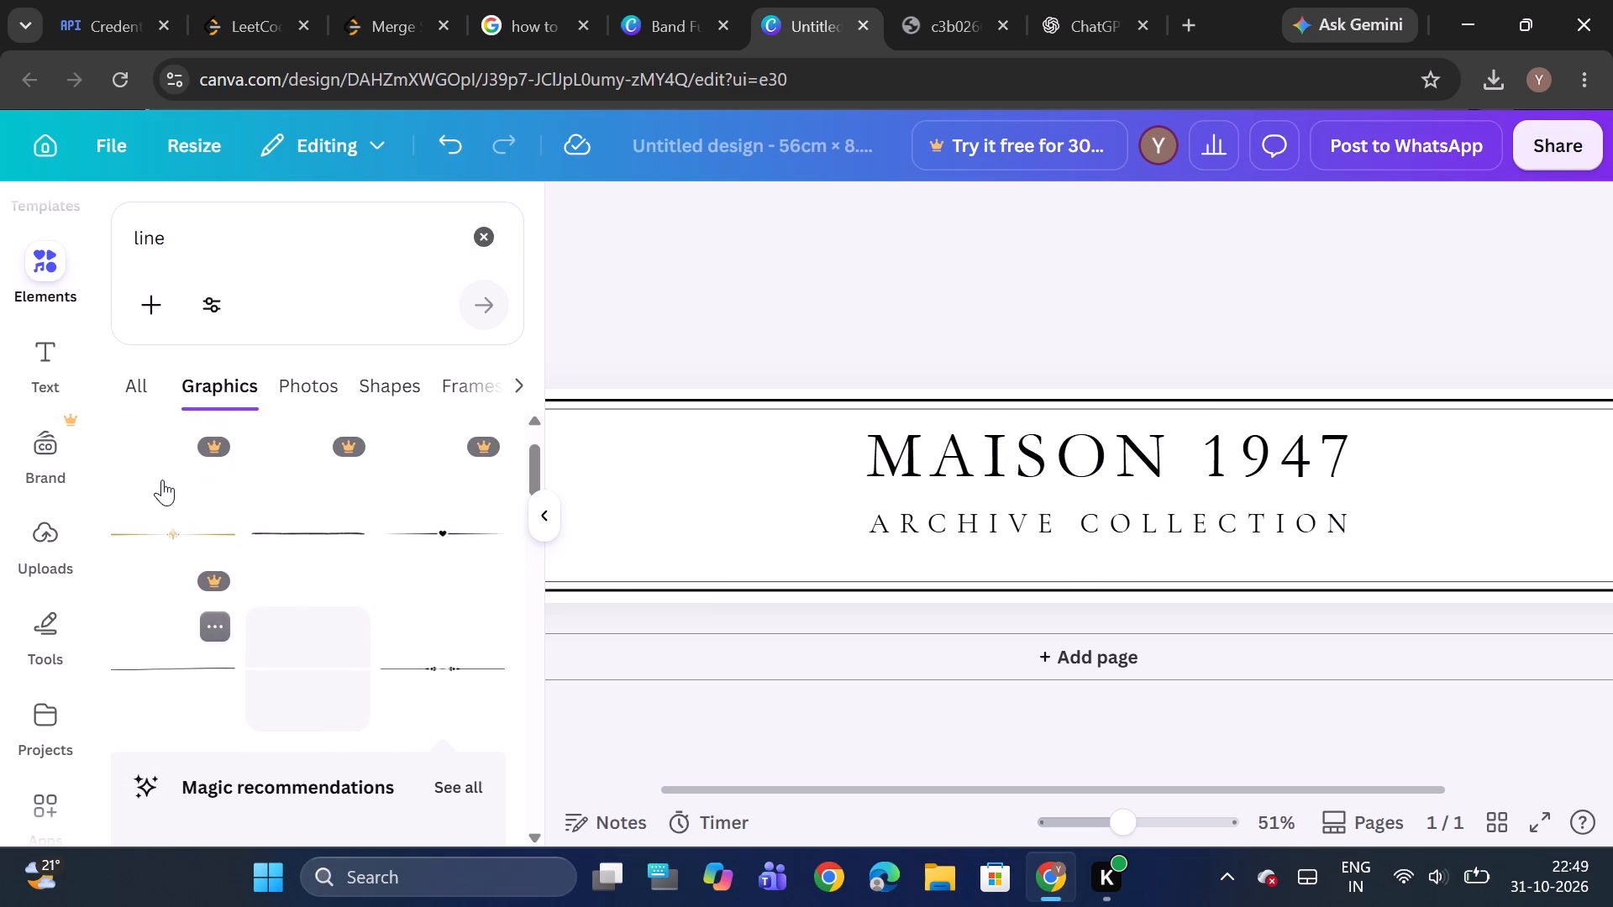
scroll(162, 480, up, 1)
scroll(162, 480, down, 5)
scroll(162, 480, up, 2)
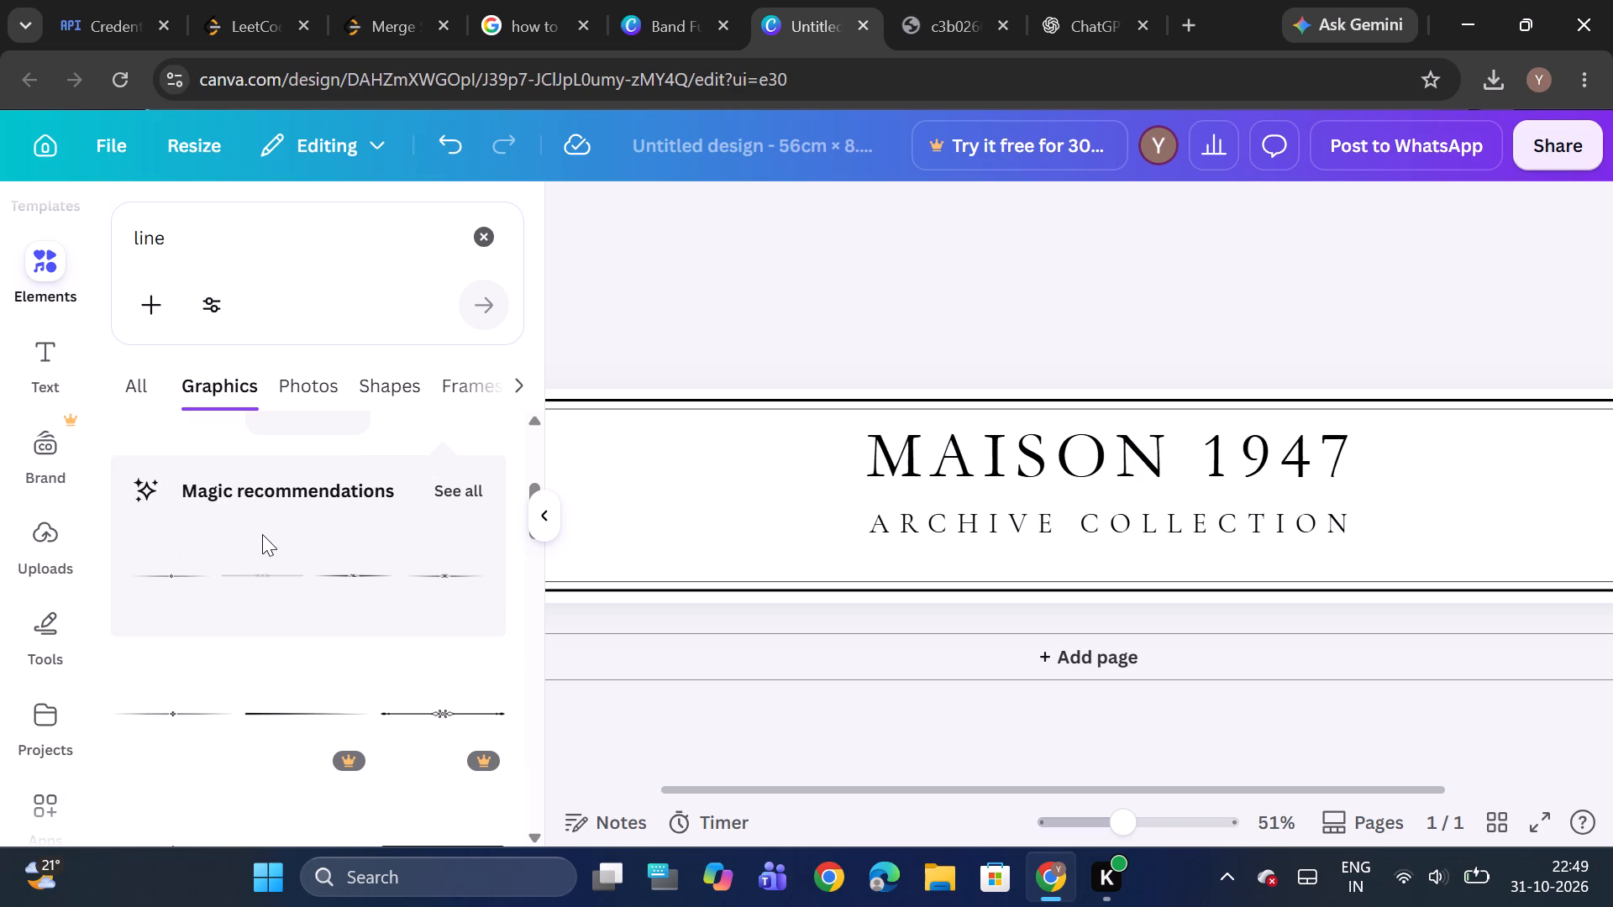
scroll(365, 650, down, 4)
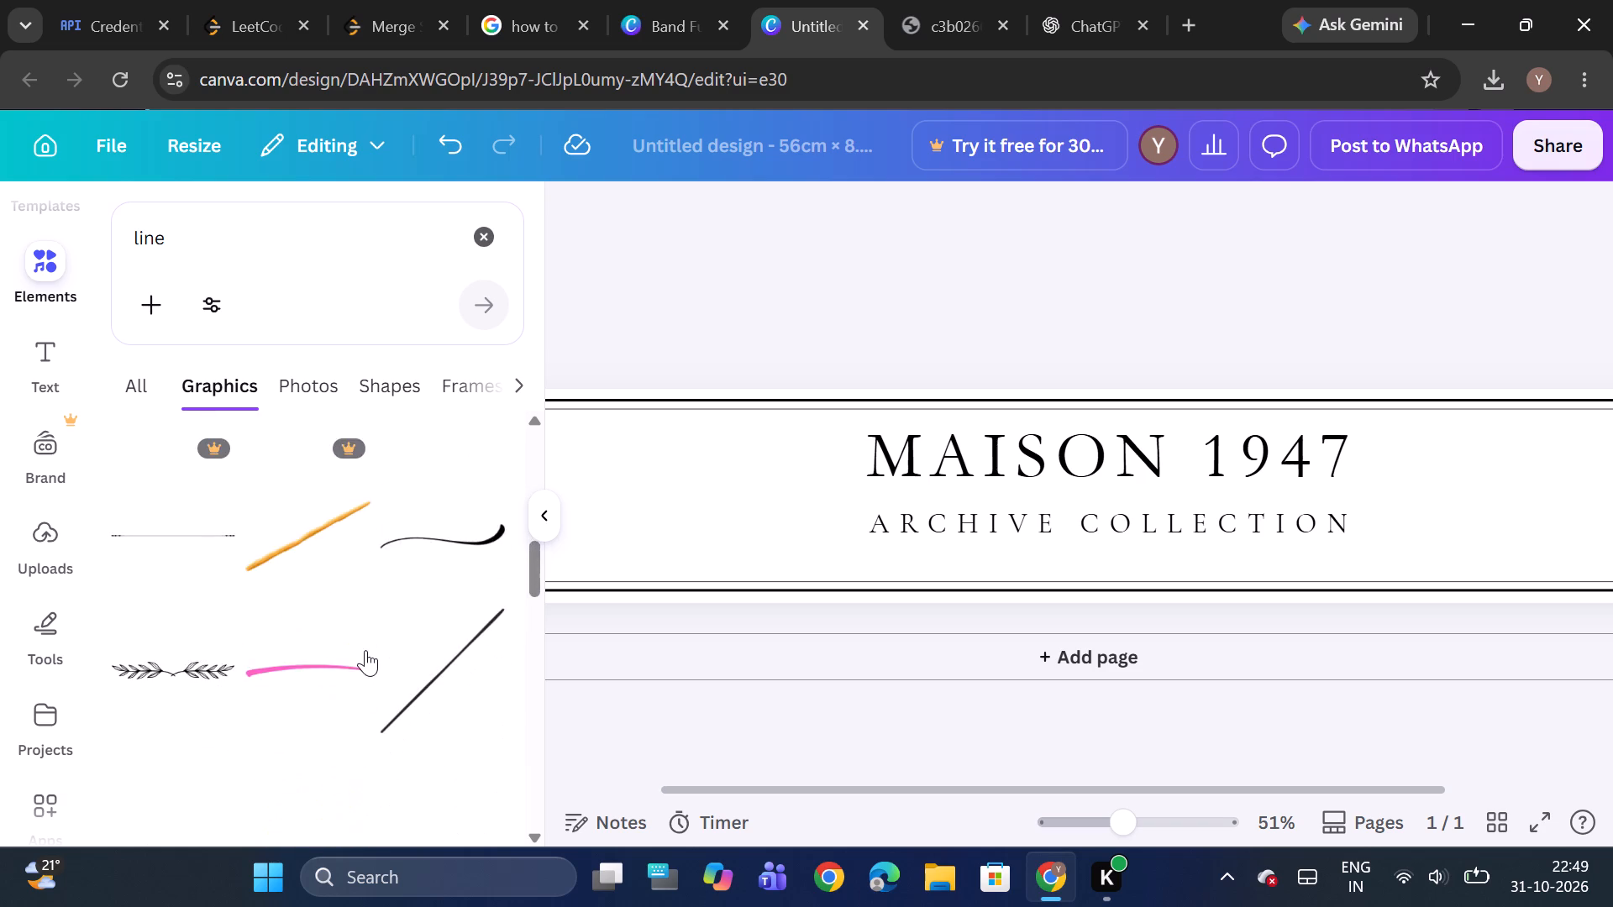
scroll(365, 650, down, 10)
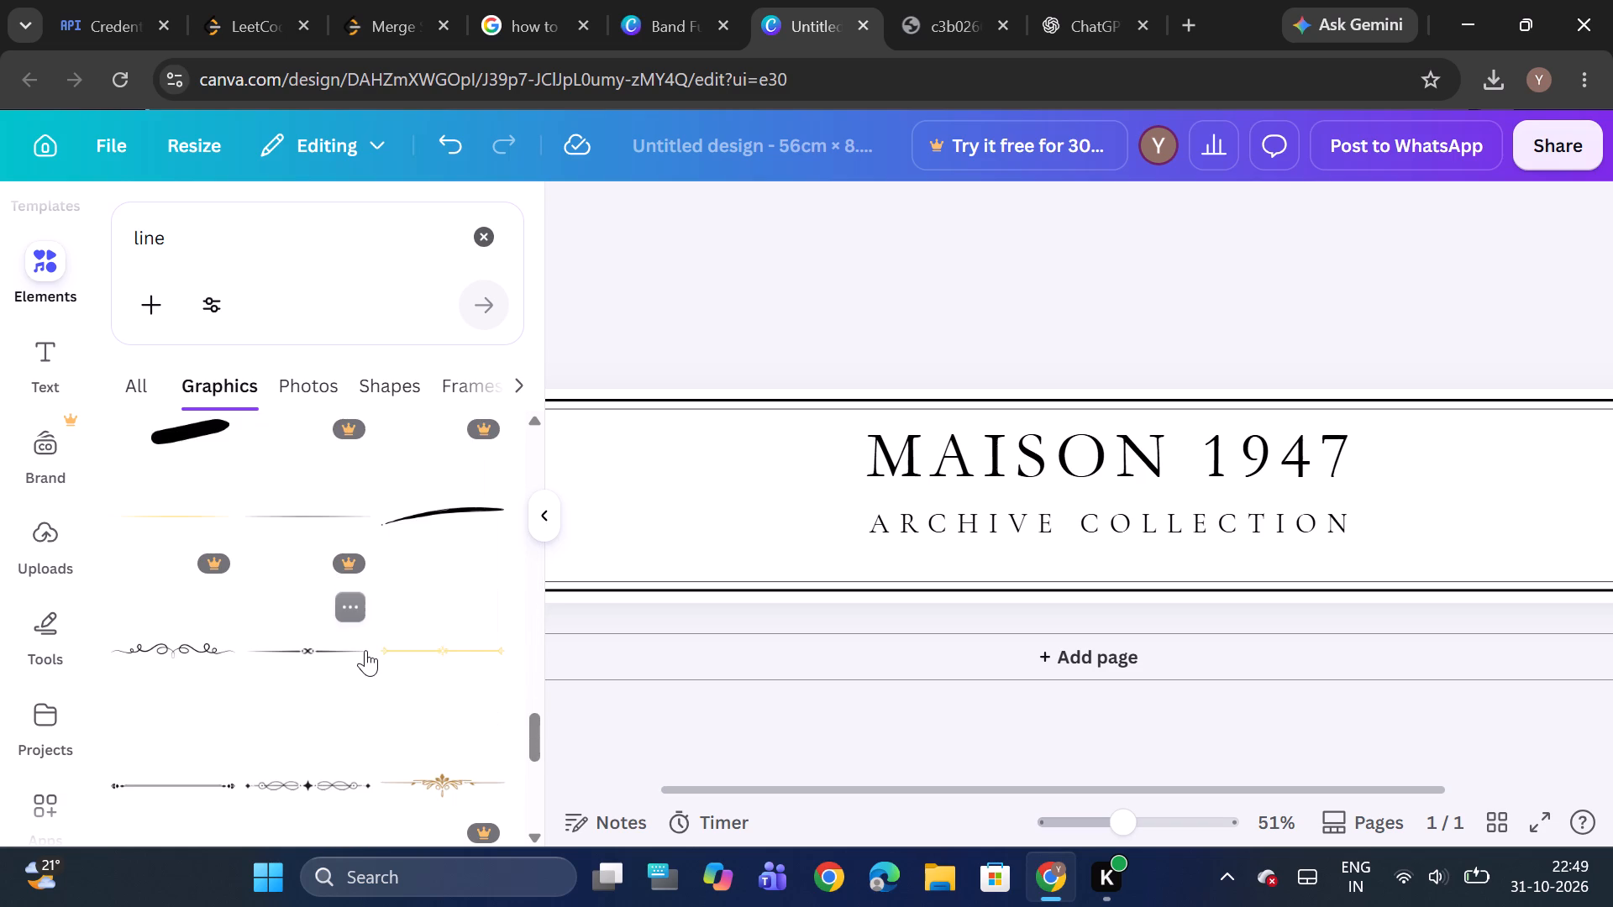
scroll(365, 650, down, 3)
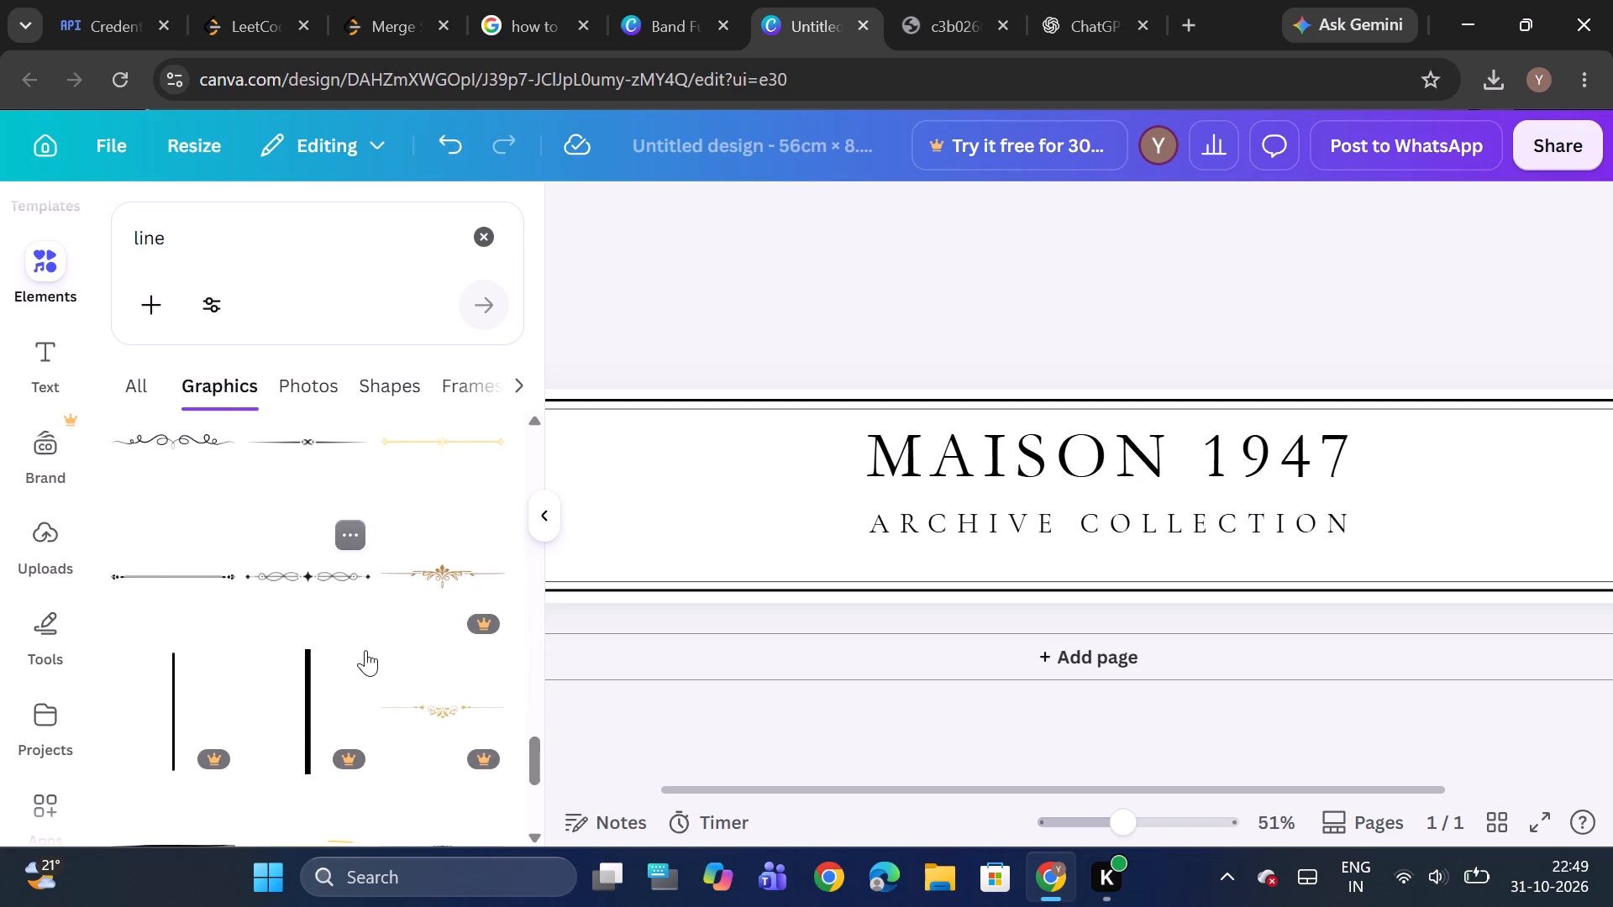
scroll(365, 650, down, 5)
scroll(365, 650, up, 2)
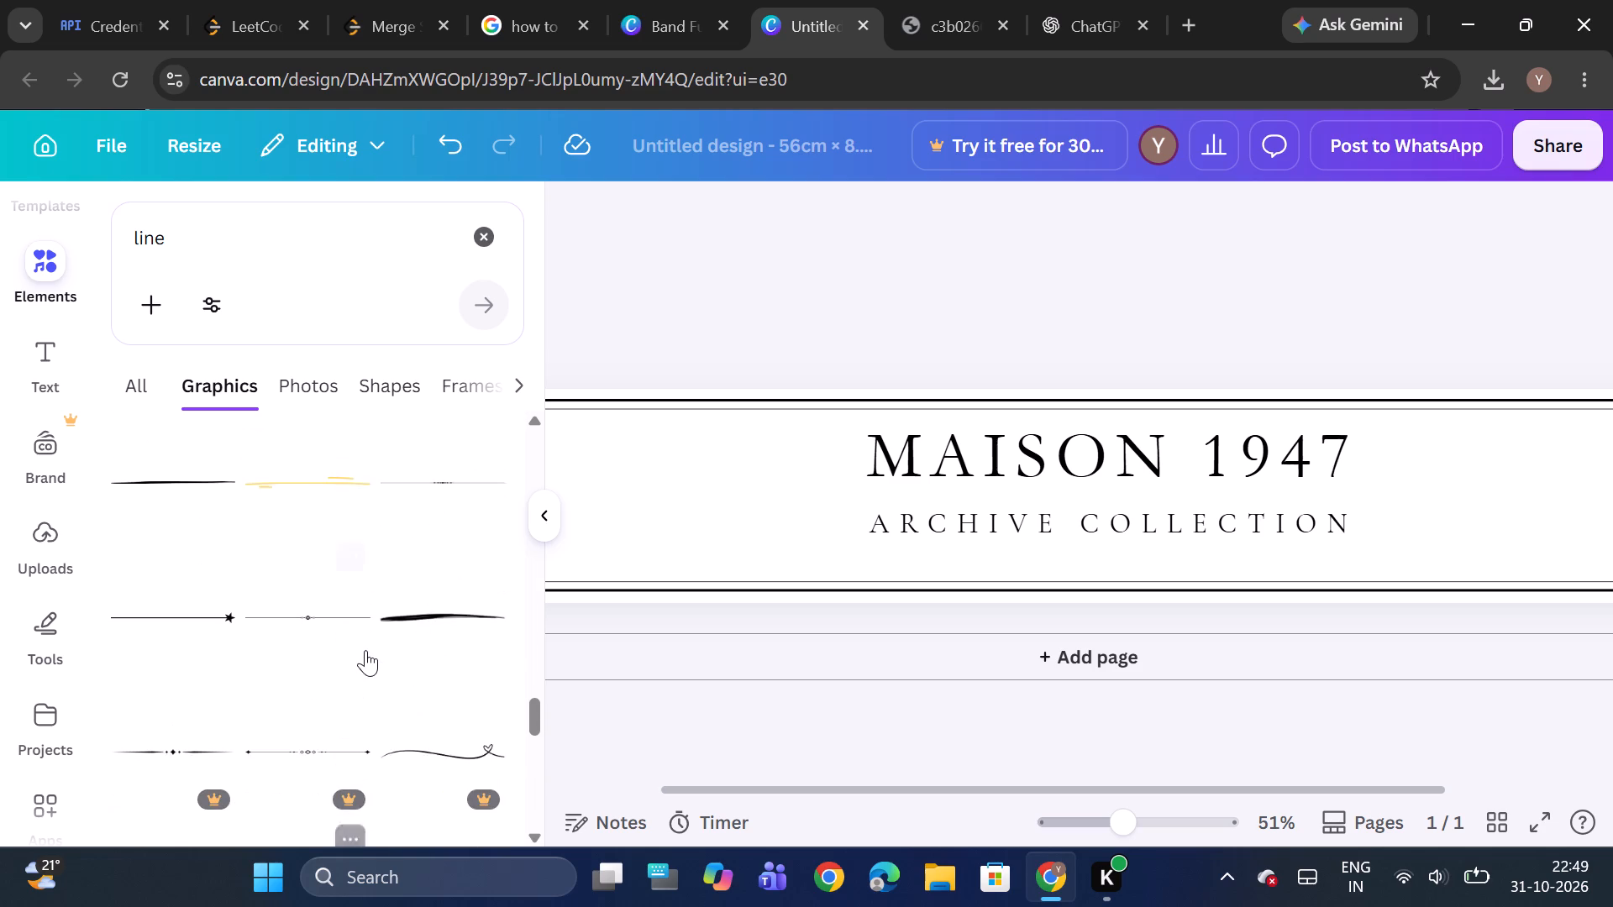
scroll(365, 650, down, 7)
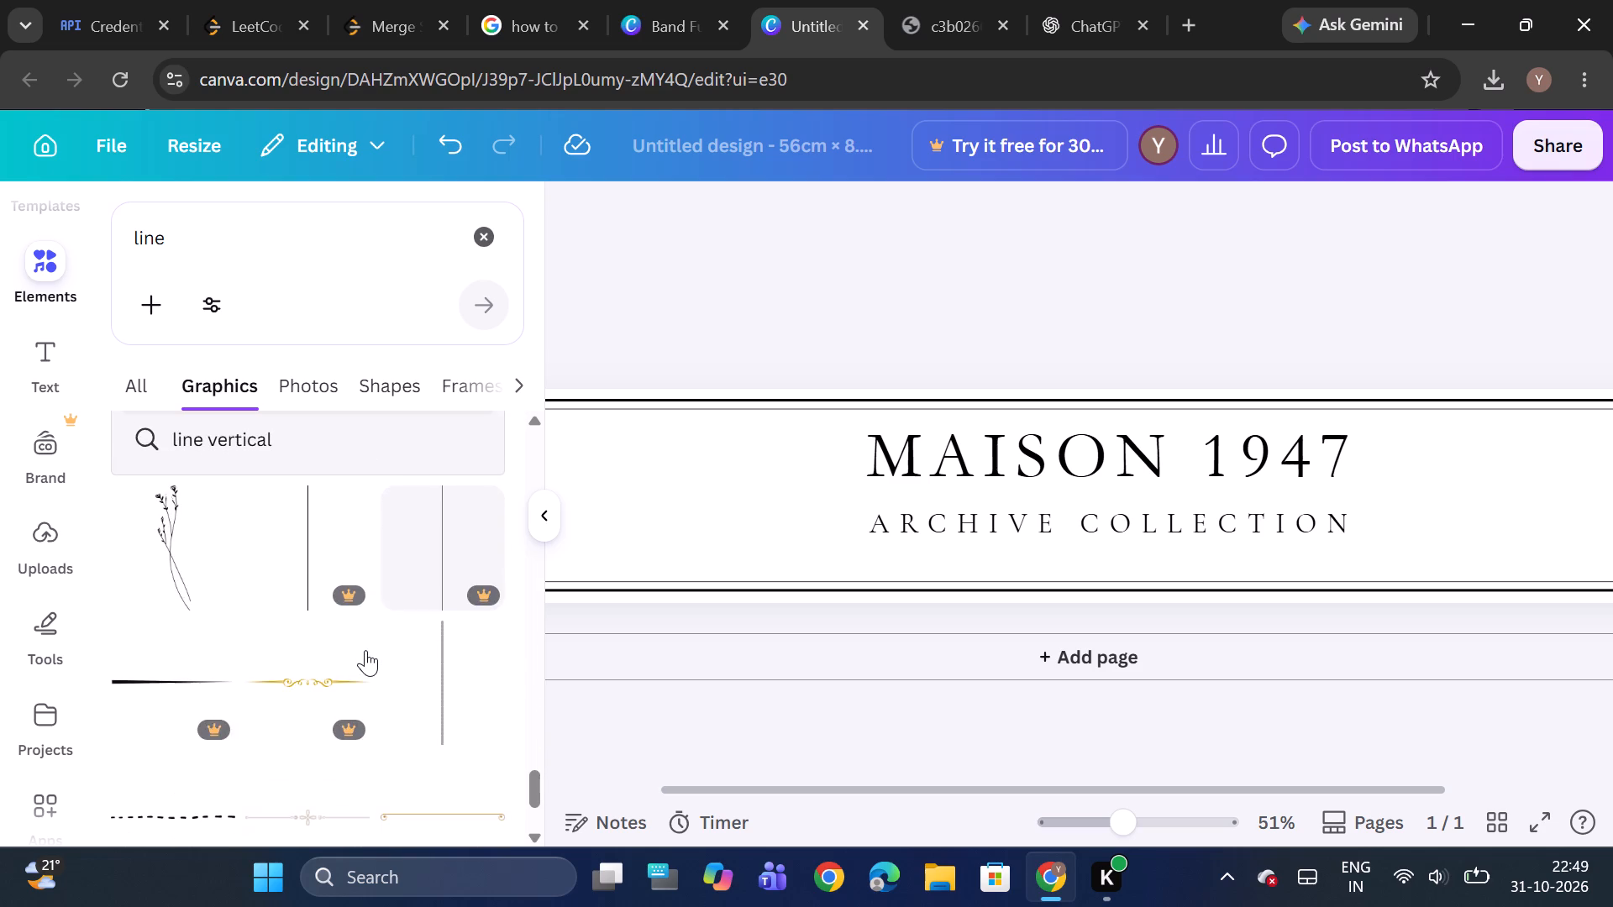
scroll(365, 650, down, 3)
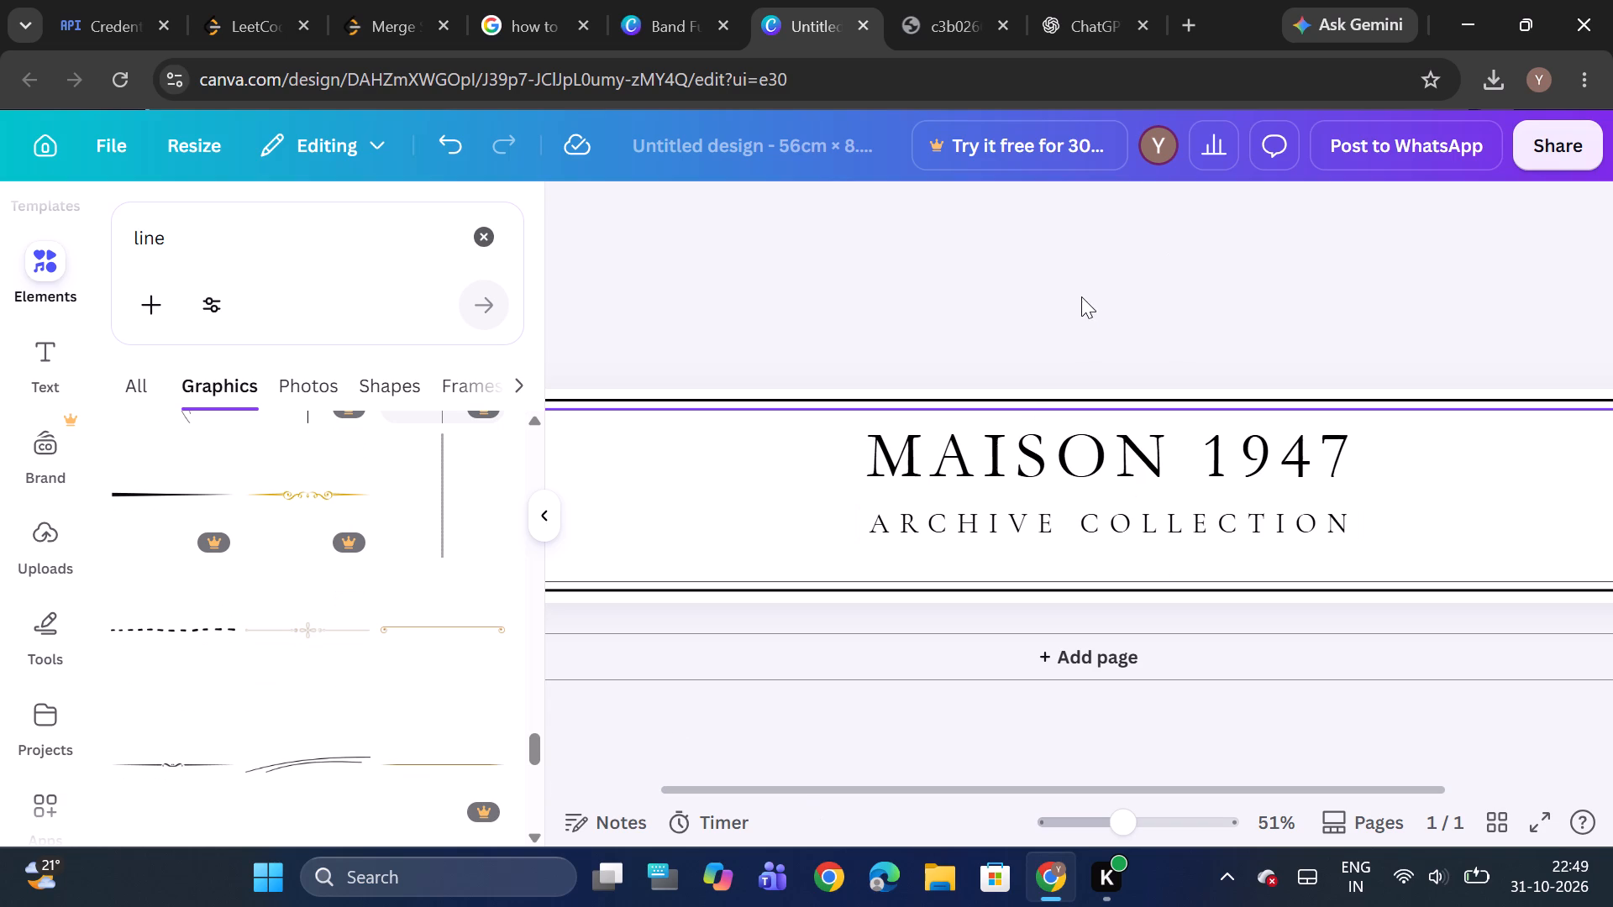
click(980, 0)
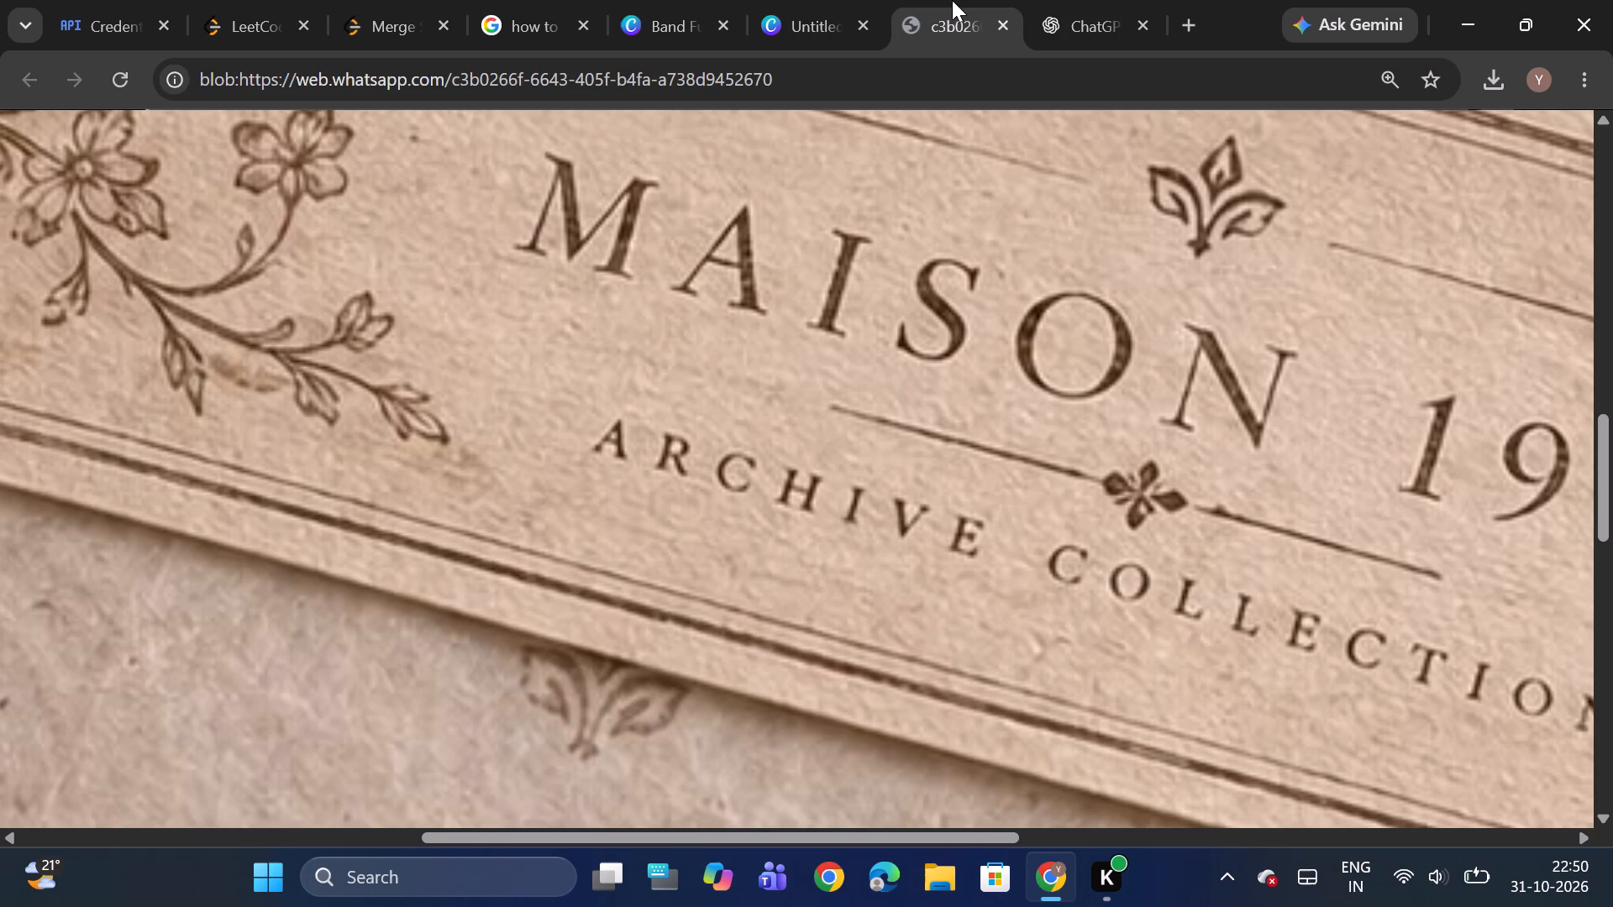
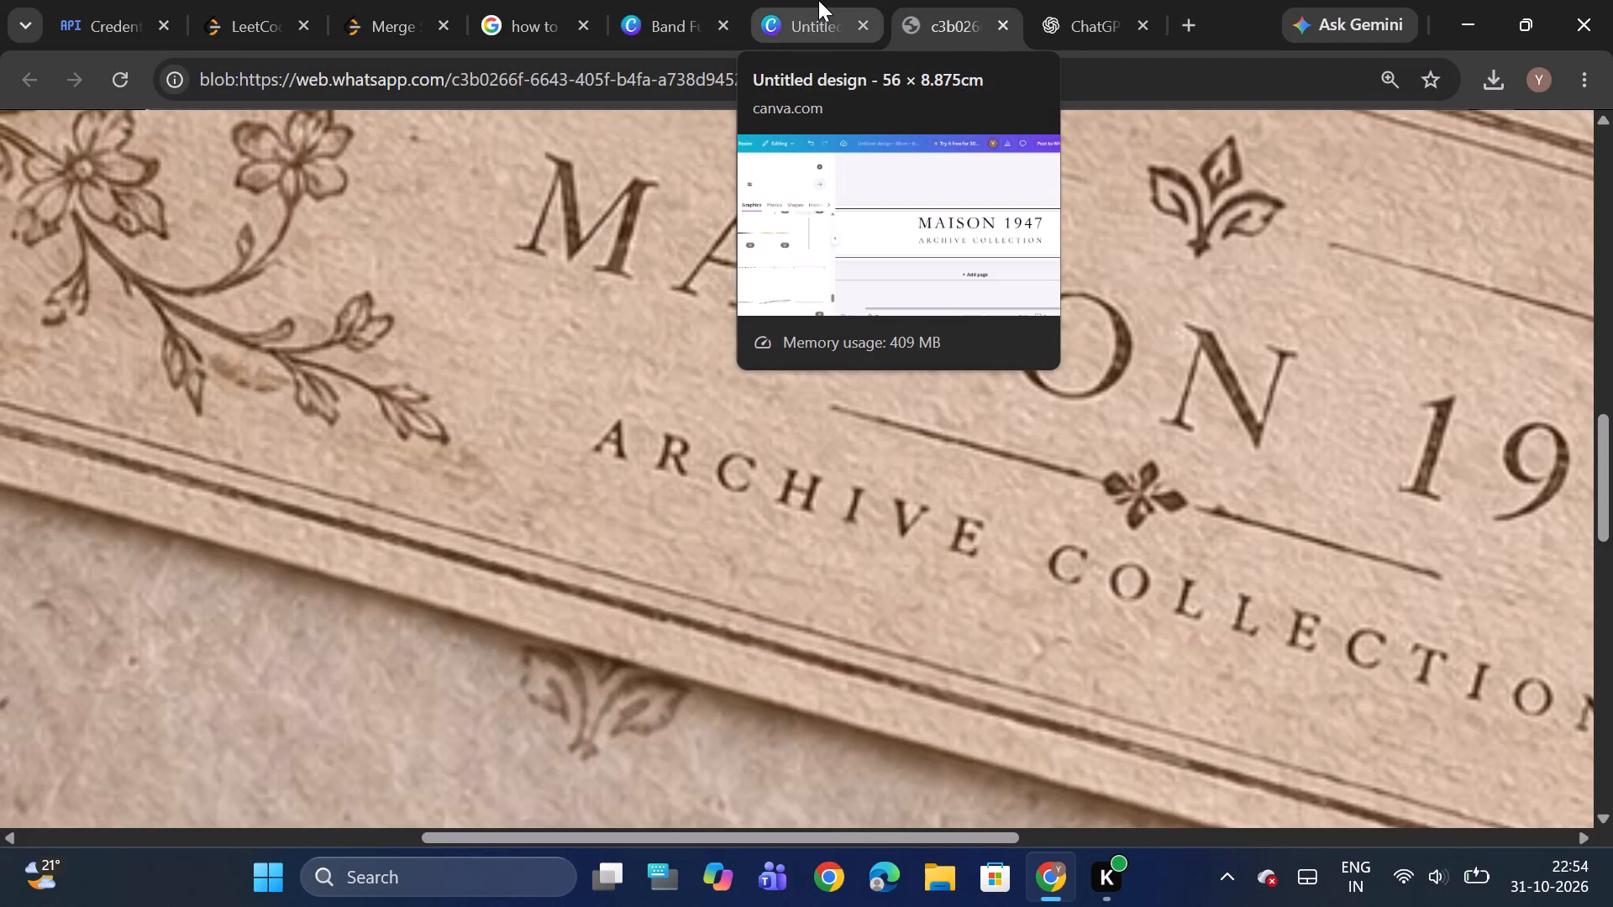
Switch from the reference photo back to the untitled 56 × 8.875 cm band design in Canva.
click(818, 0)
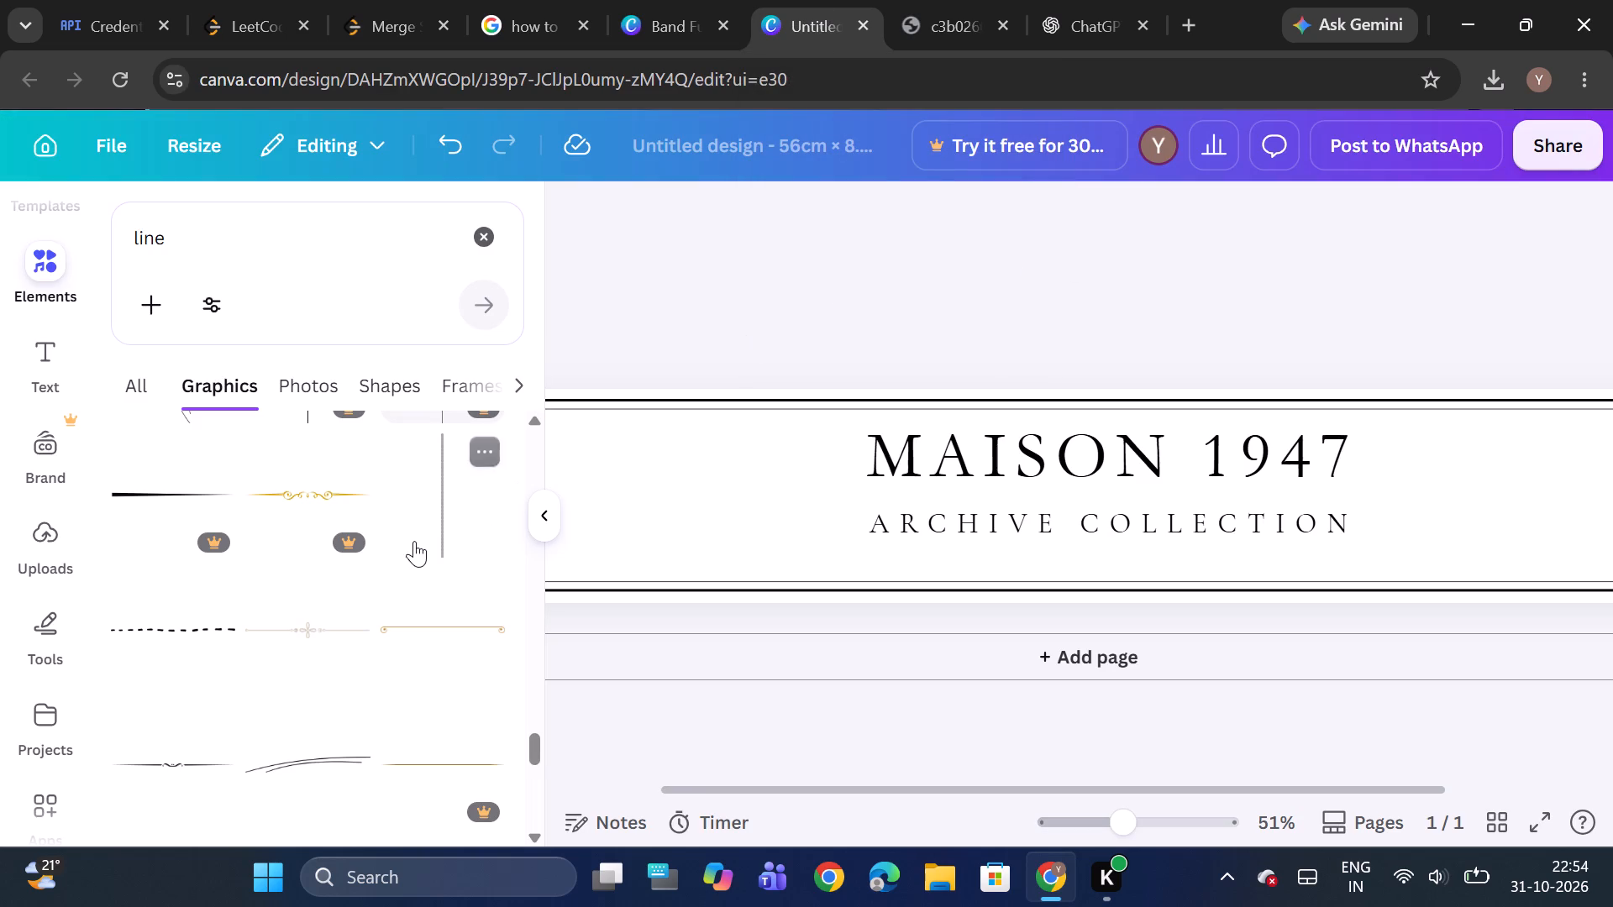
Search the graphics for decorative line and browse the results for a divider that suits the band.
scroll(414, 541, up, 5)
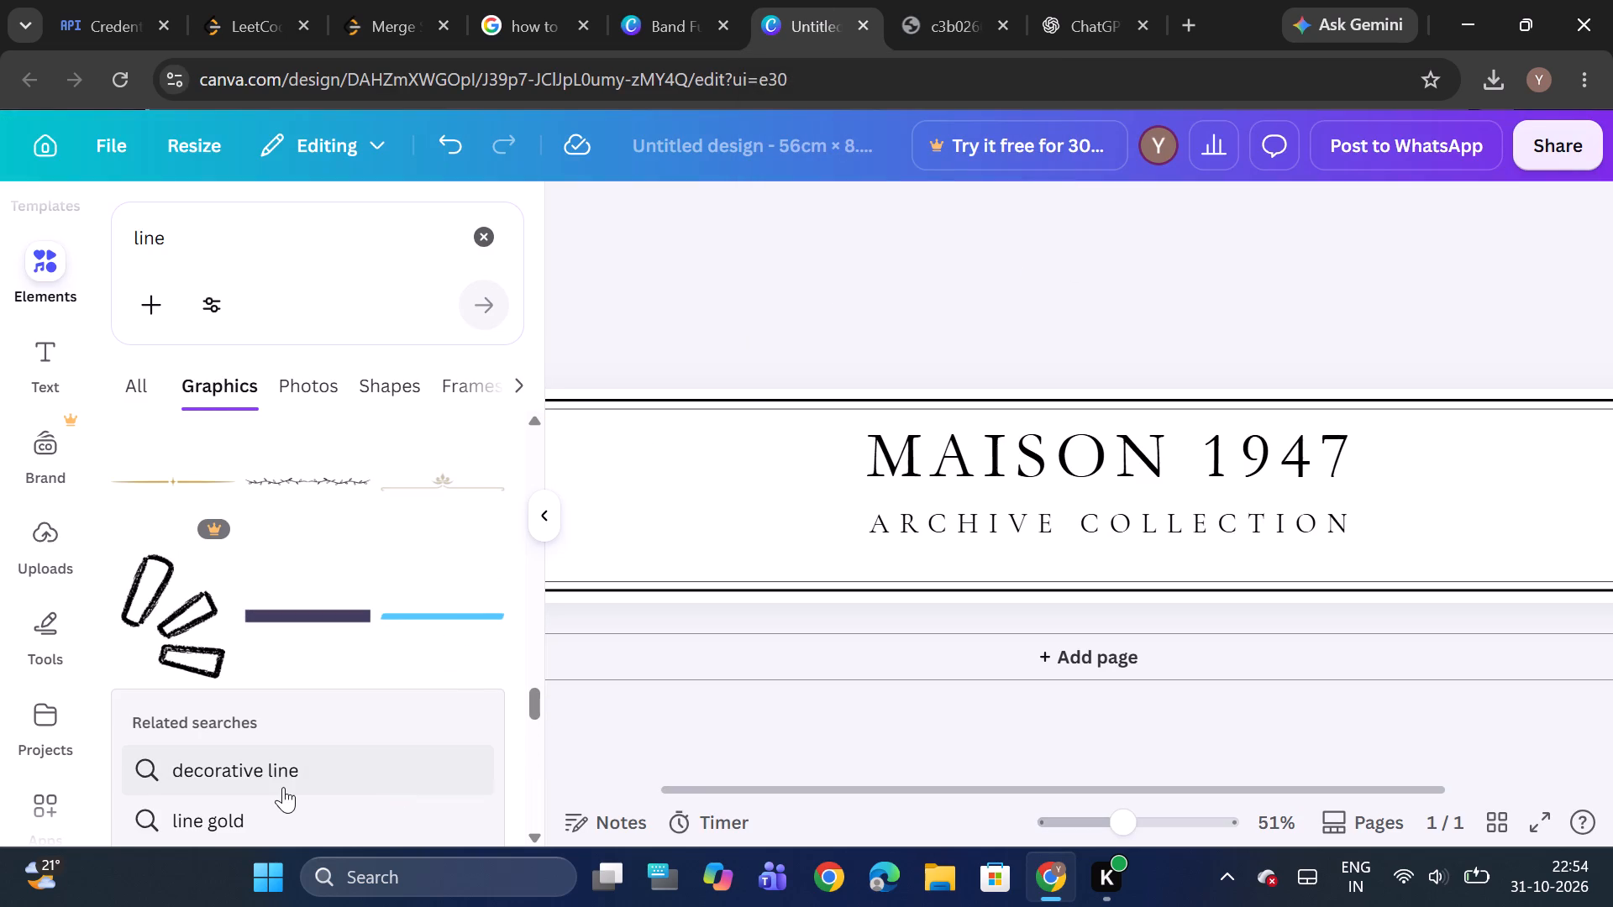
click(283, 787)
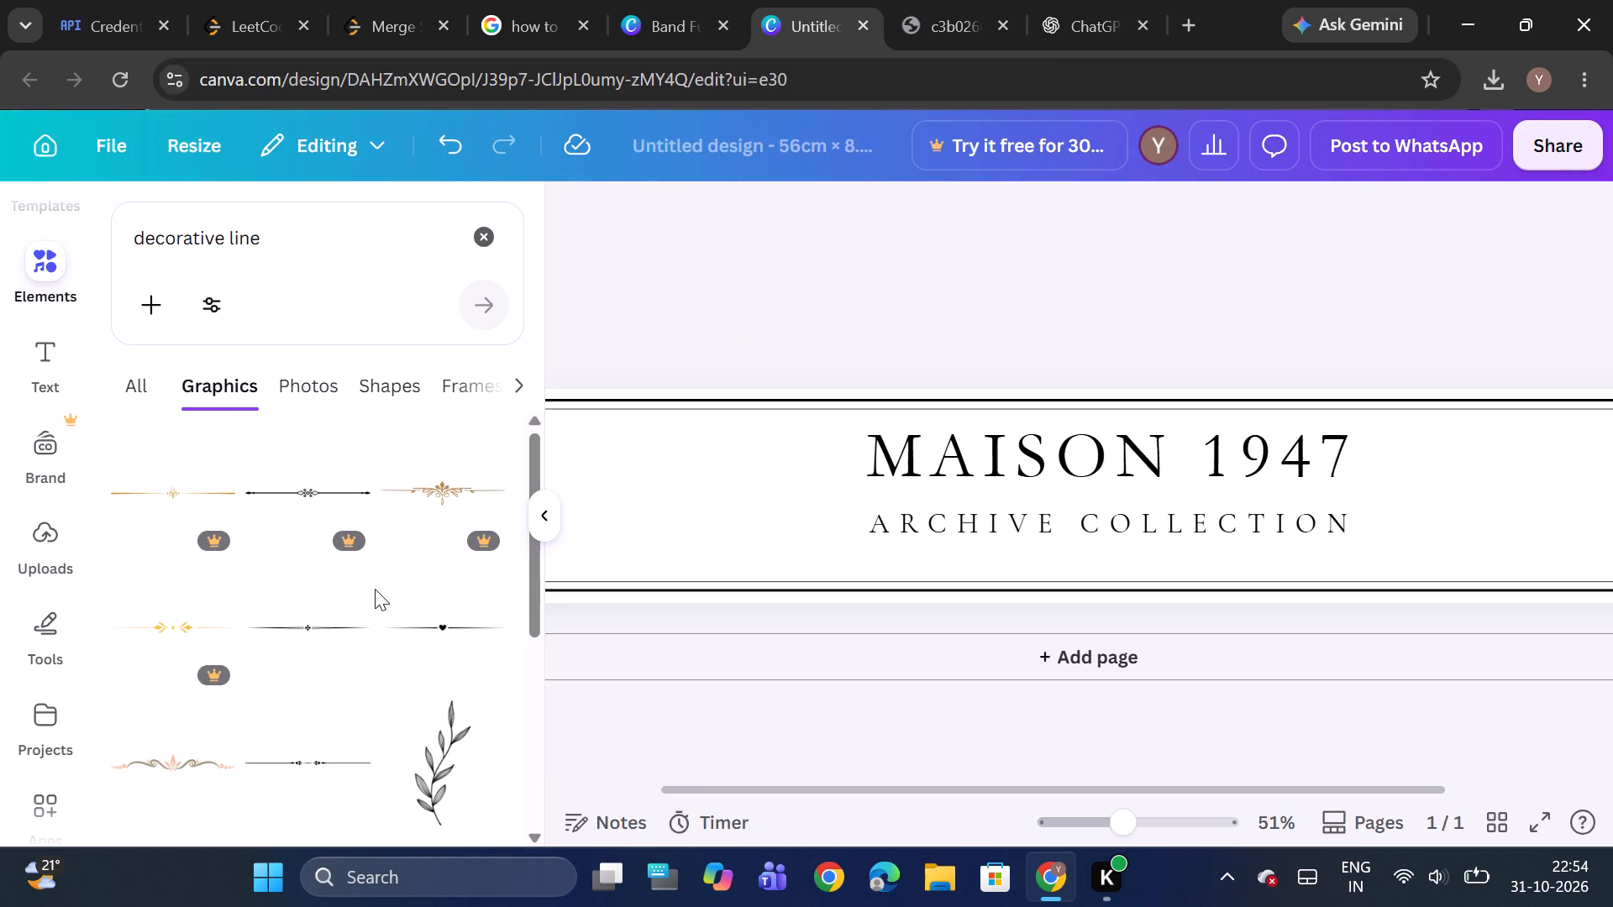
scroll(375, 589, down, 1)
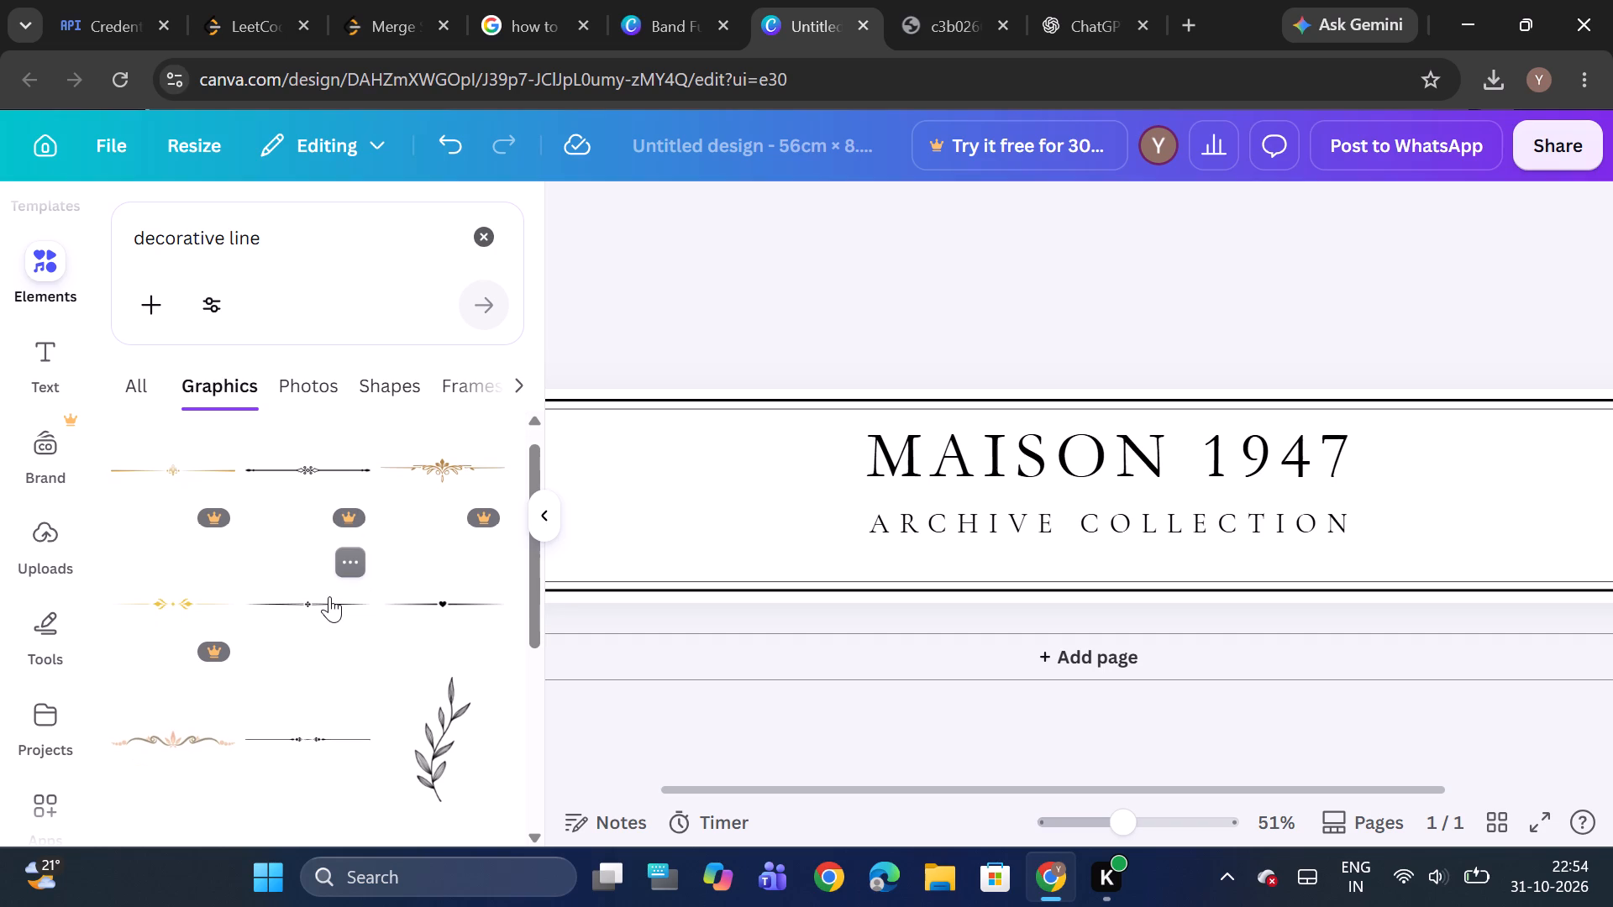
scroll(329, 596, down, 3)
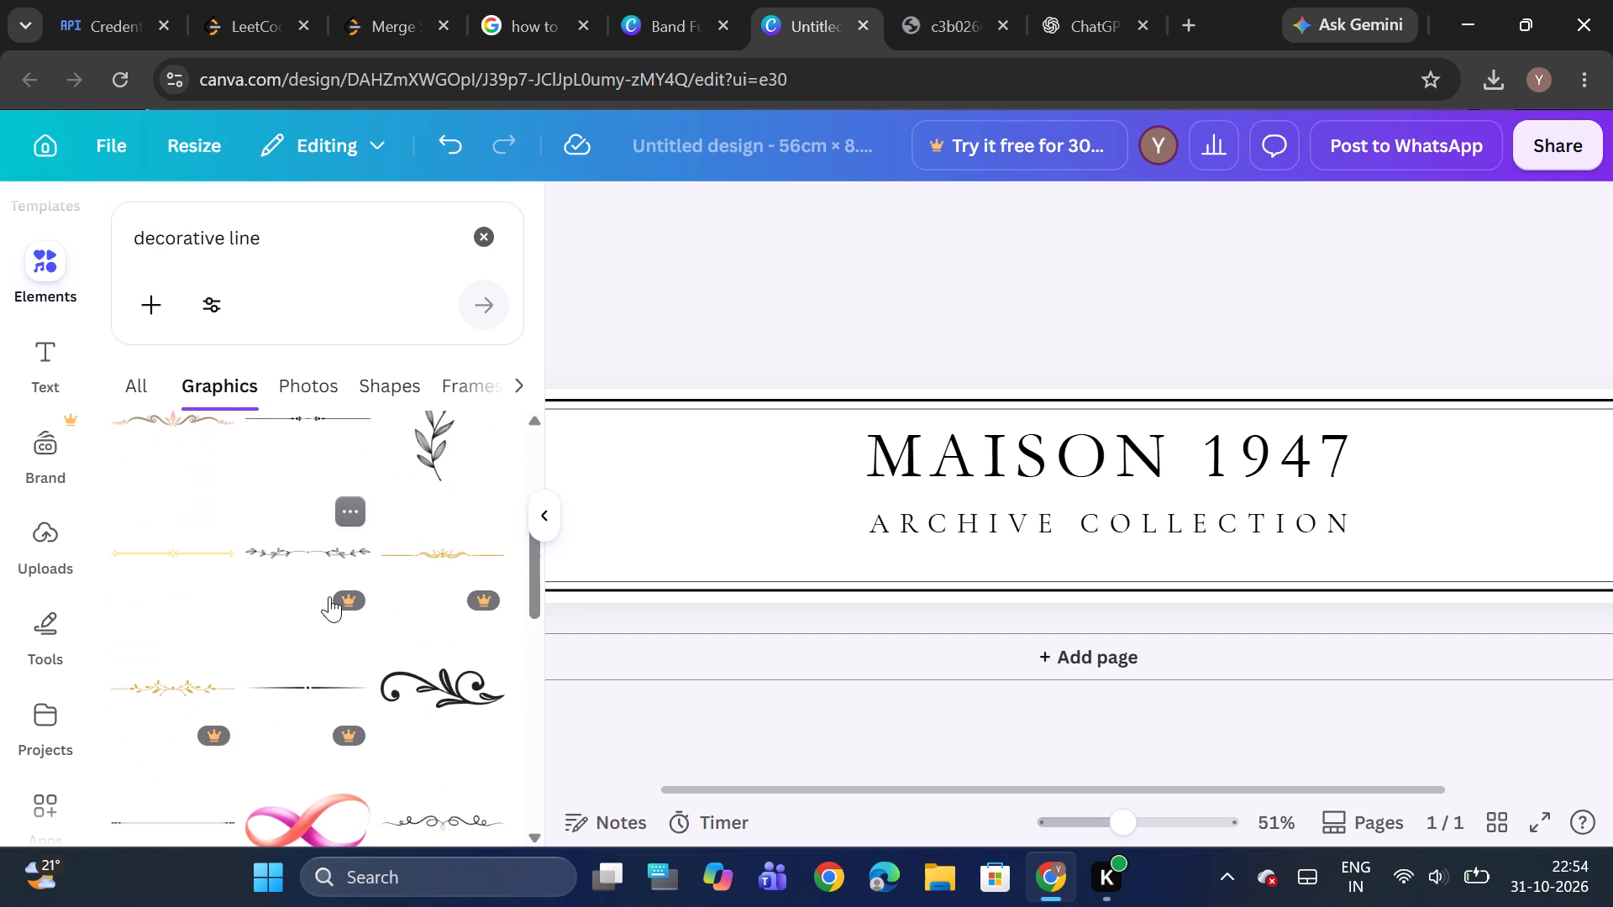
ctrl+scroll(329, 596, up, 3)
scroll(445, 600, up, 1)
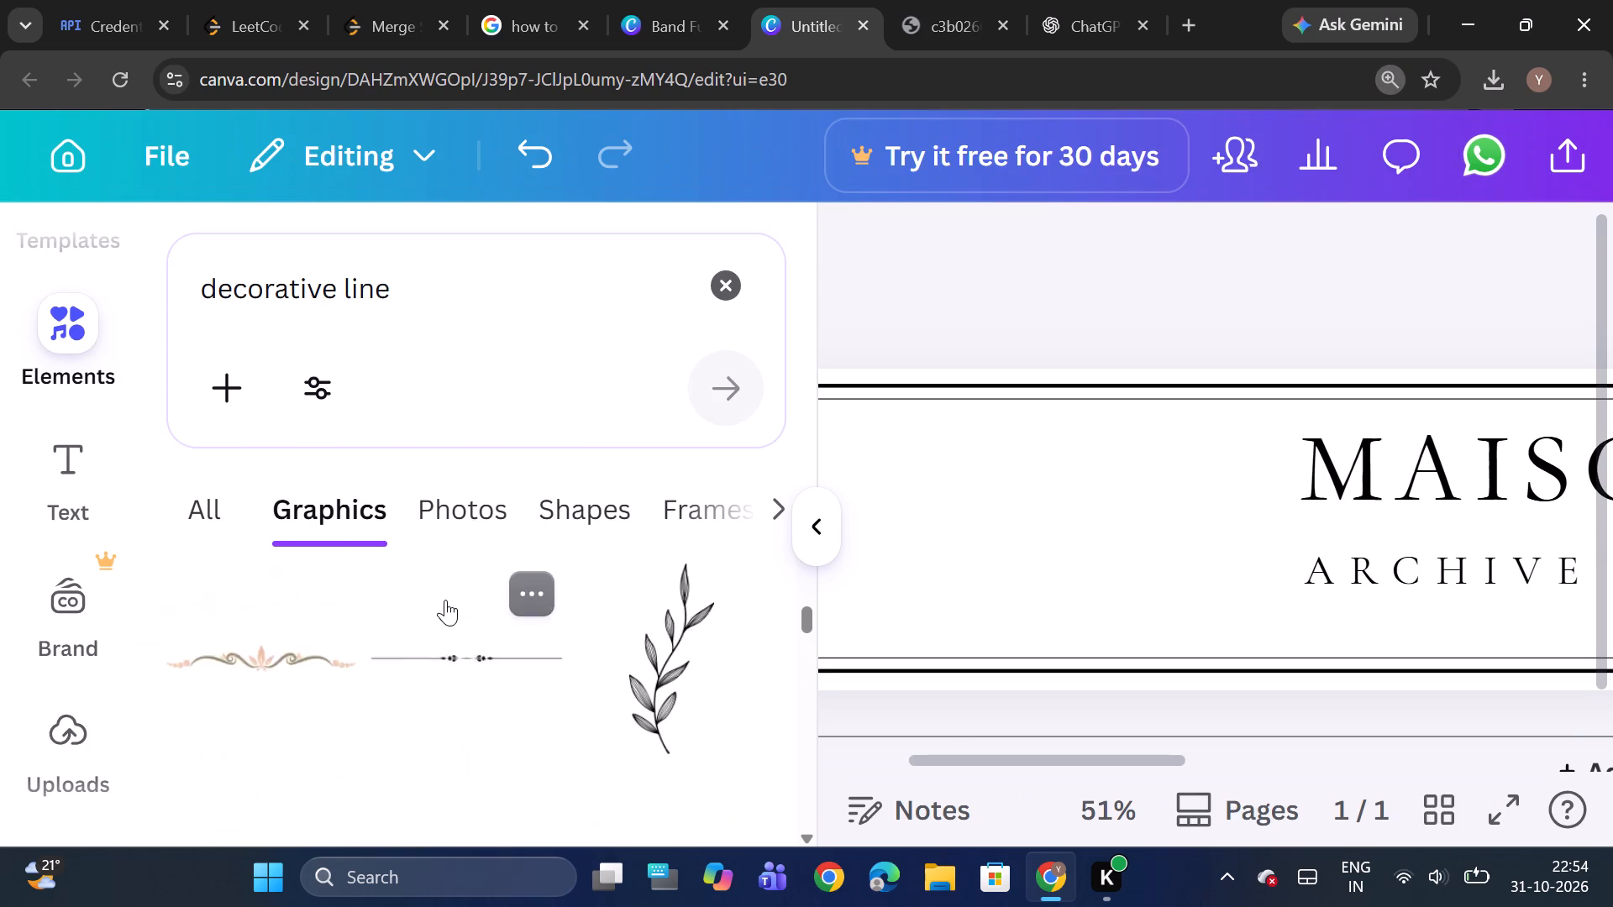
scroll(445, 600, up, 3)
scroll(445, 600, down, 2)
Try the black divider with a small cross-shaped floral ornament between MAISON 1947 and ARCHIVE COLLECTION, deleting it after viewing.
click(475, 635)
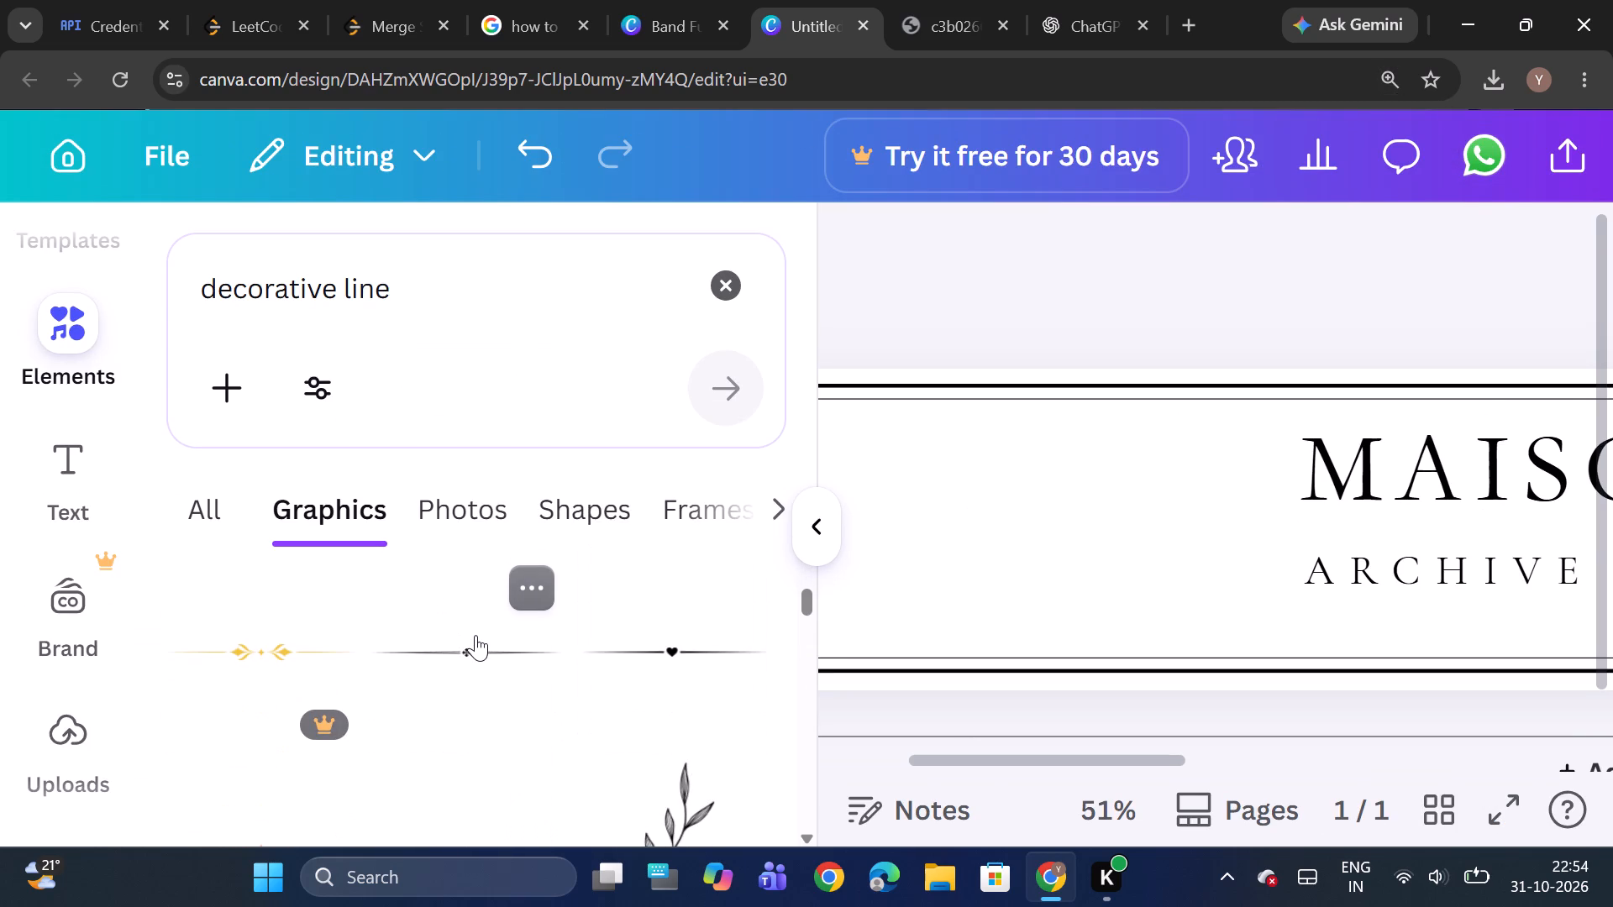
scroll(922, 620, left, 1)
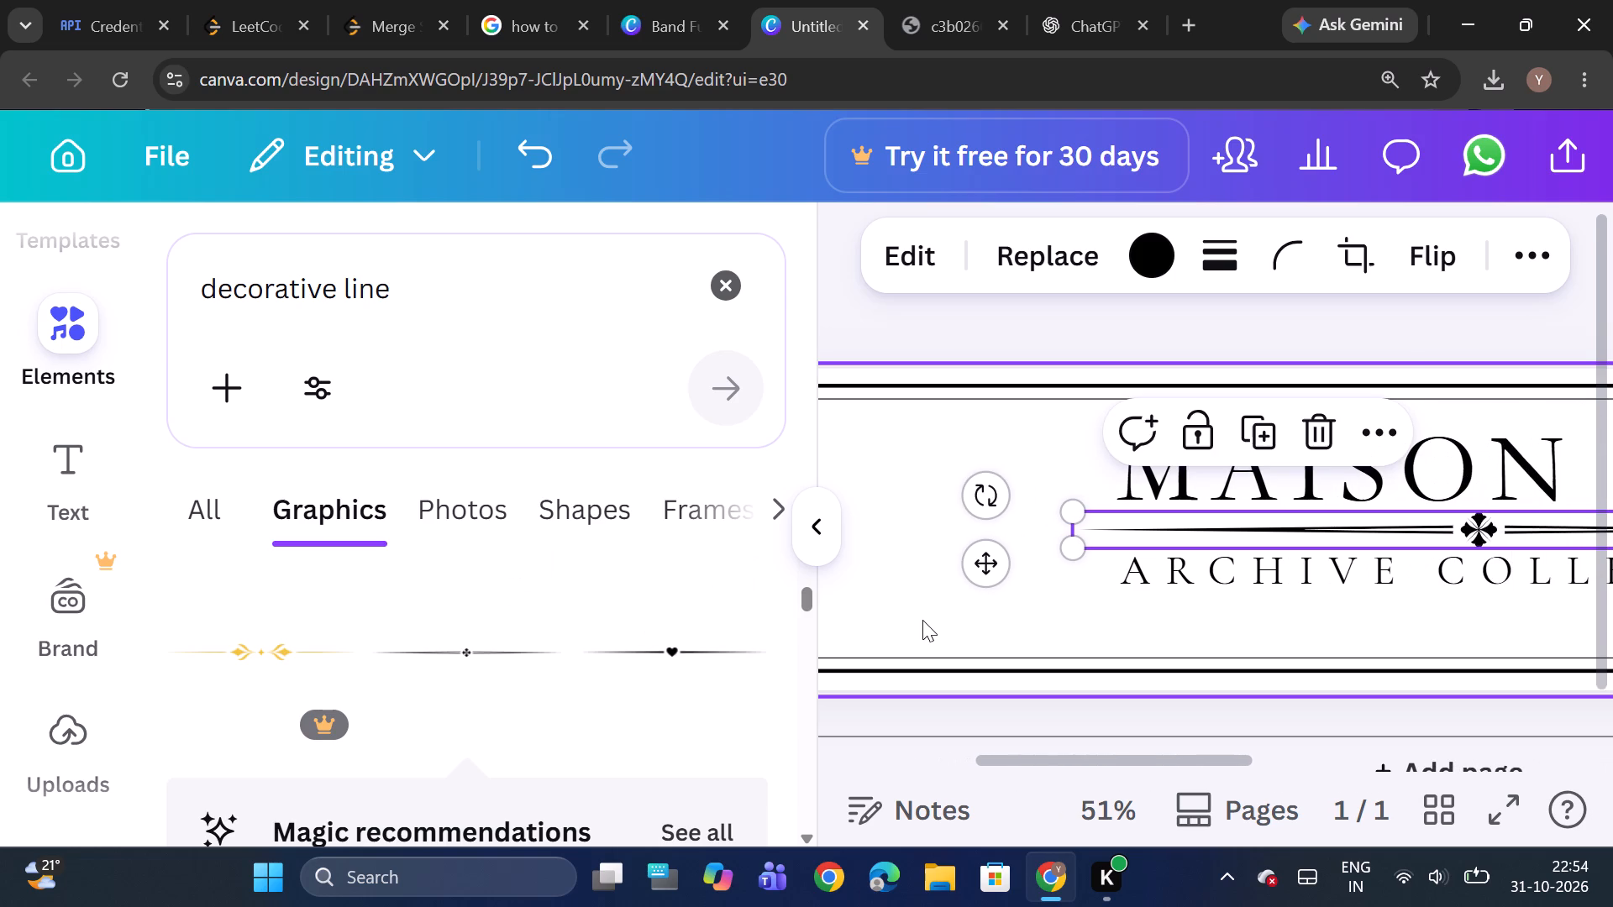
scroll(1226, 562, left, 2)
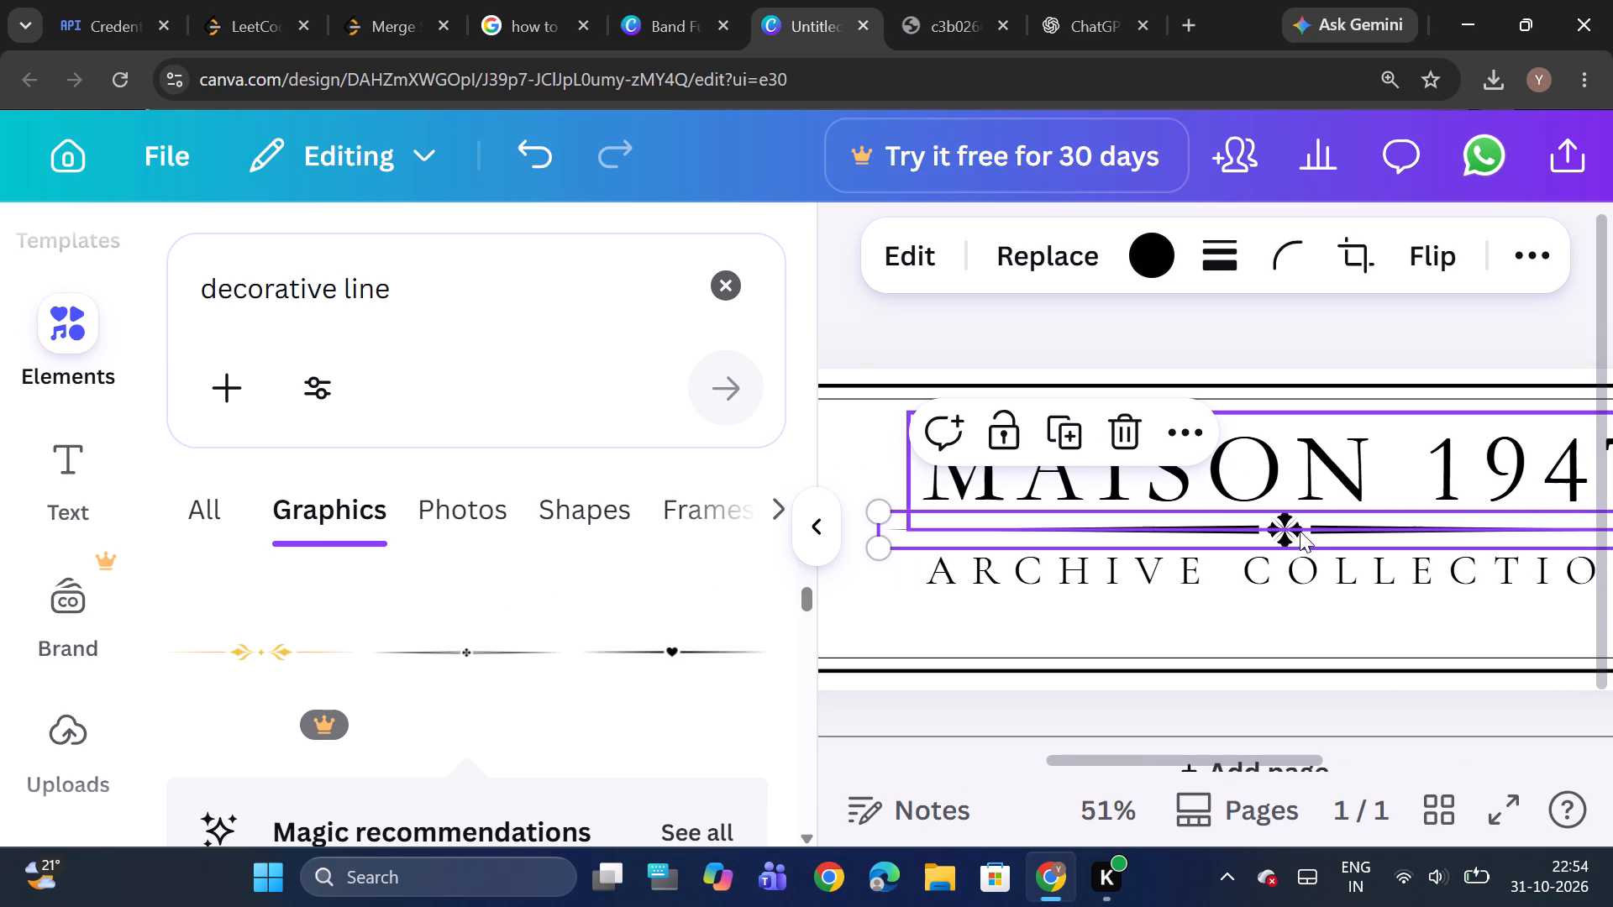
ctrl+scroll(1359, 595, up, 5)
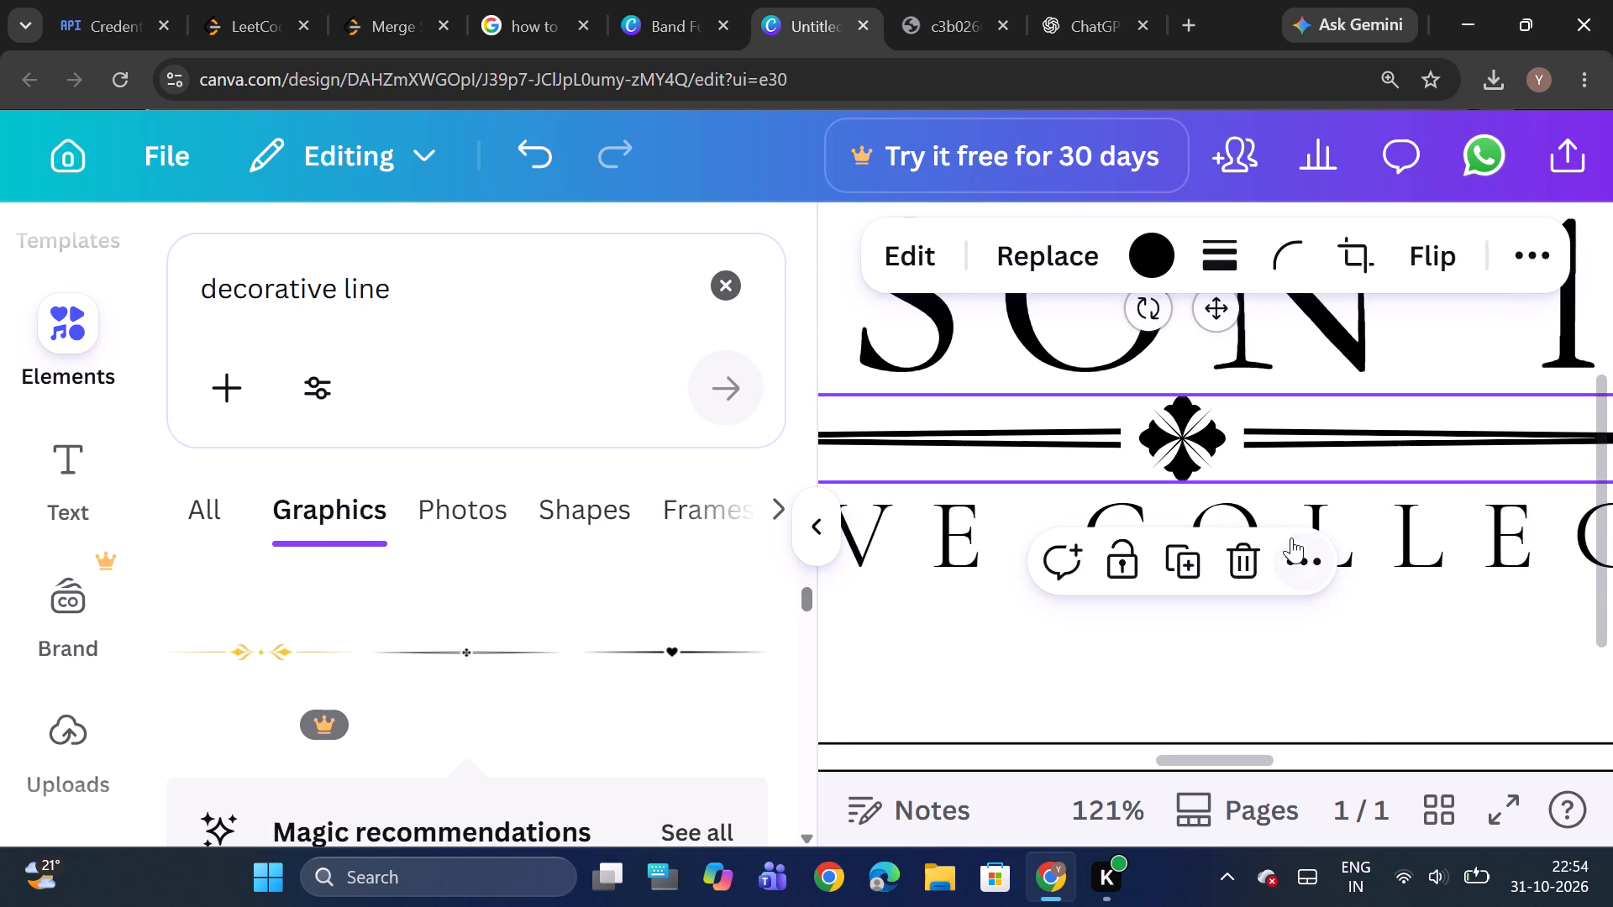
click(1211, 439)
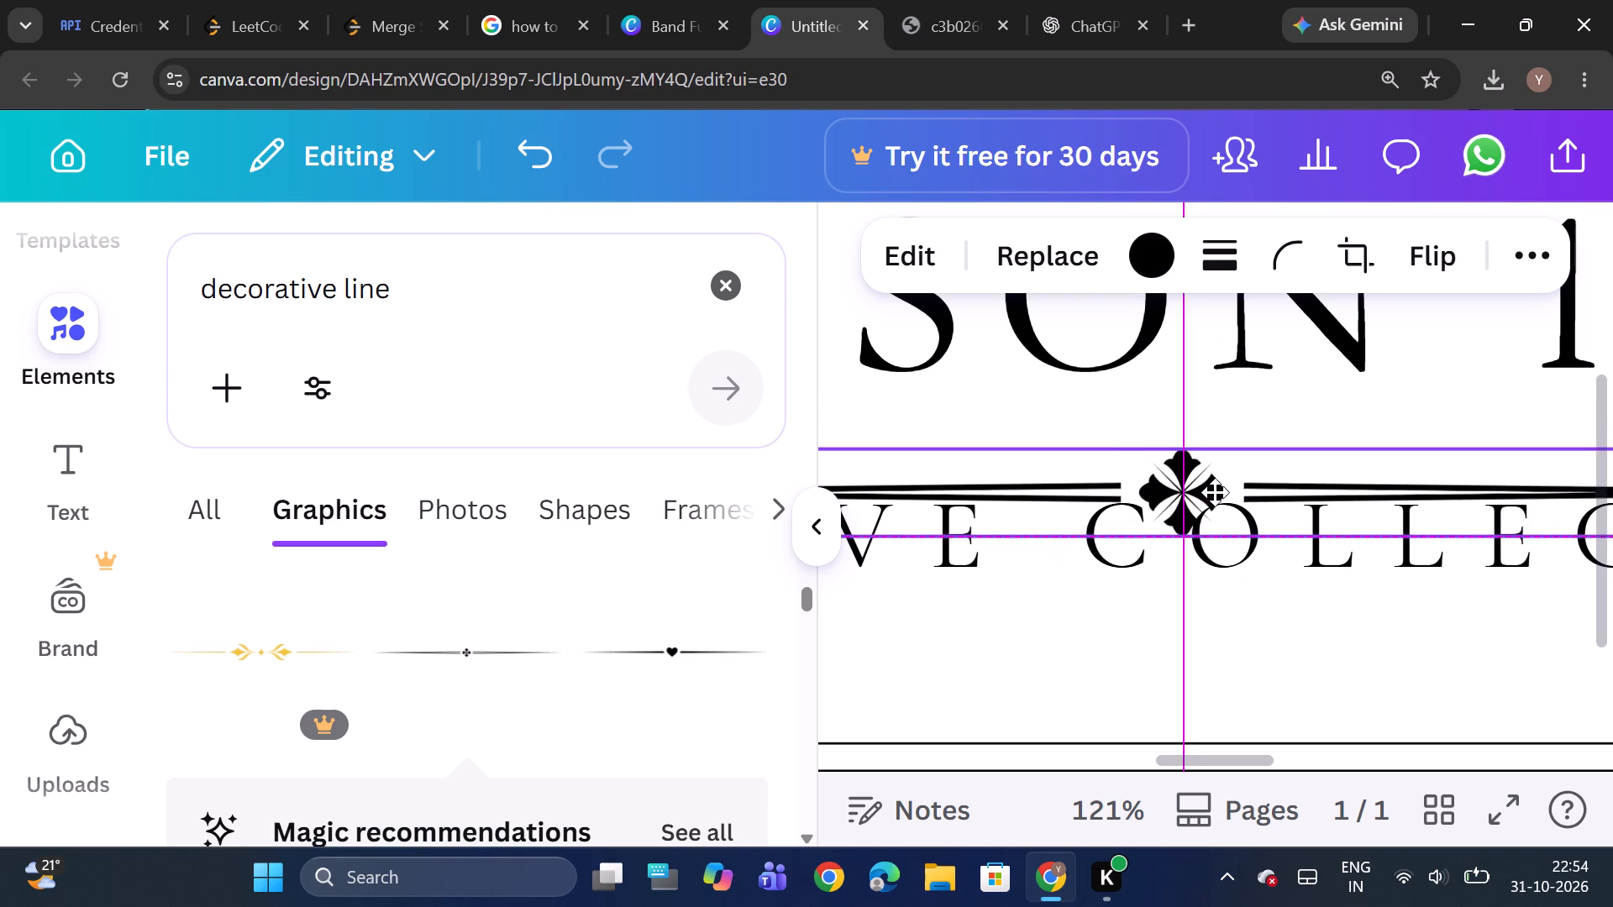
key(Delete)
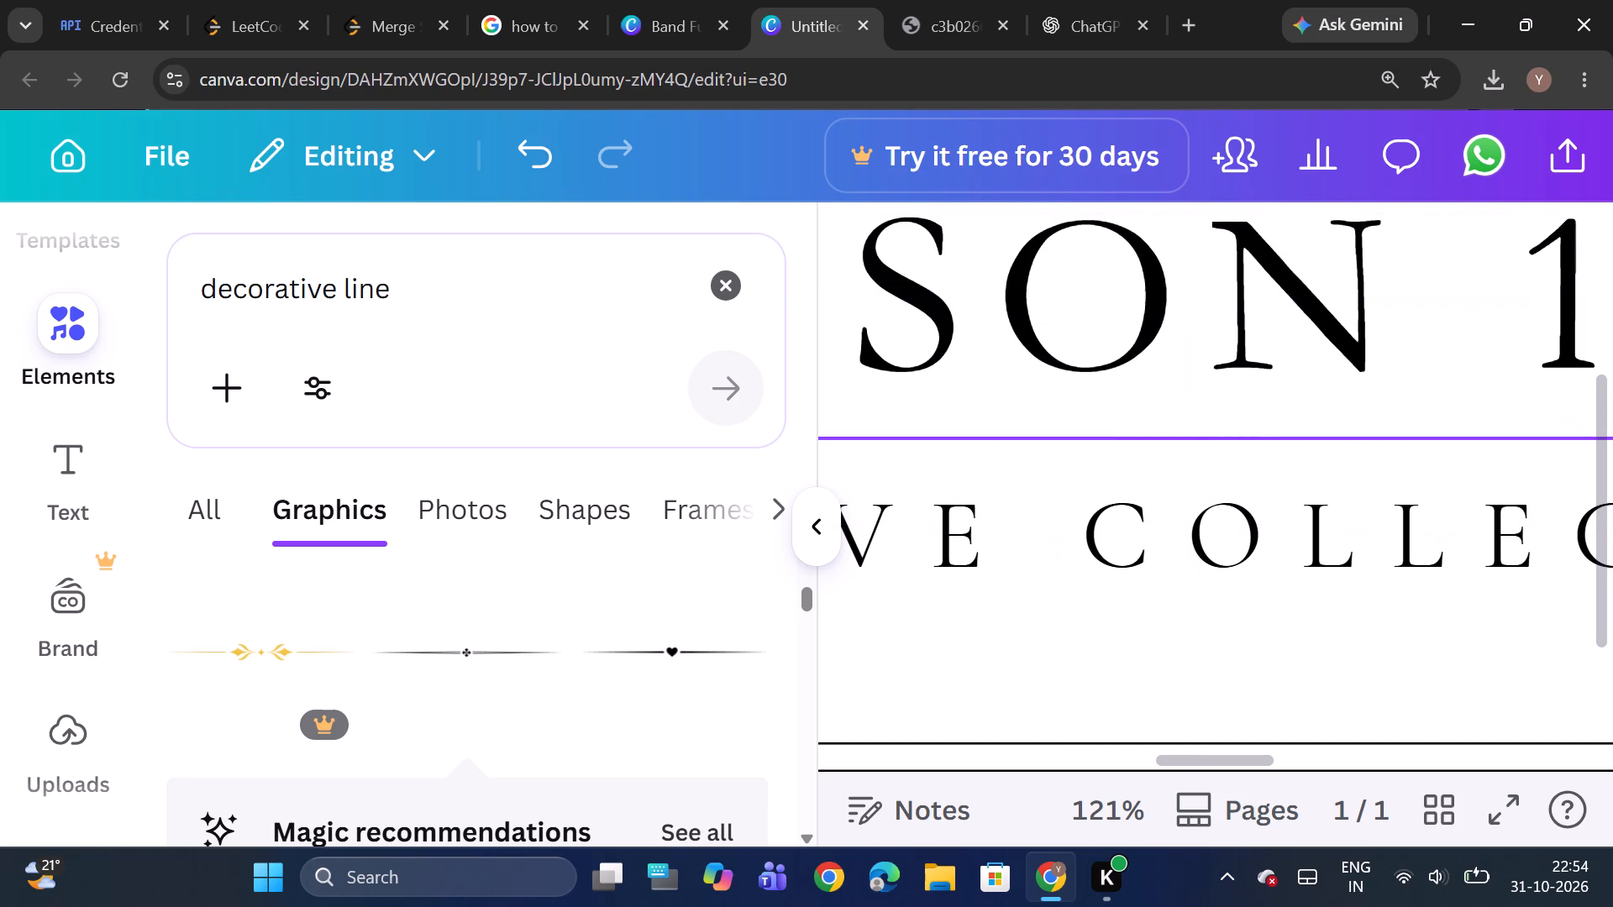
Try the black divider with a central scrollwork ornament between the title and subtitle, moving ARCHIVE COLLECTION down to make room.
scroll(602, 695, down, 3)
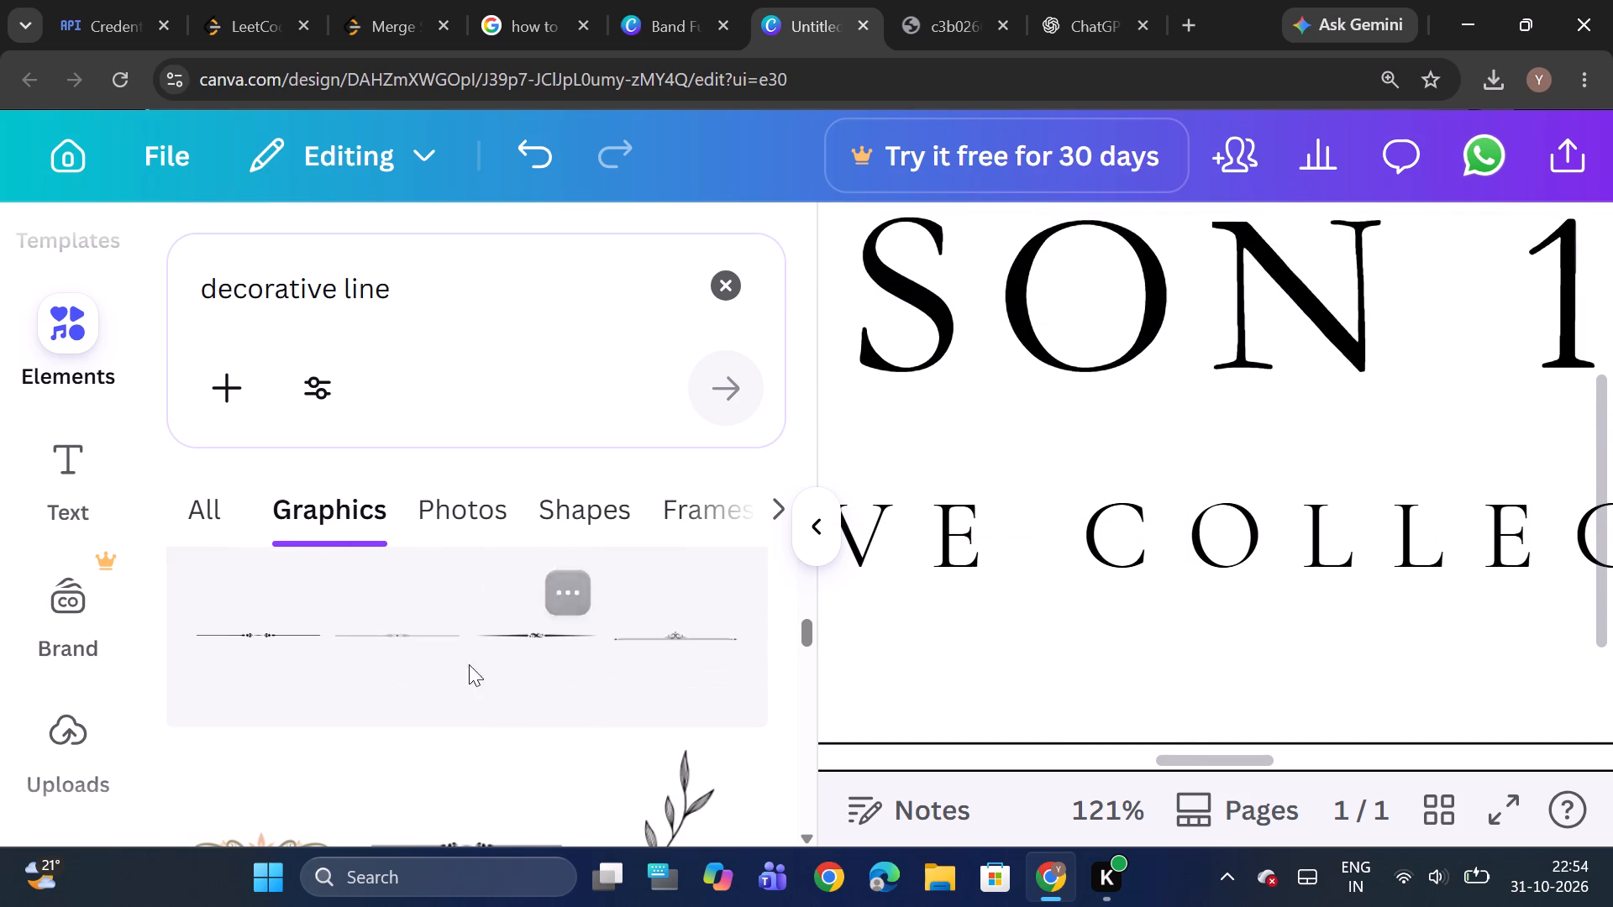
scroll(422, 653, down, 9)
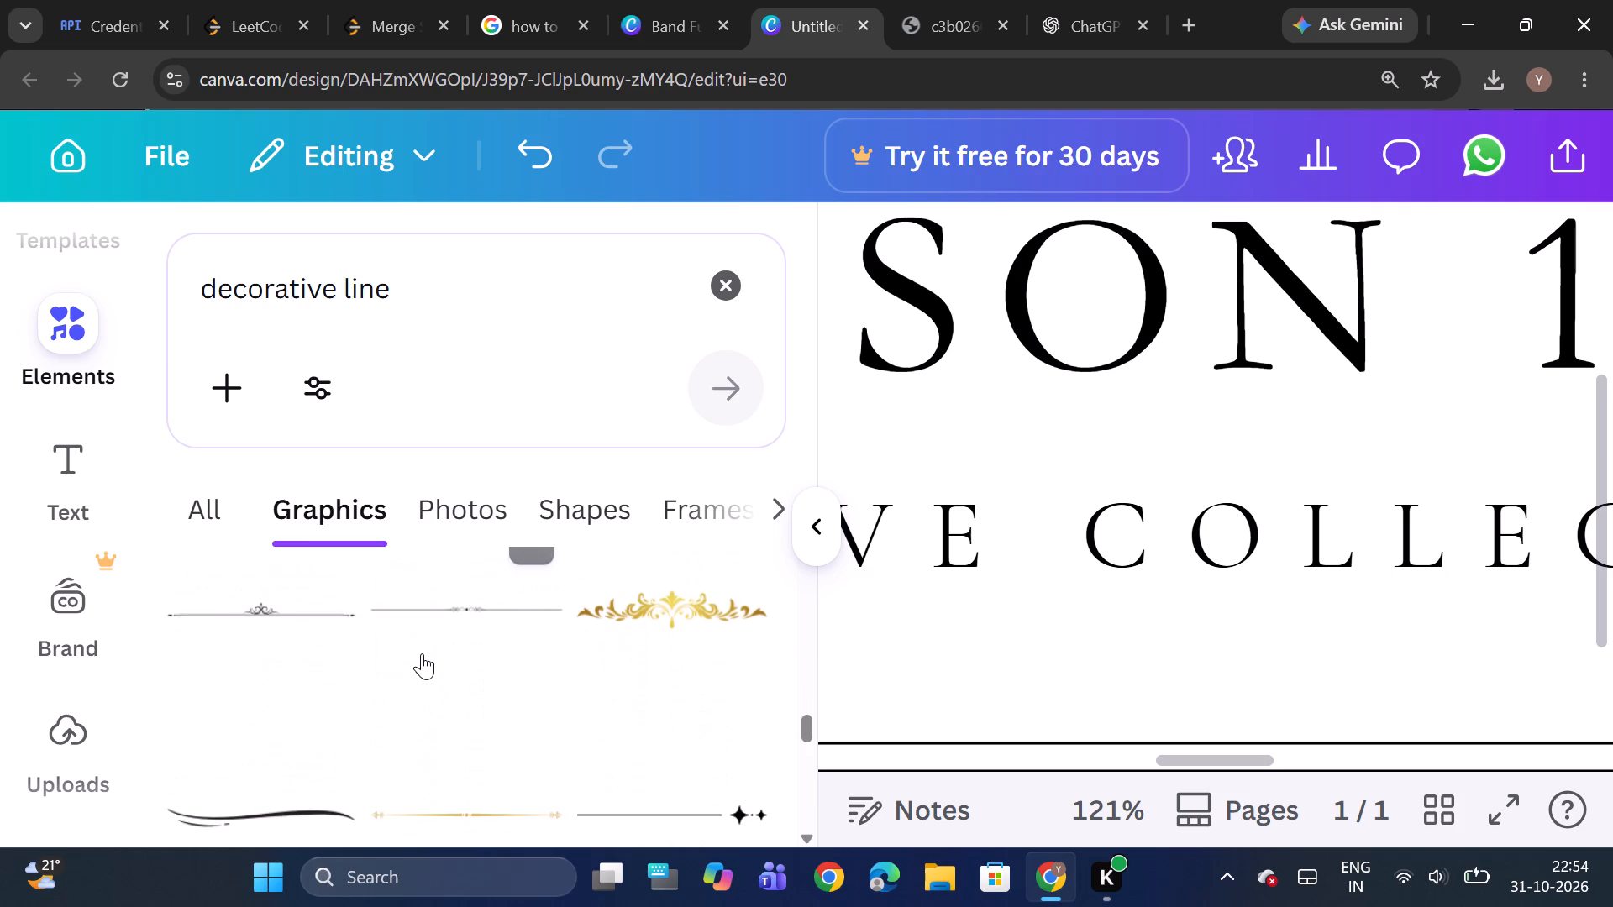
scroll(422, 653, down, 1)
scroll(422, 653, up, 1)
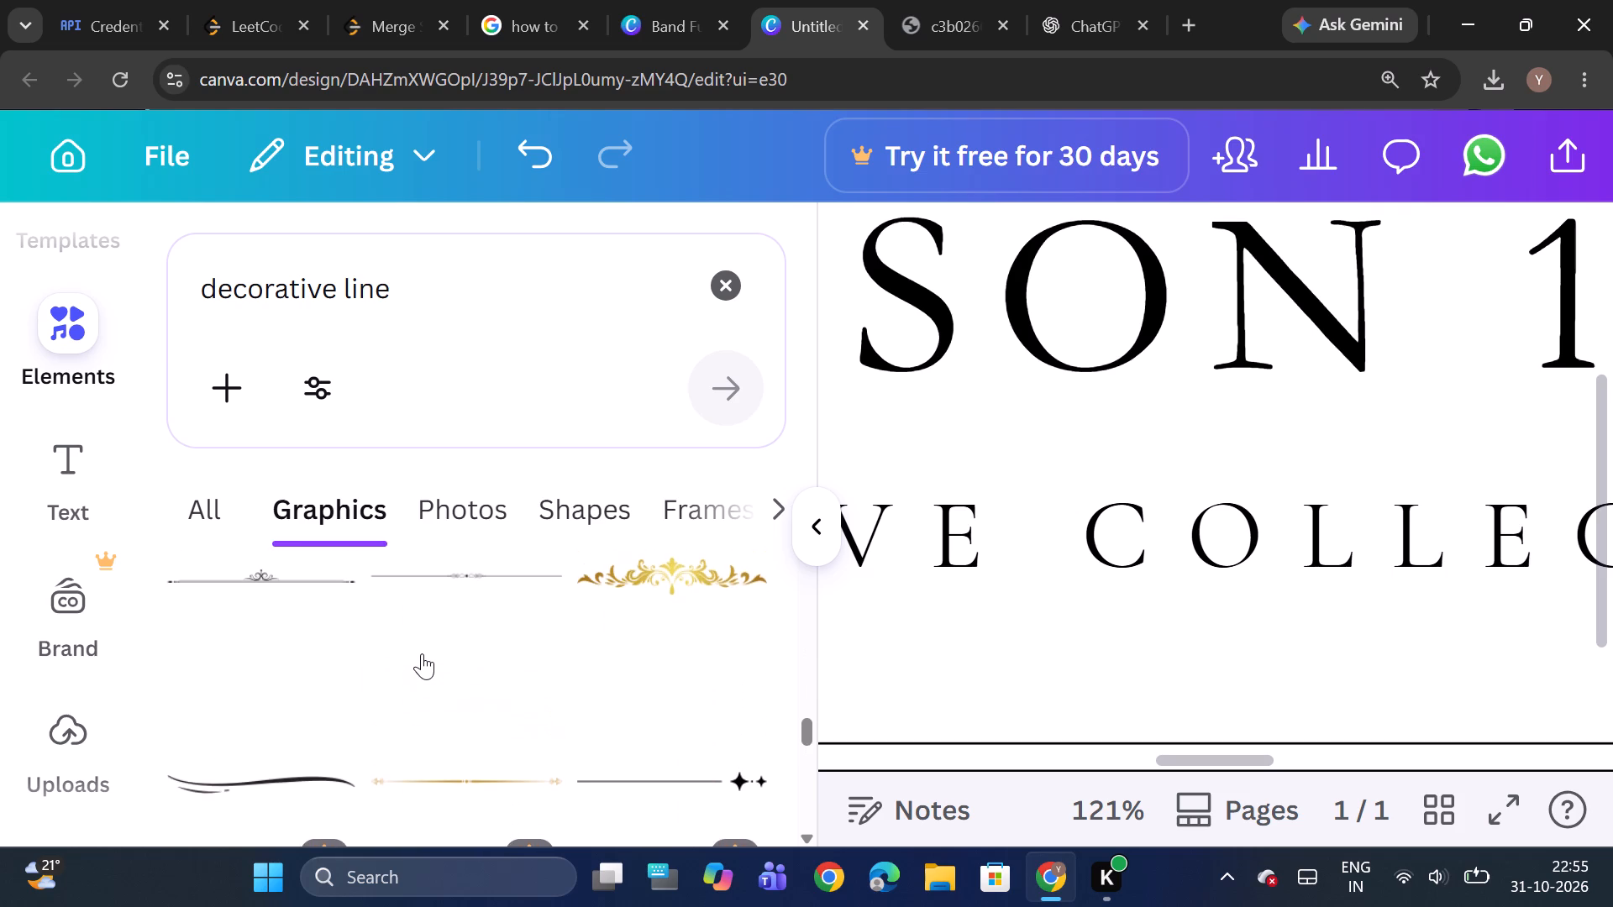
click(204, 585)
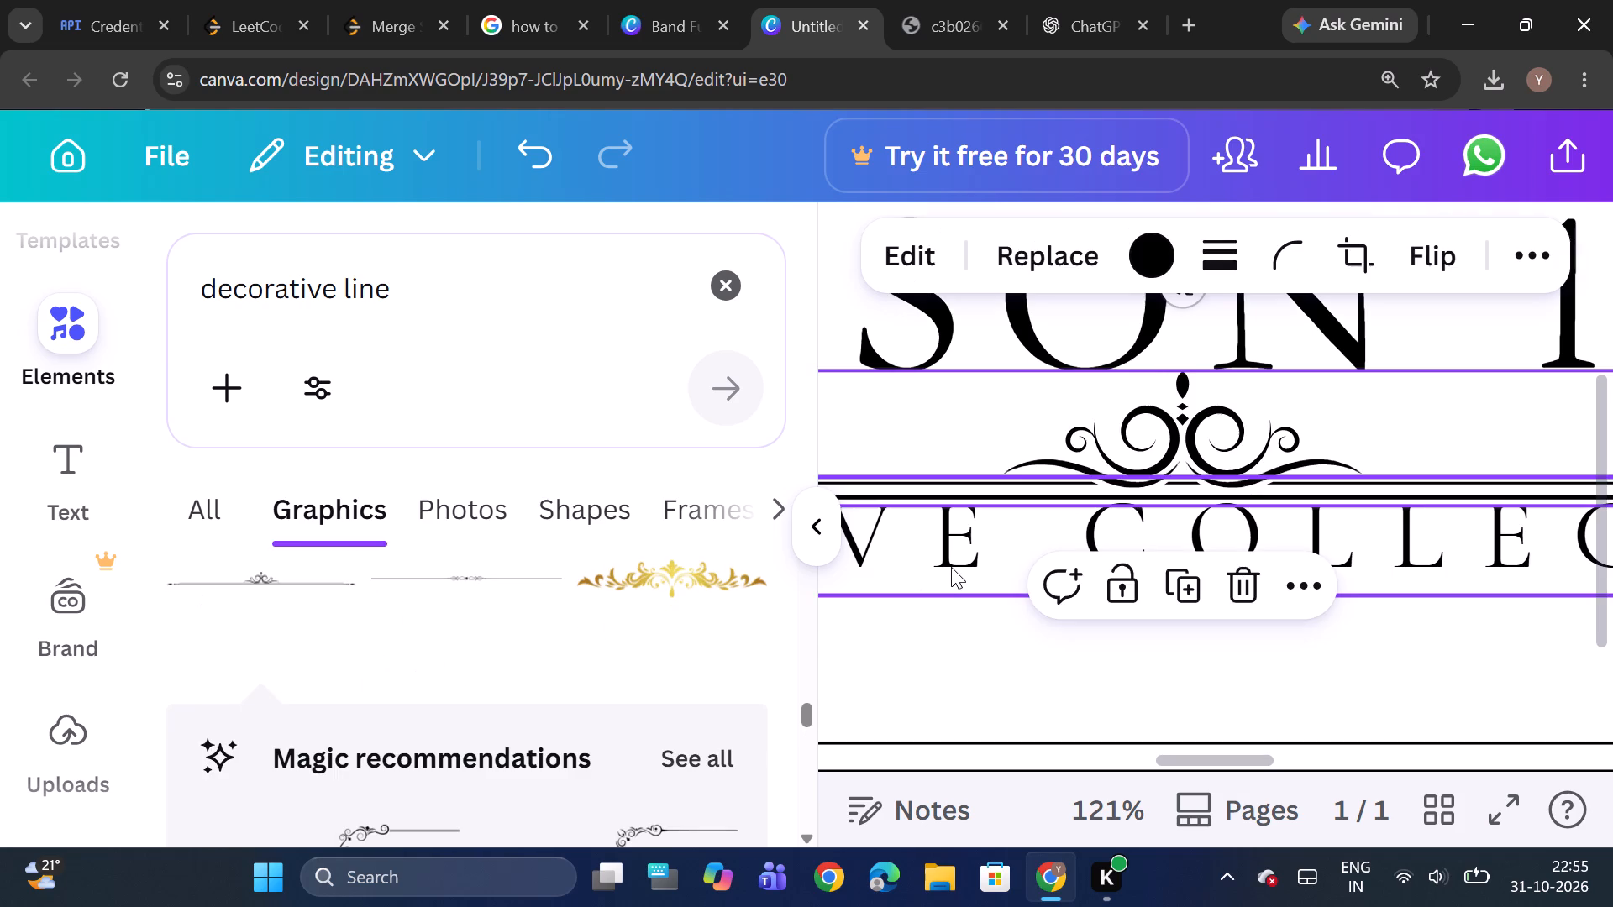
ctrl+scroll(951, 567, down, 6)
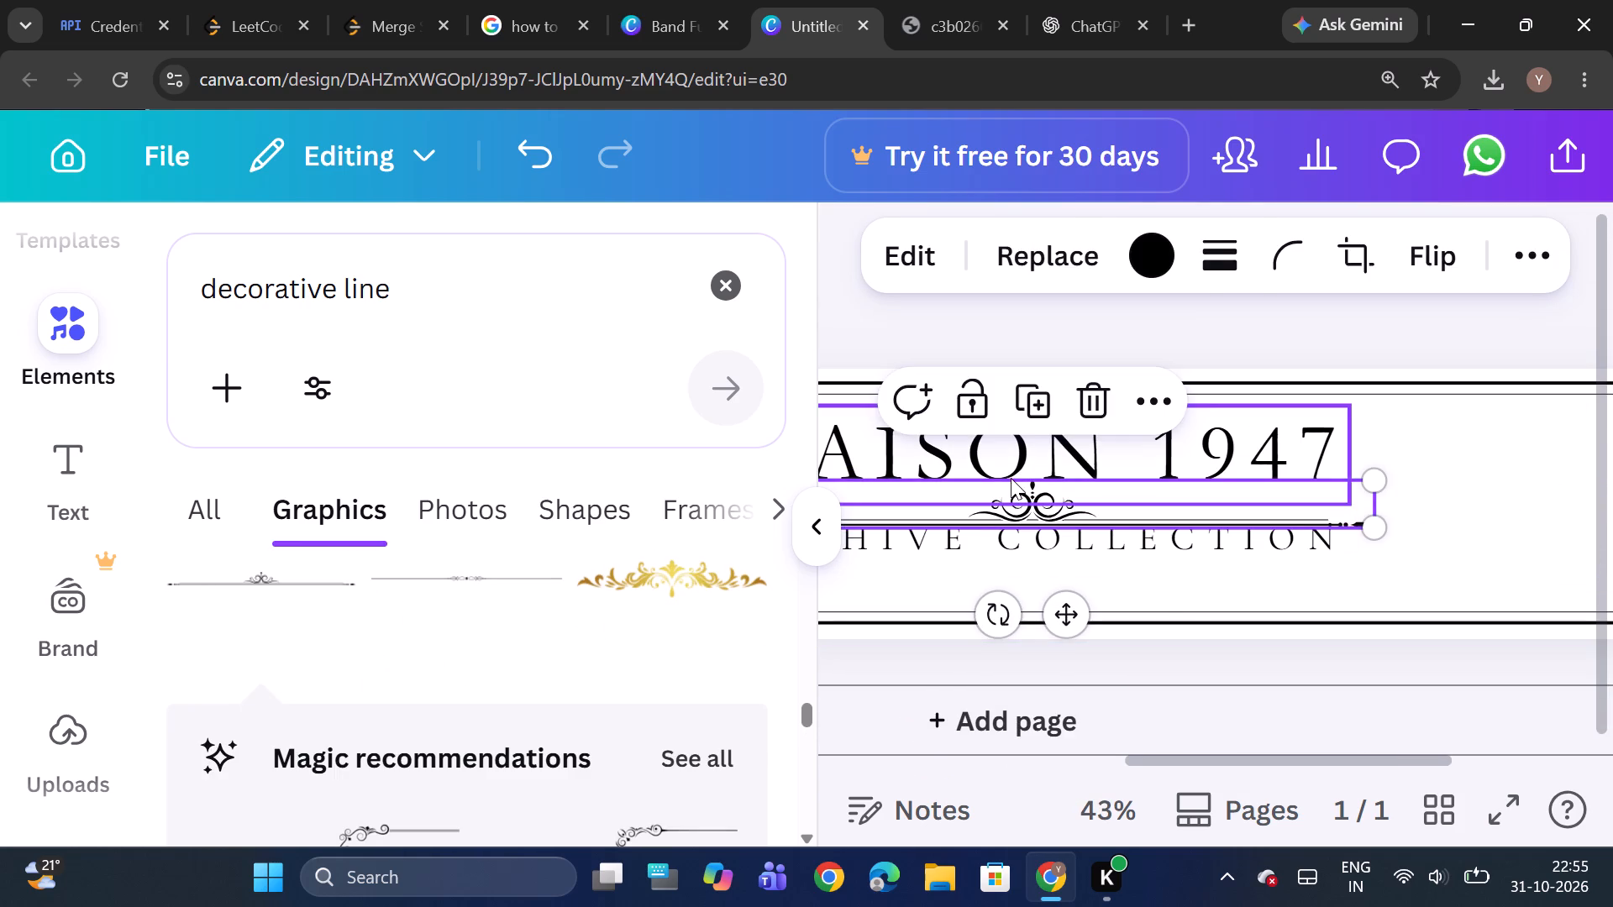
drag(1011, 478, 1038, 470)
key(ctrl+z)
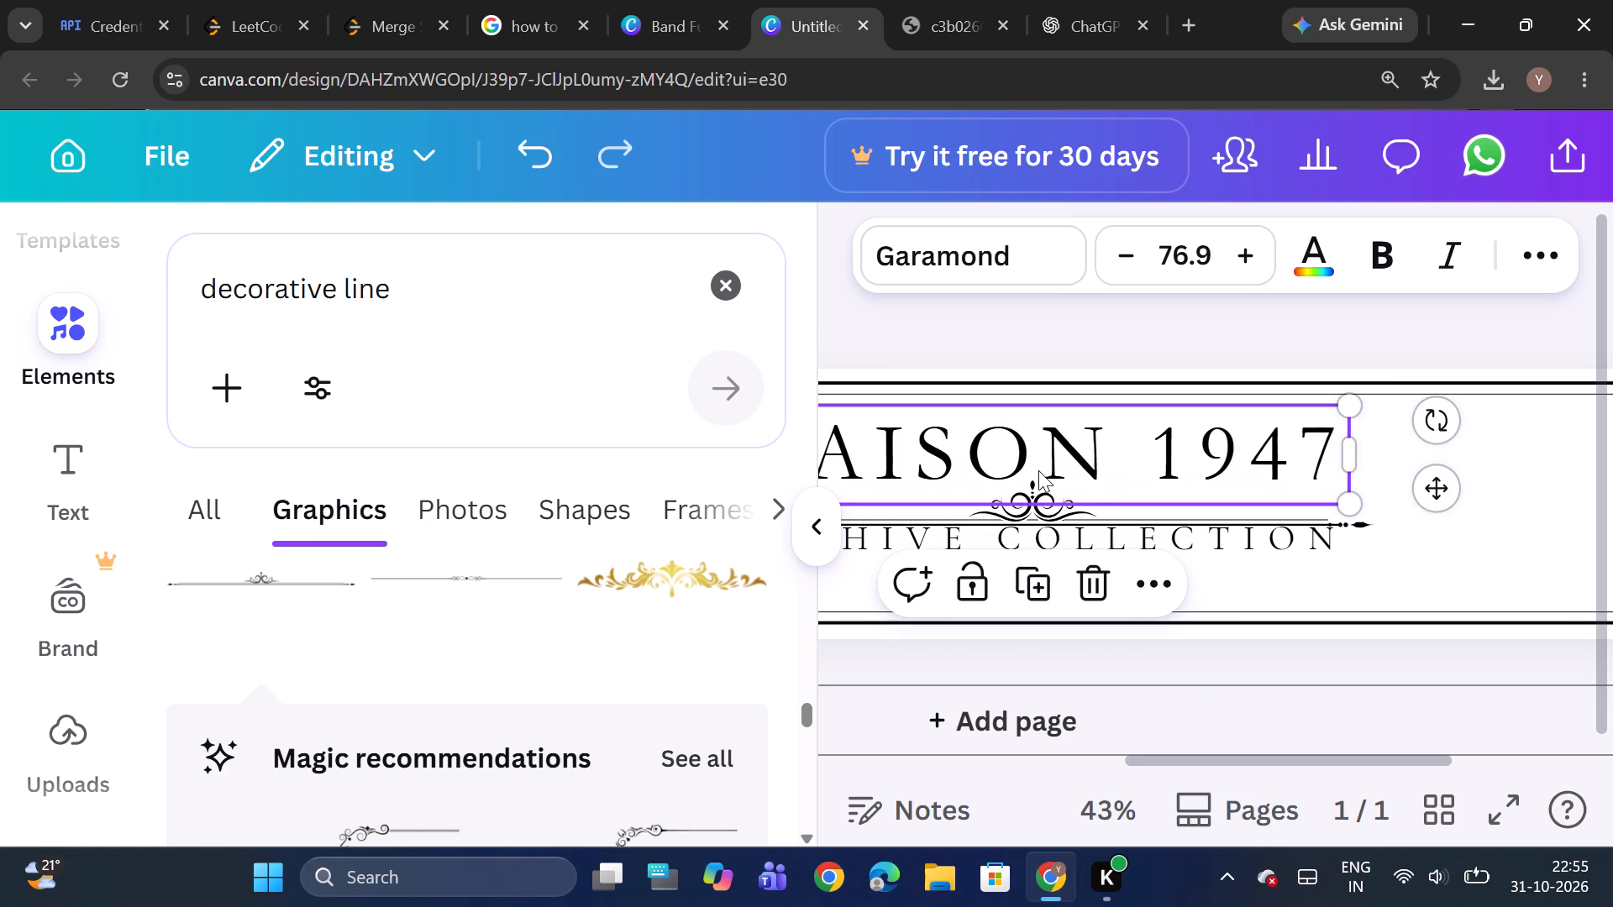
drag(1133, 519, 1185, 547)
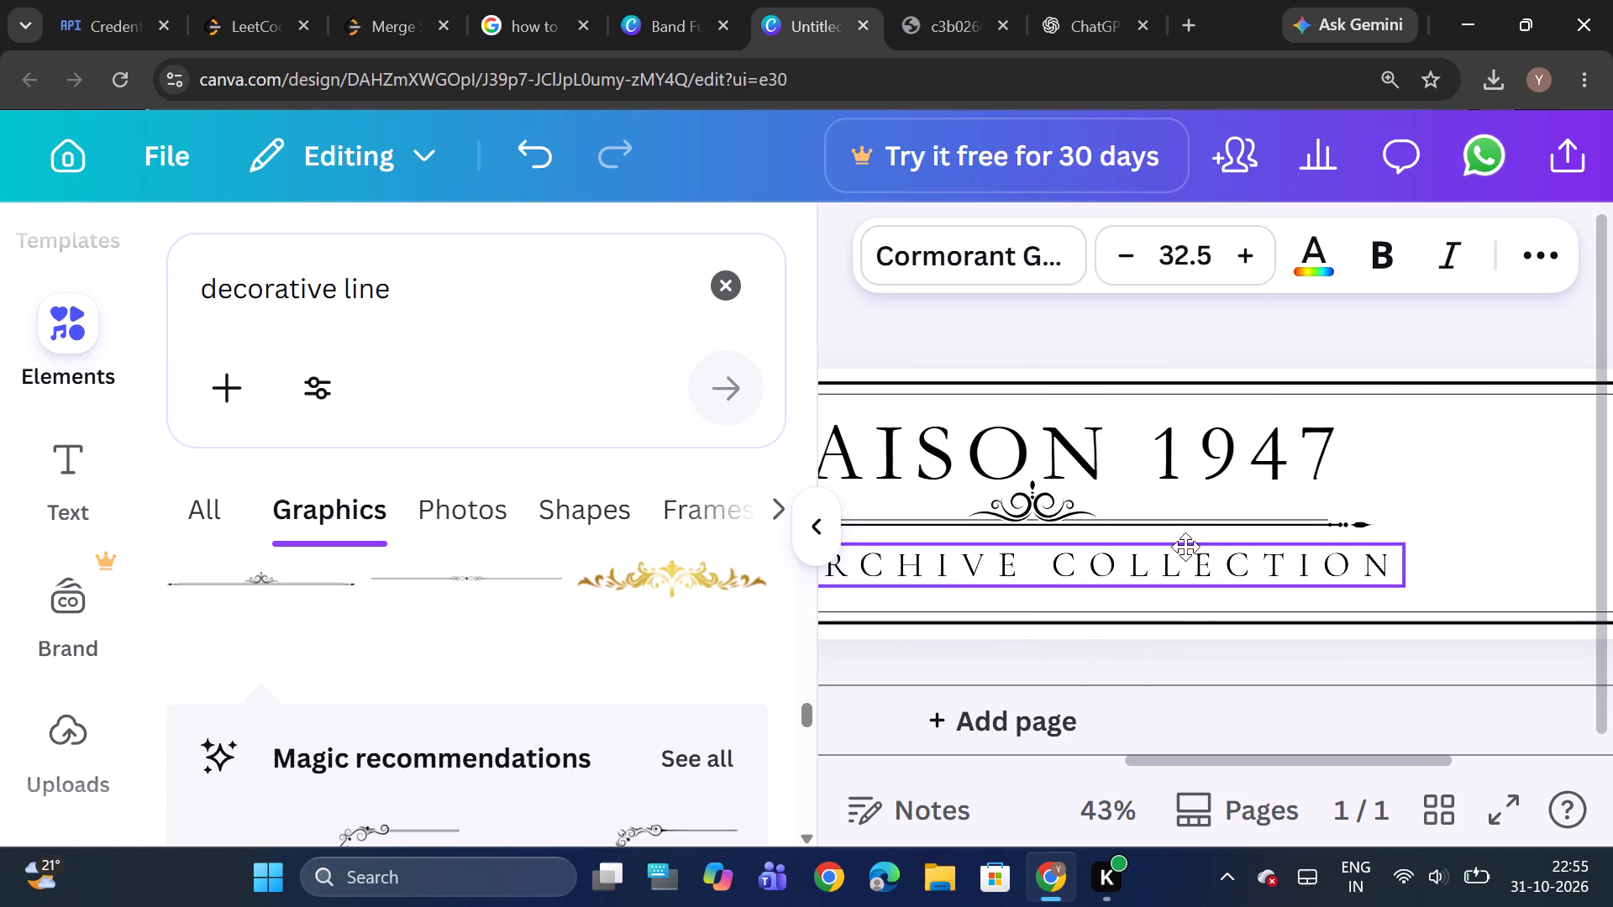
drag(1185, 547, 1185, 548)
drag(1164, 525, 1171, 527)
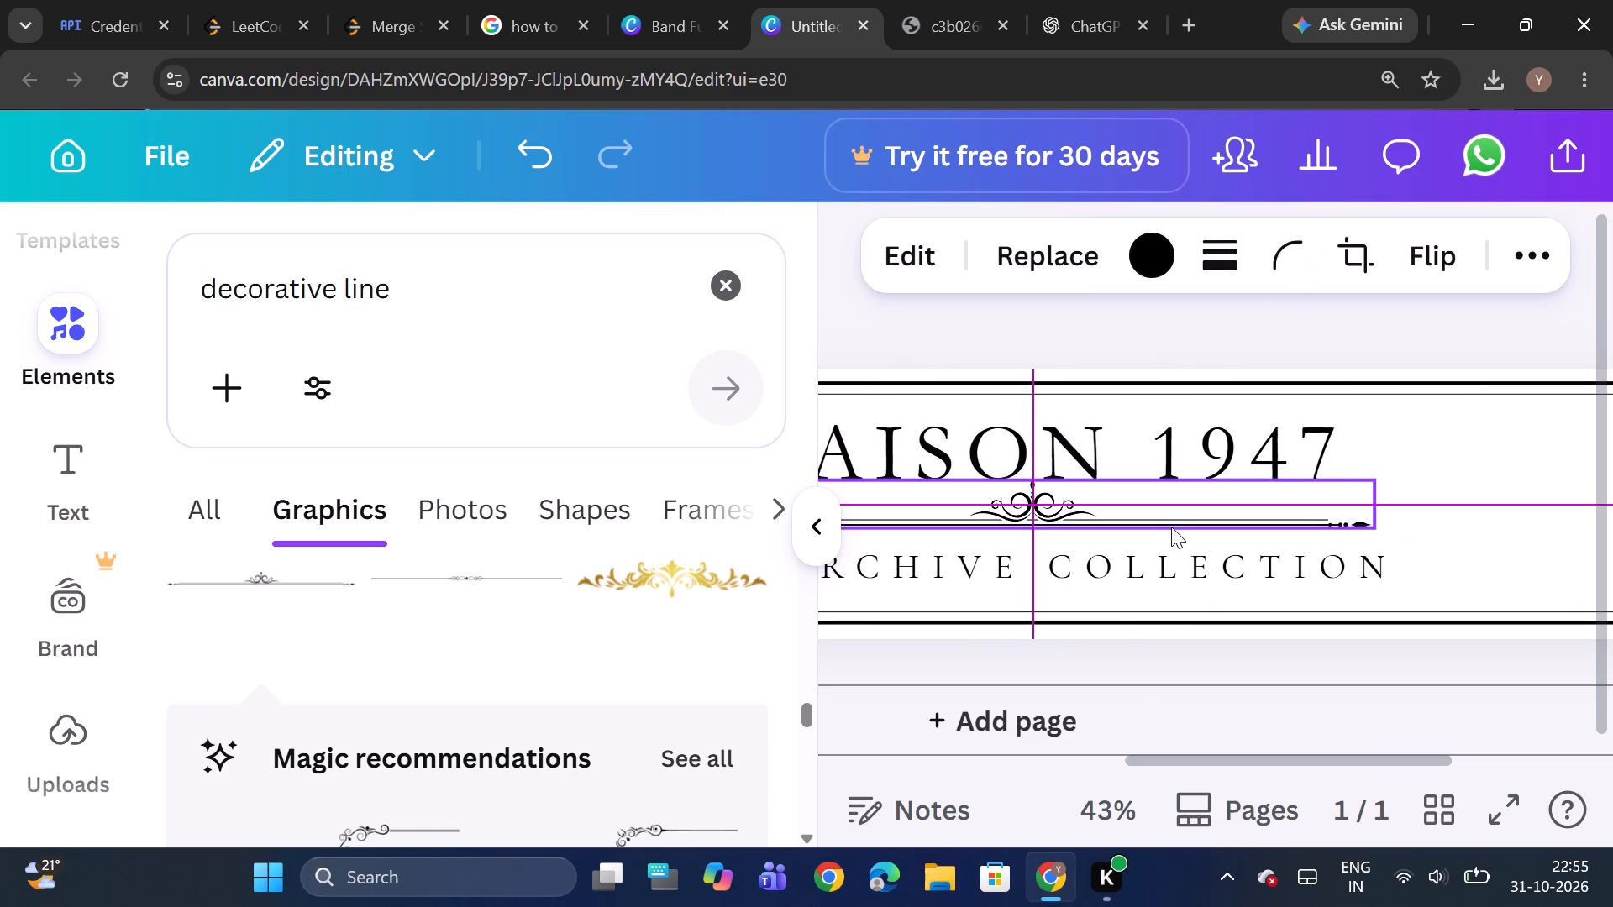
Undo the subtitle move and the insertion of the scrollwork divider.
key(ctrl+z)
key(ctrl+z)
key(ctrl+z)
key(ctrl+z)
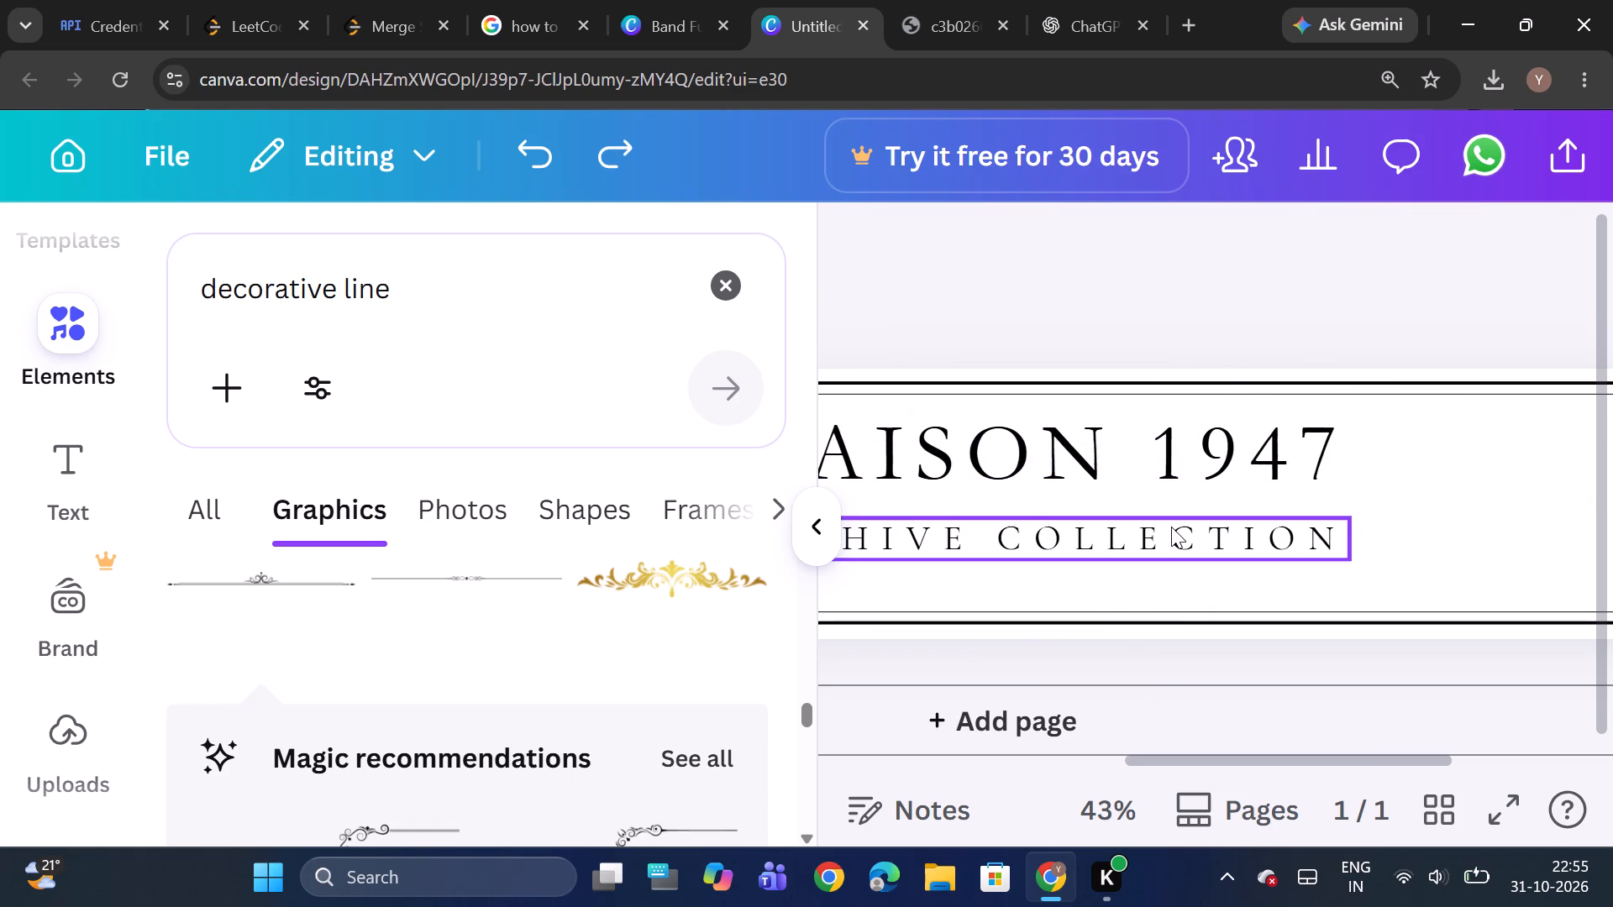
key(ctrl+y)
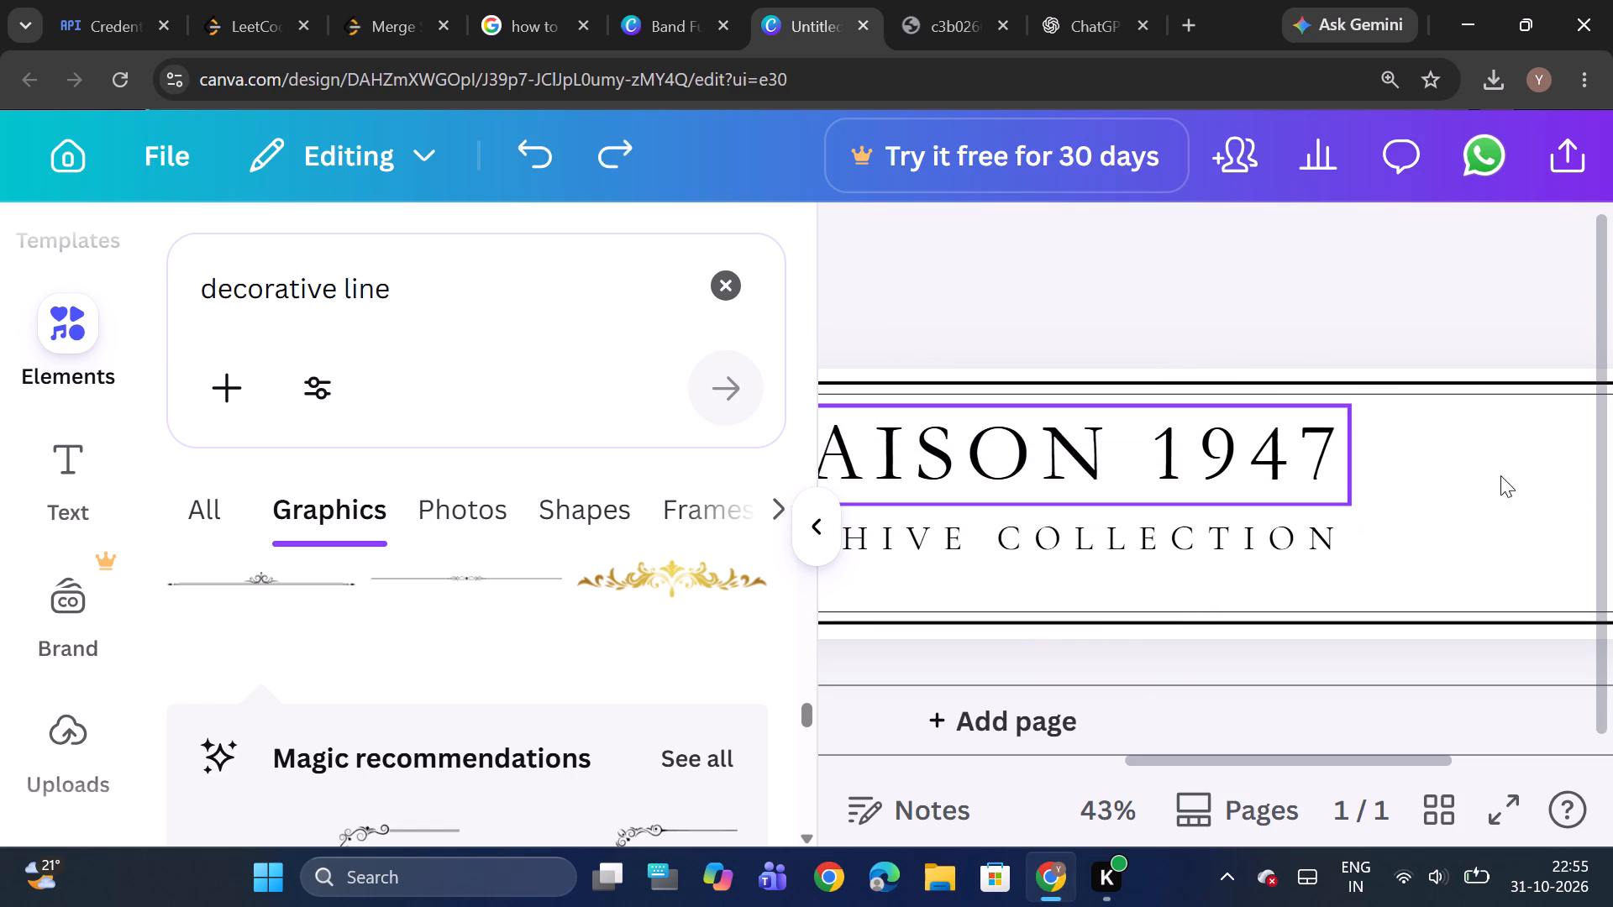
Collapse the elements panel and examine the layout of the whole band.
click(1566, 500)
click(797, 537)
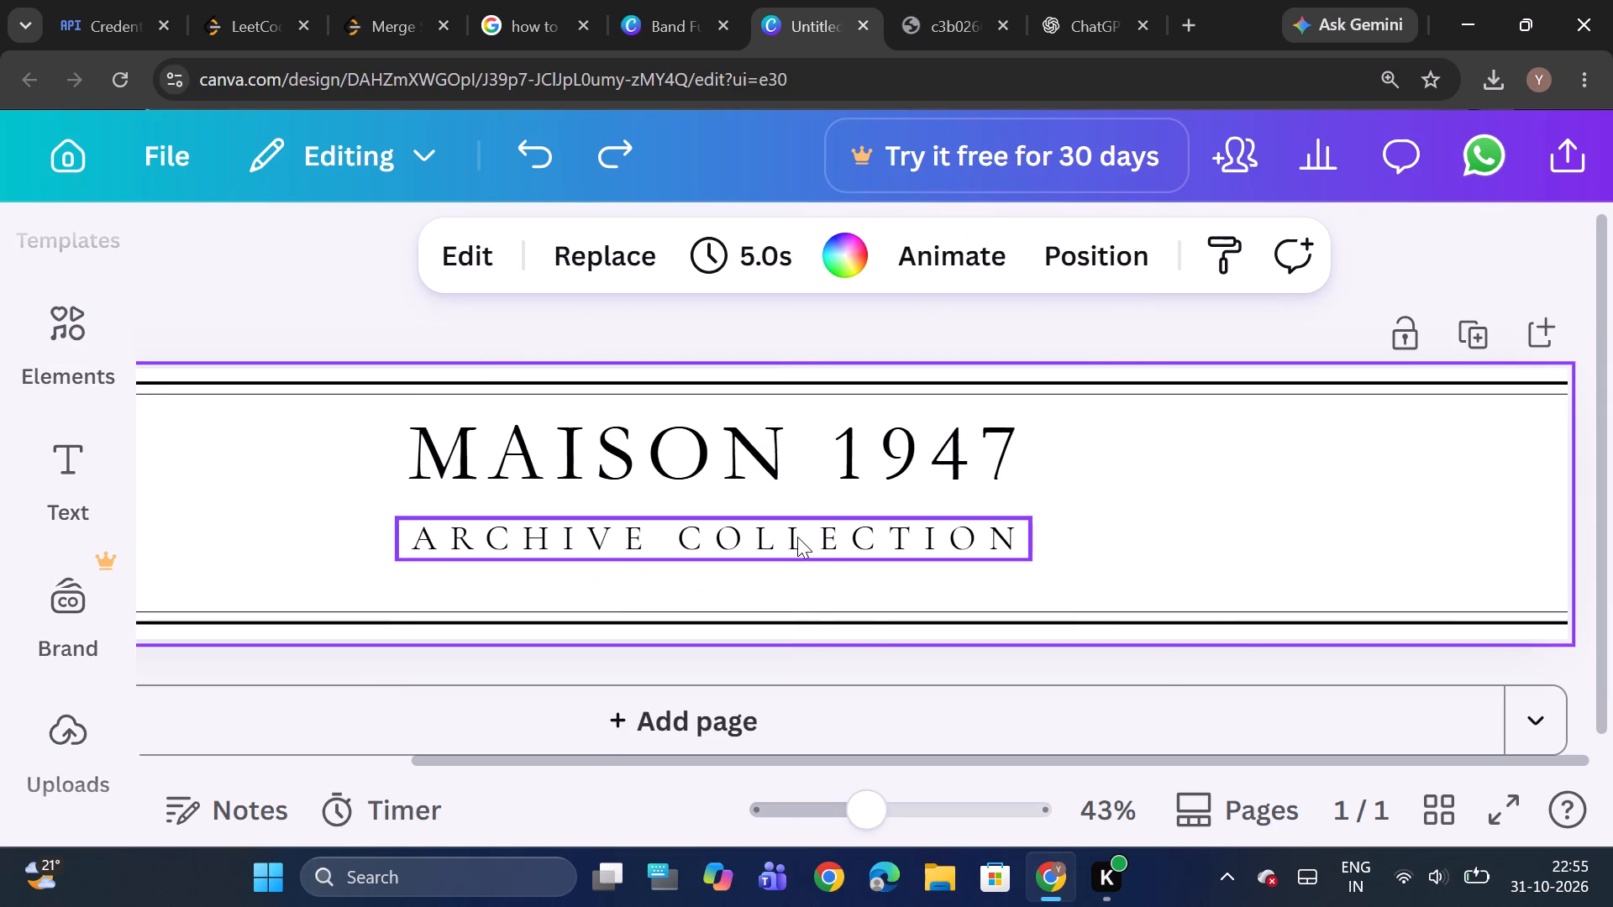
ctrl+scroll(935, 482, down, 3)
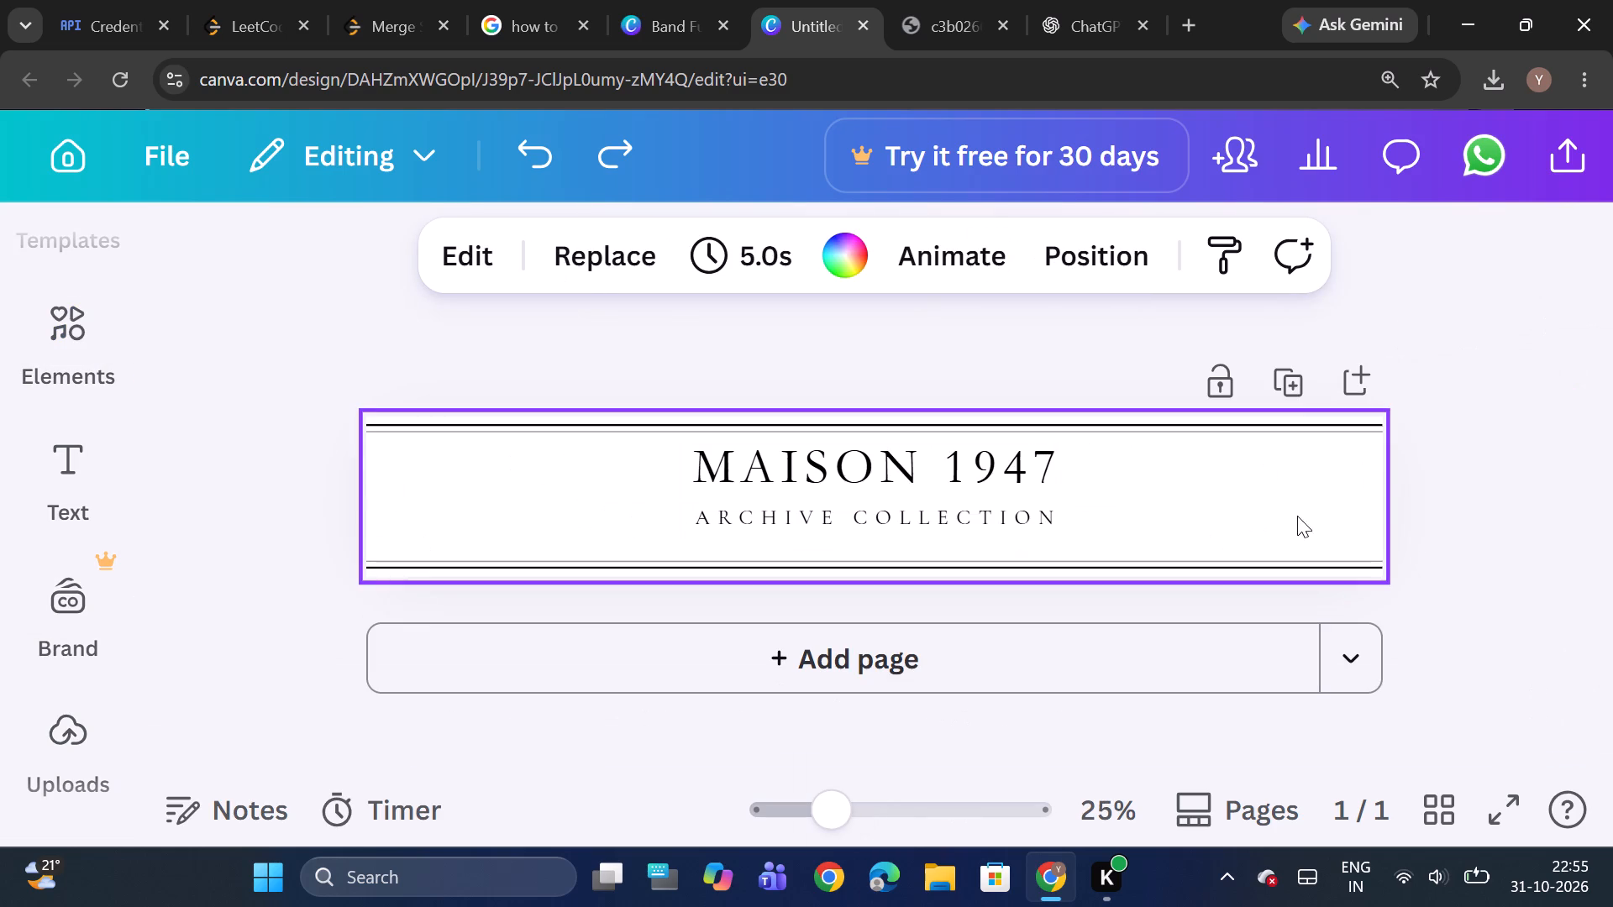
click(1456, 516)
ctrl+scroll(1456, 516, up, 2)
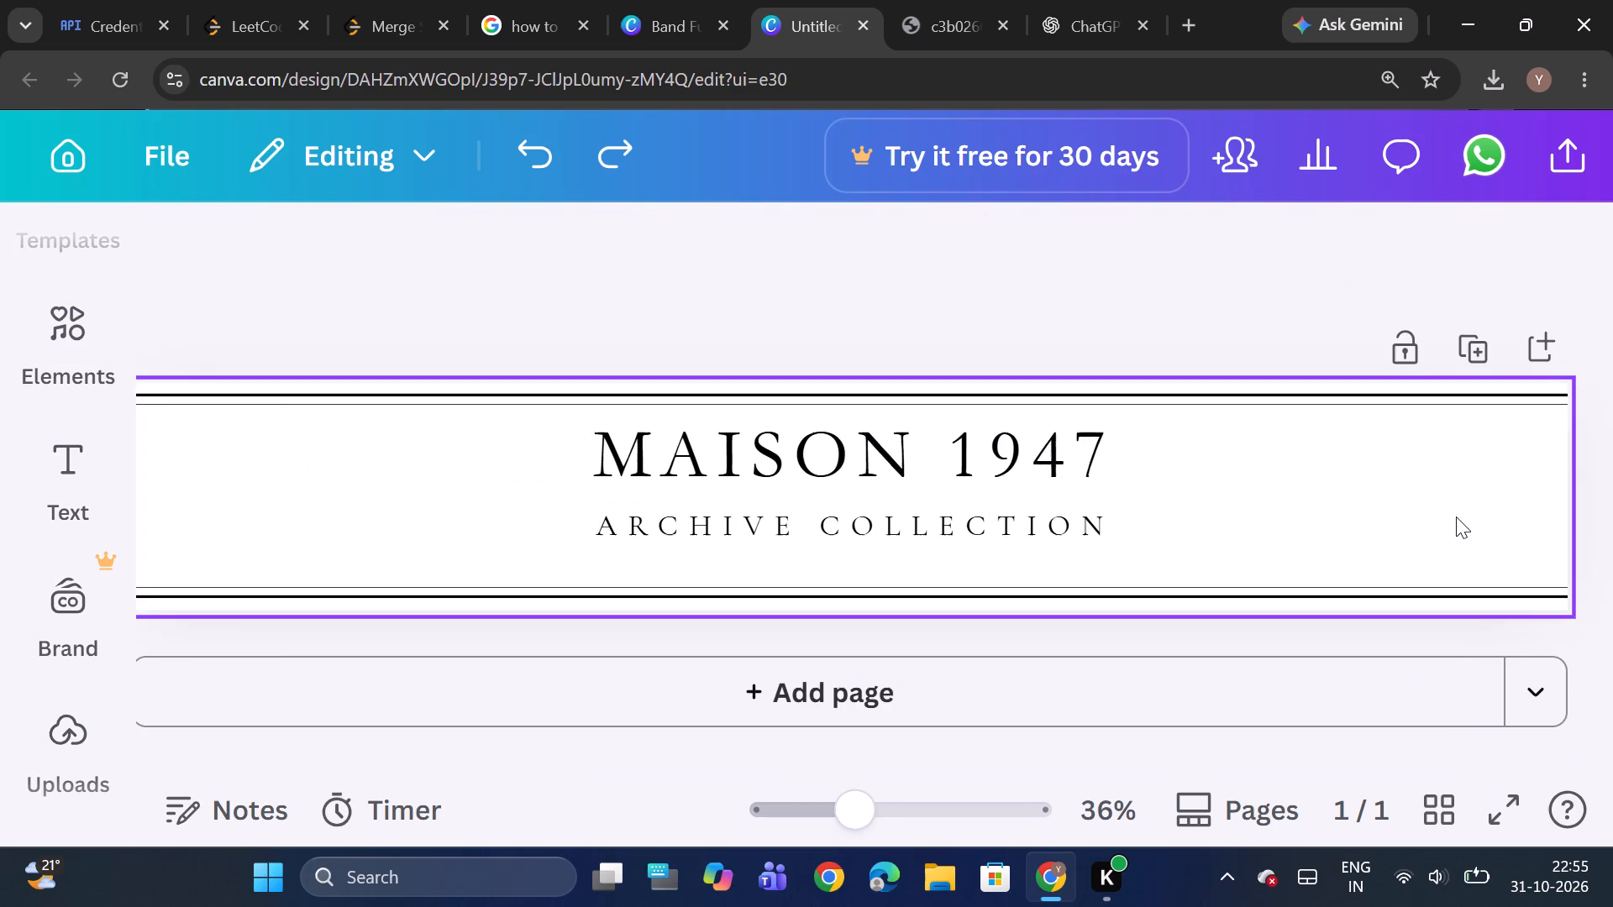
ctrl+scroll(1456, 516, down, 3)
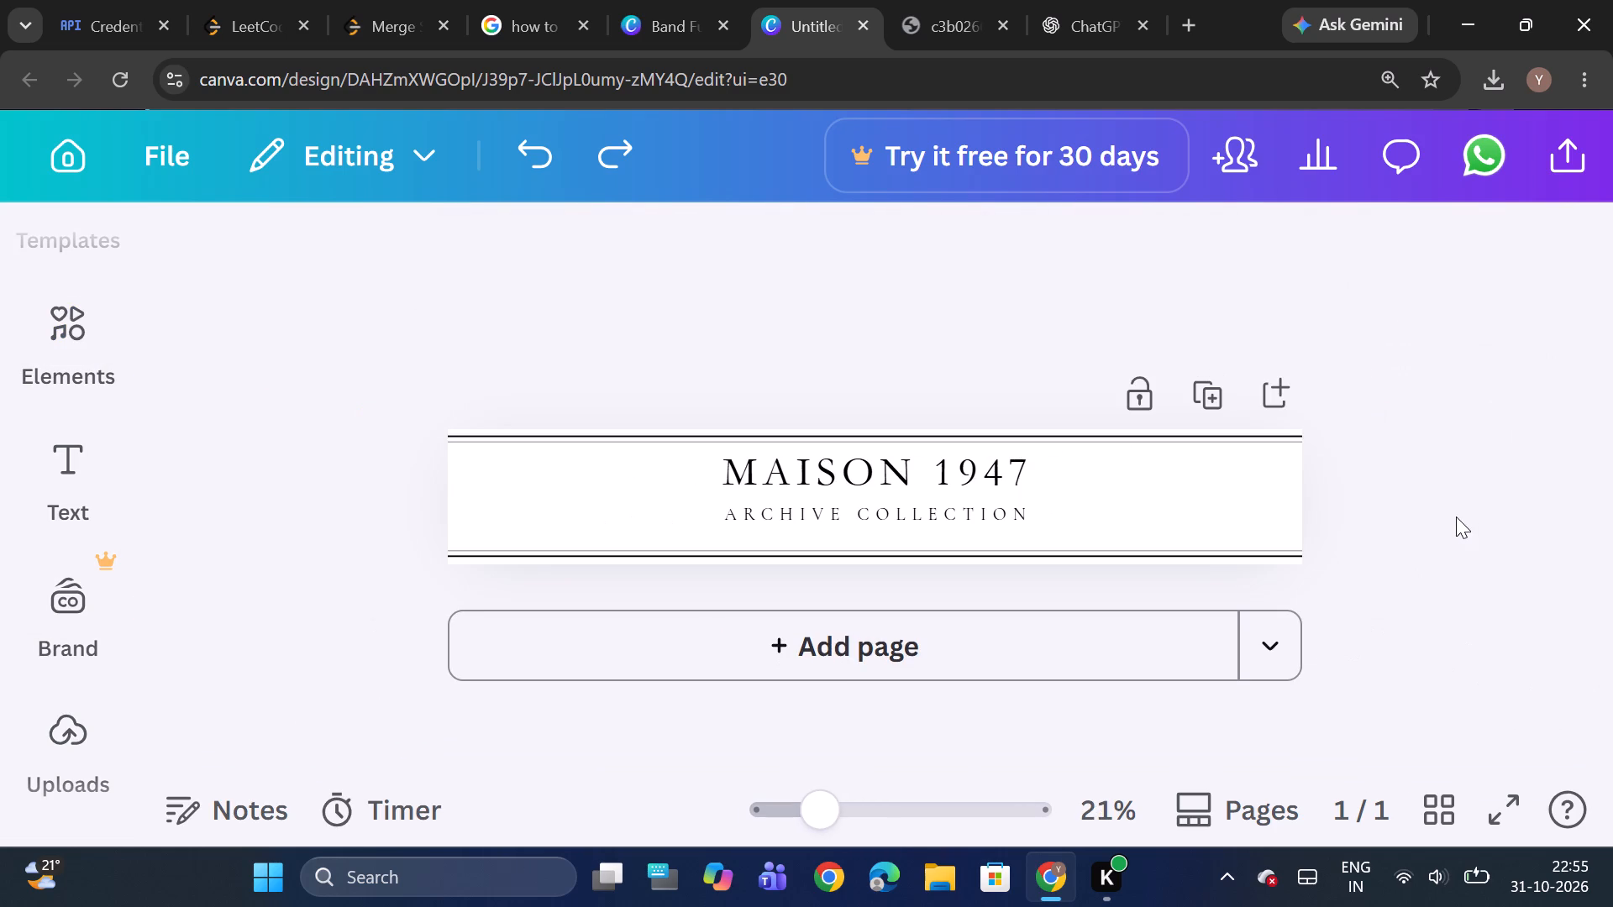
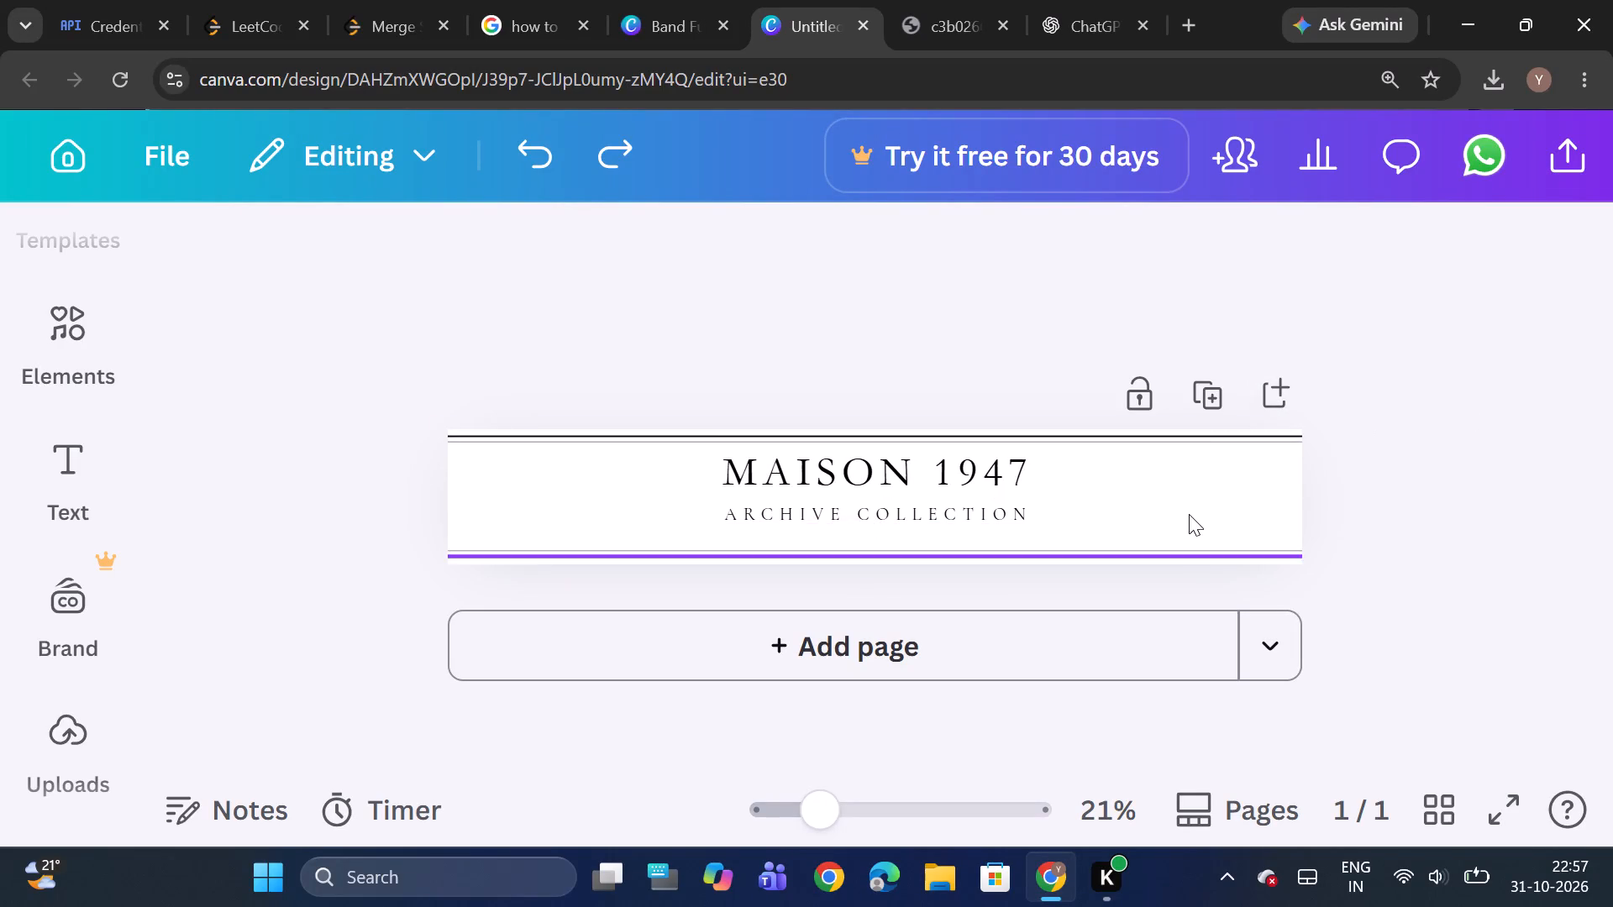
Capture a rectangular screenshot of the whole MAISON 1947 band with Snipping Tool.
key(Print)
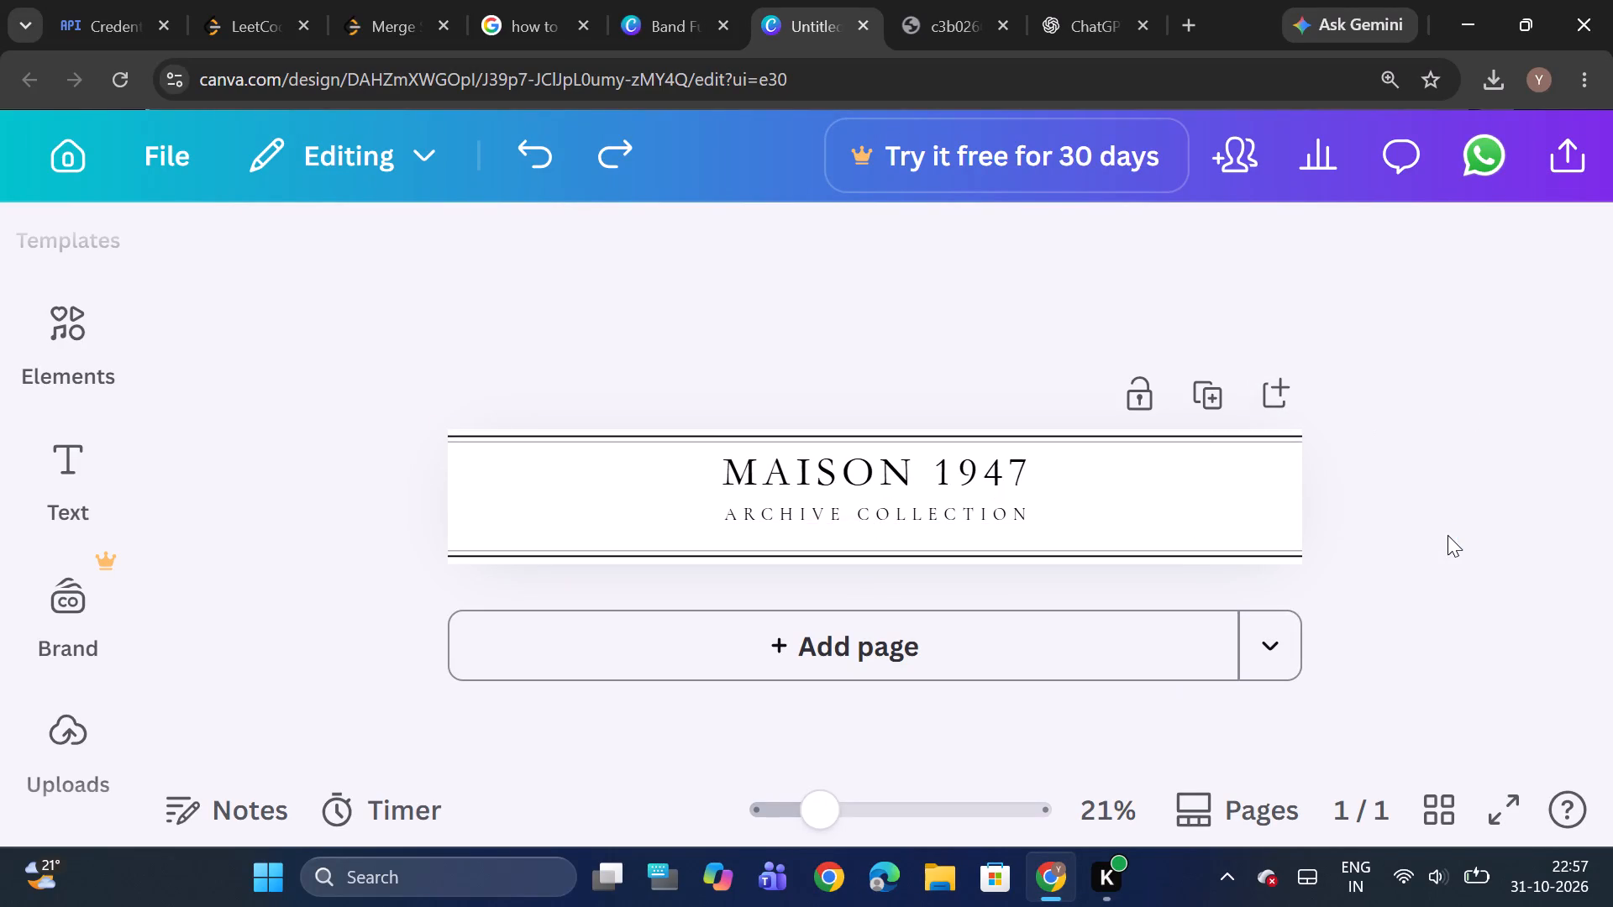
drag(1355, 403, 351, 617)
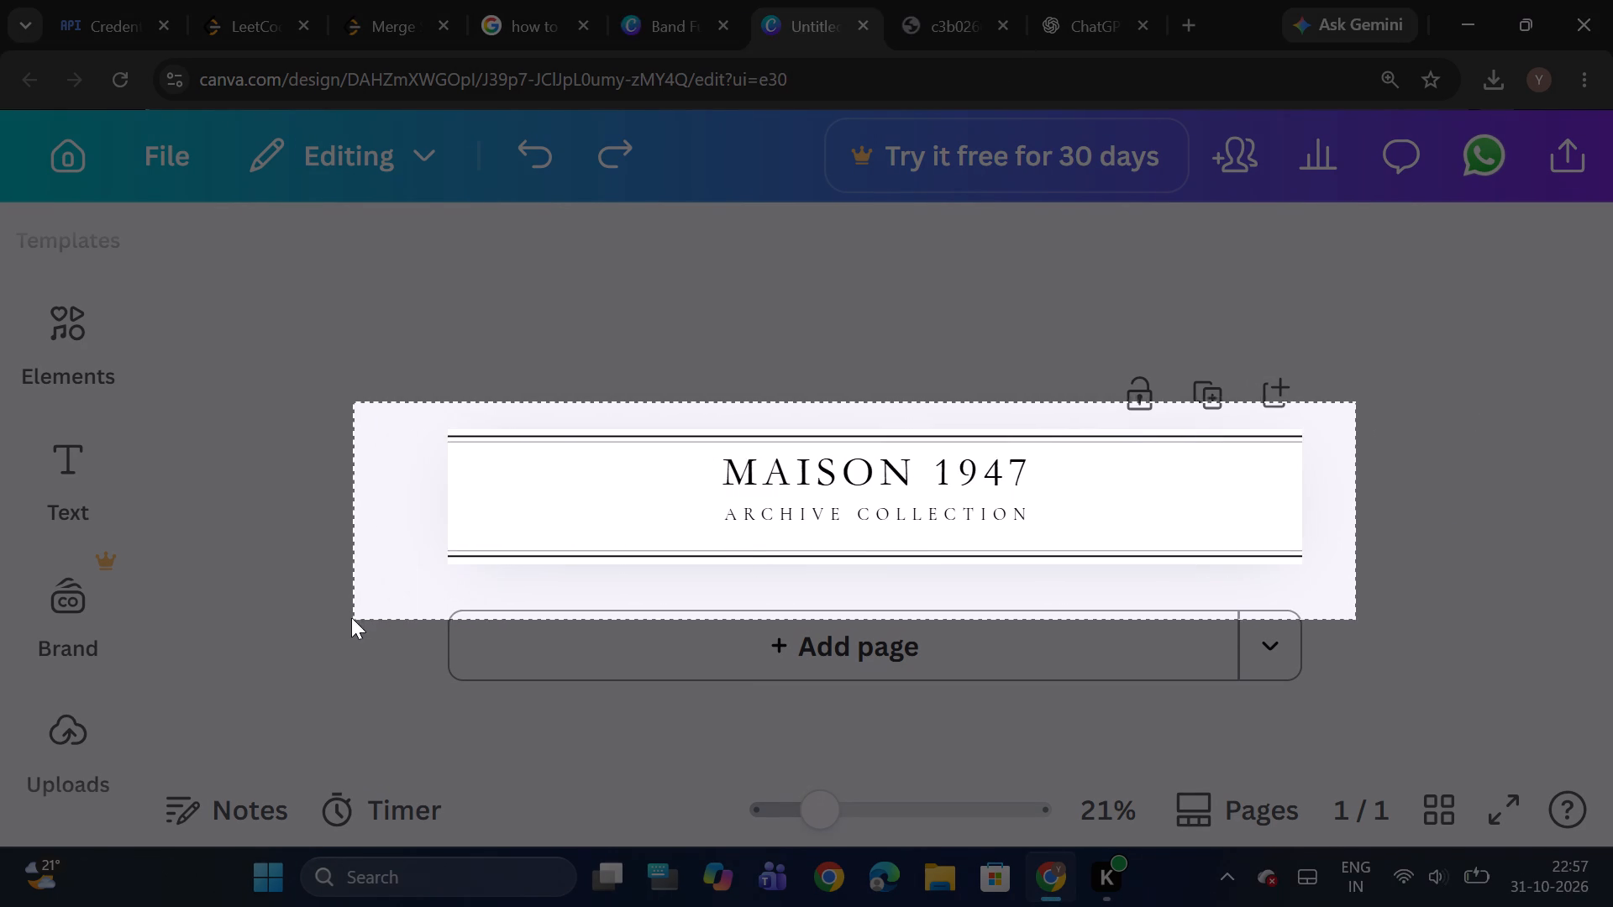
drag(351, 617, 349, 613)
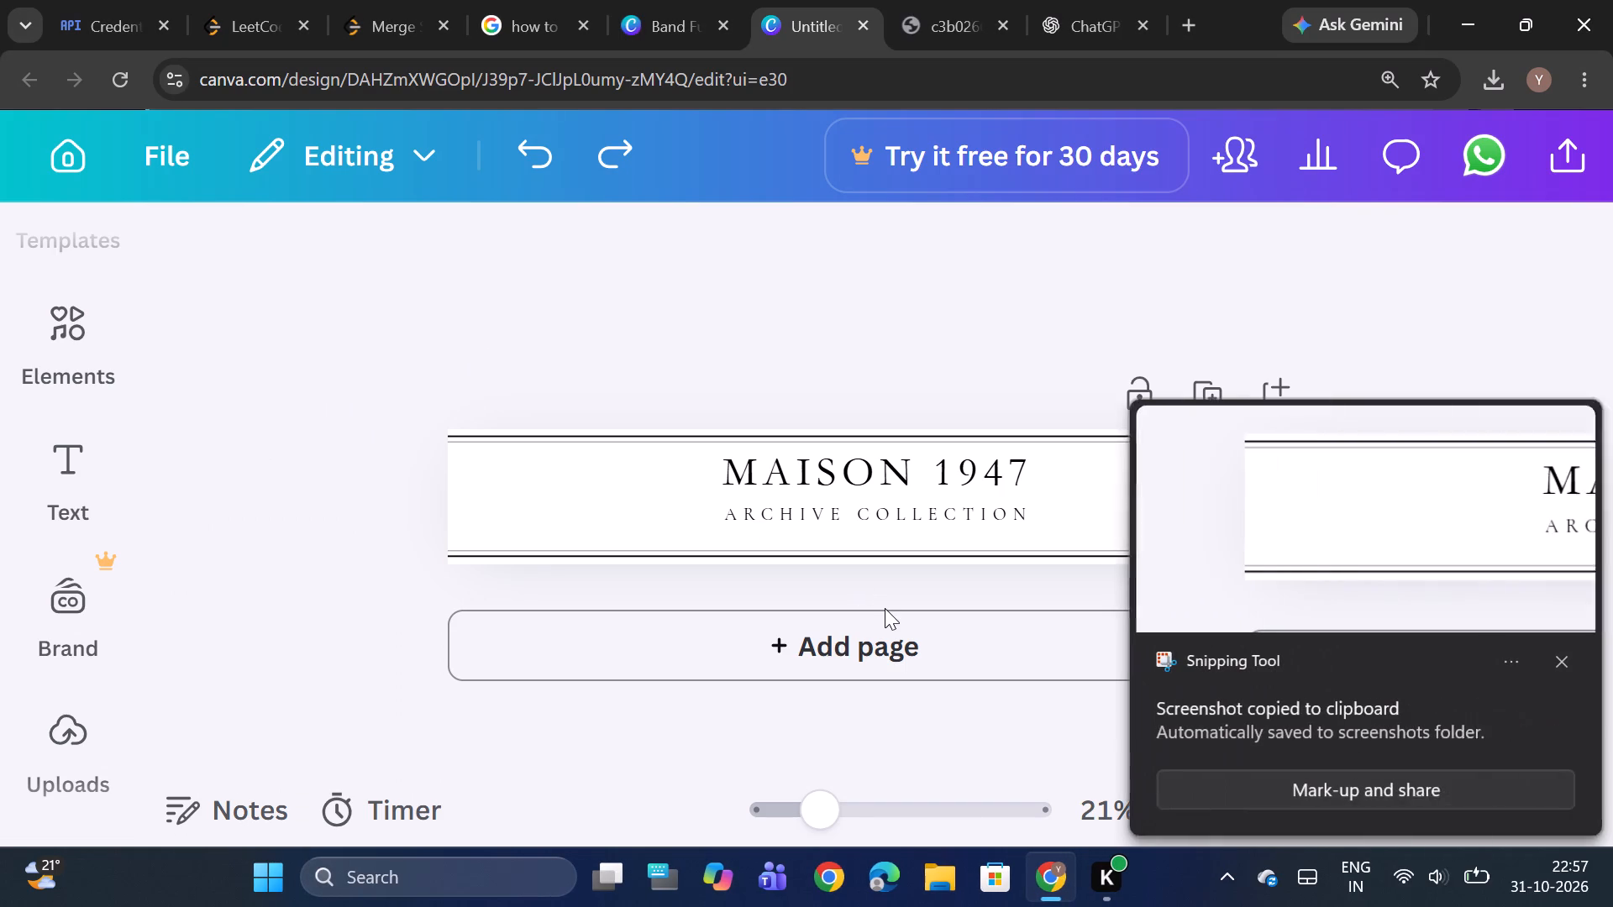
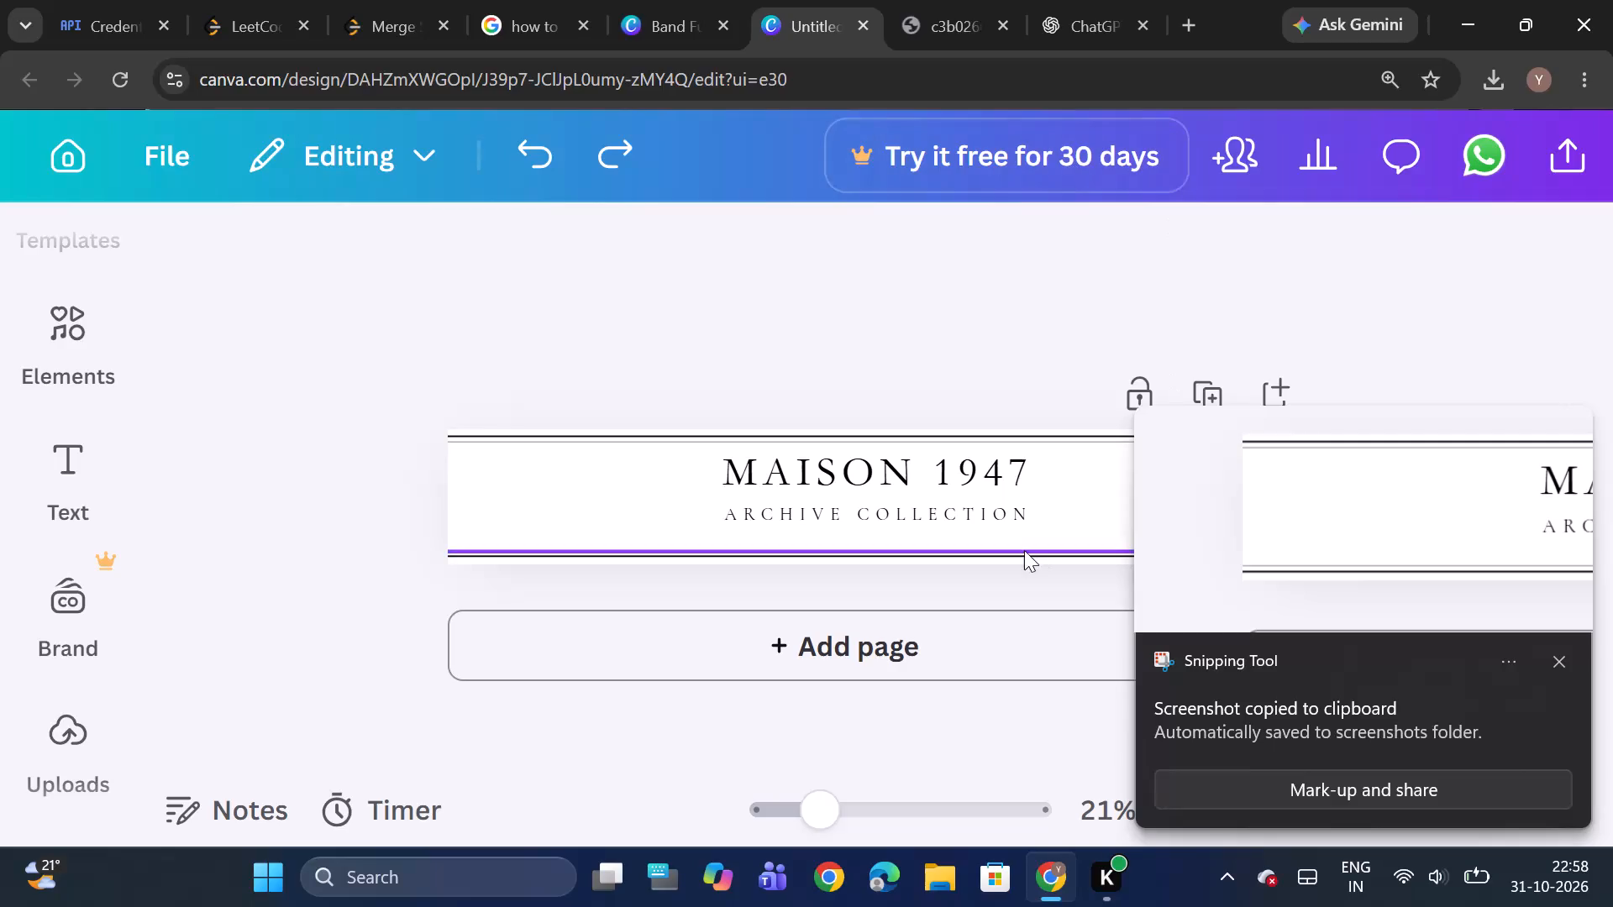
Open a new browser tab.
click(1178, 1)
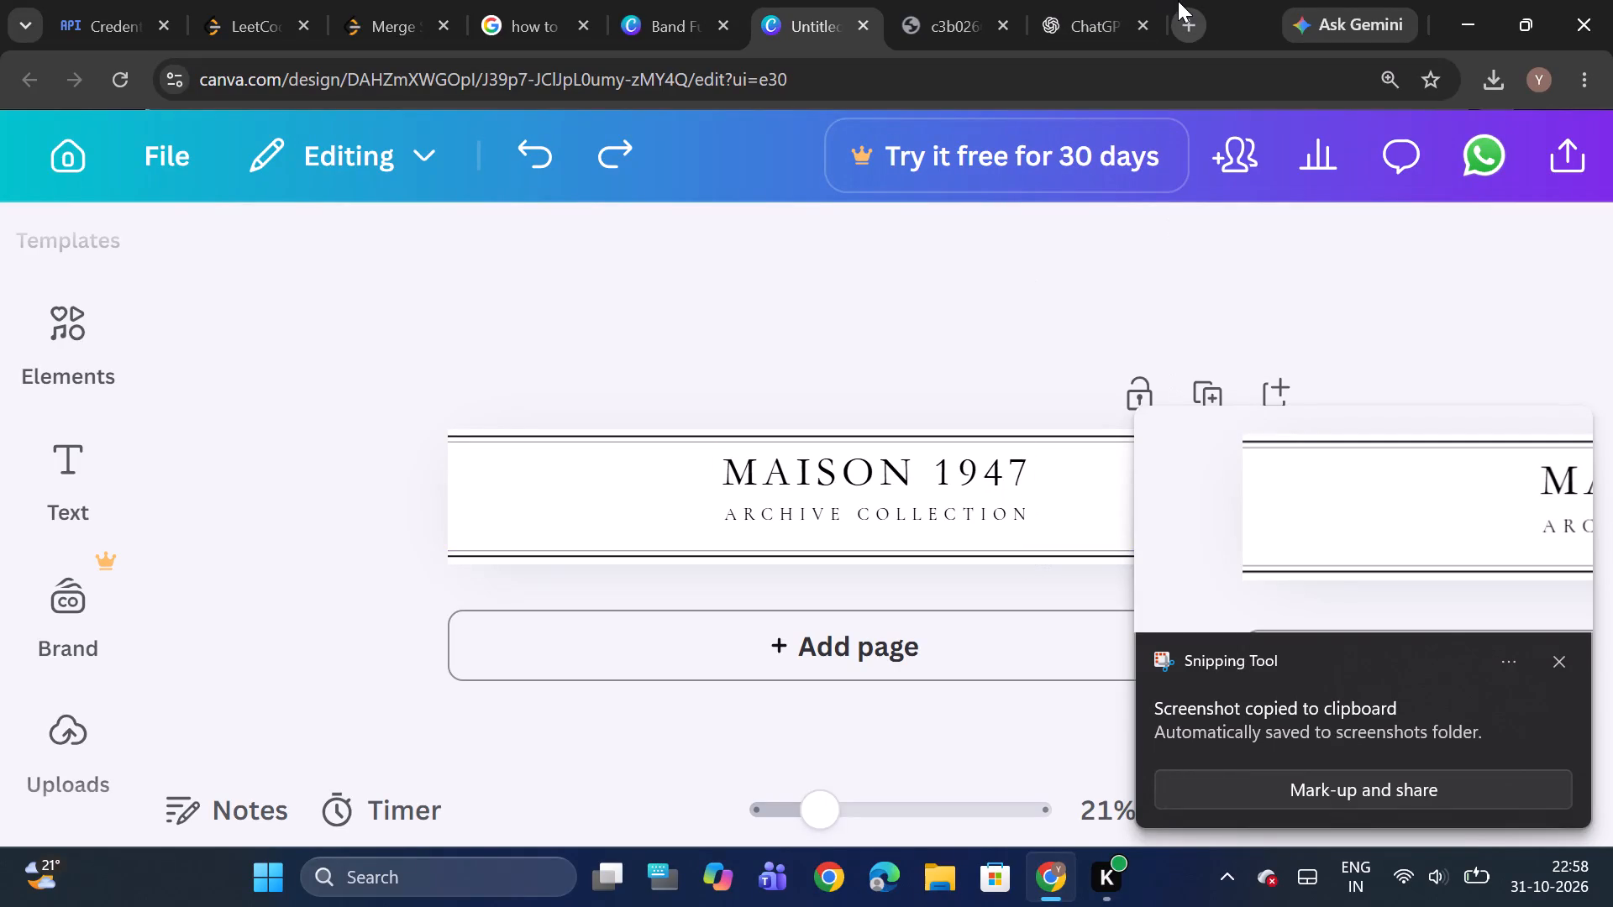
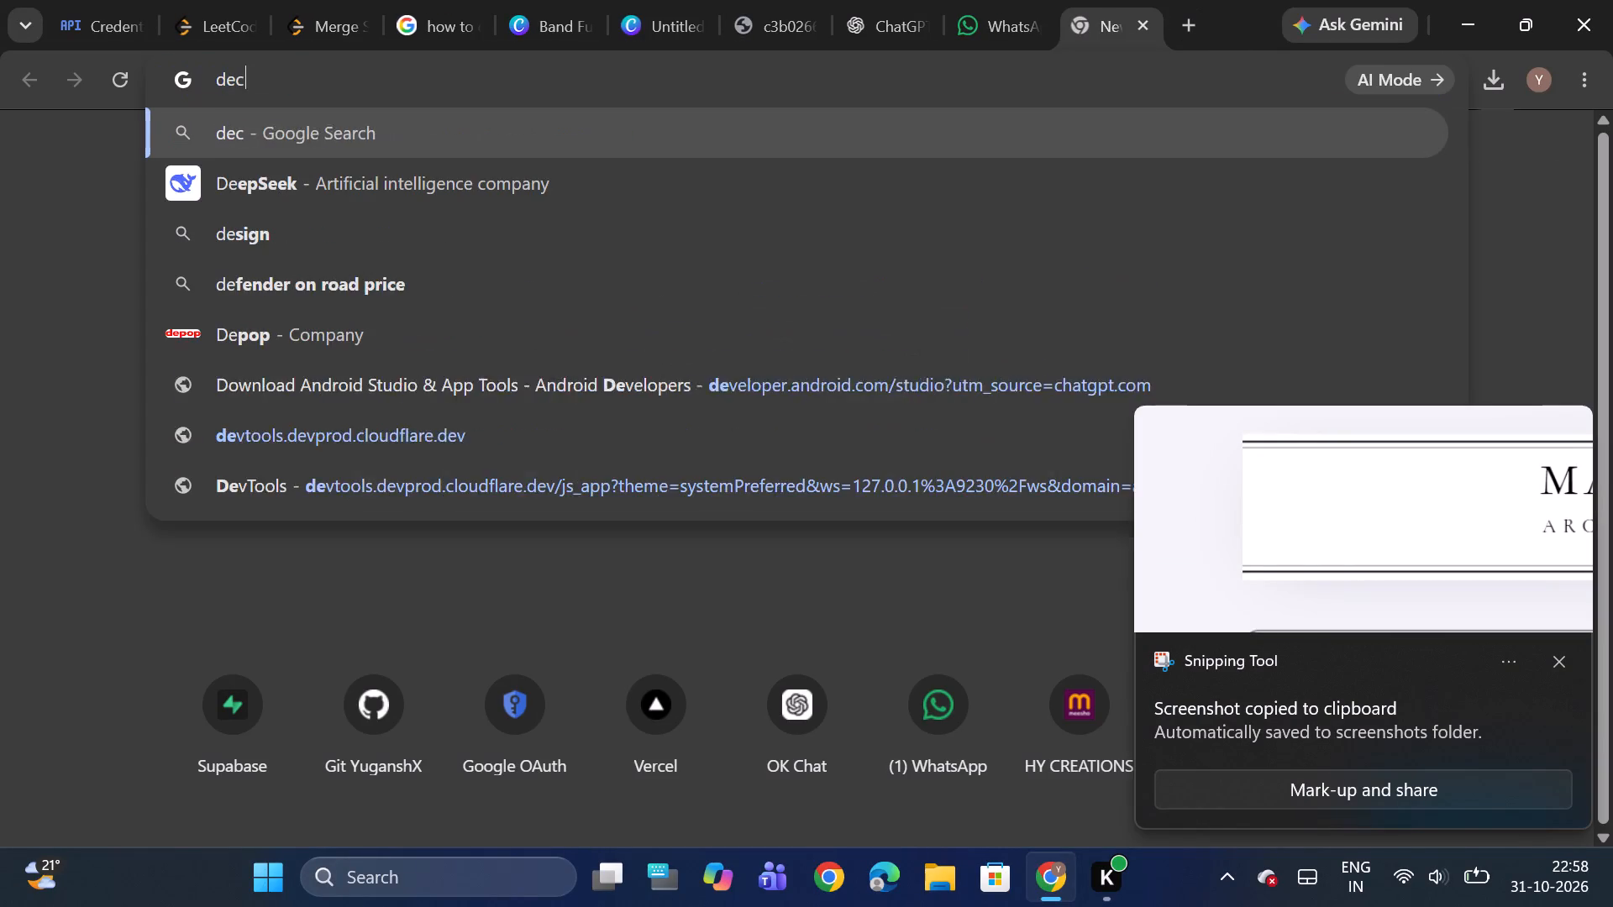
Search Google for "decorative lines on card simple" and bring up the image results for divider references.
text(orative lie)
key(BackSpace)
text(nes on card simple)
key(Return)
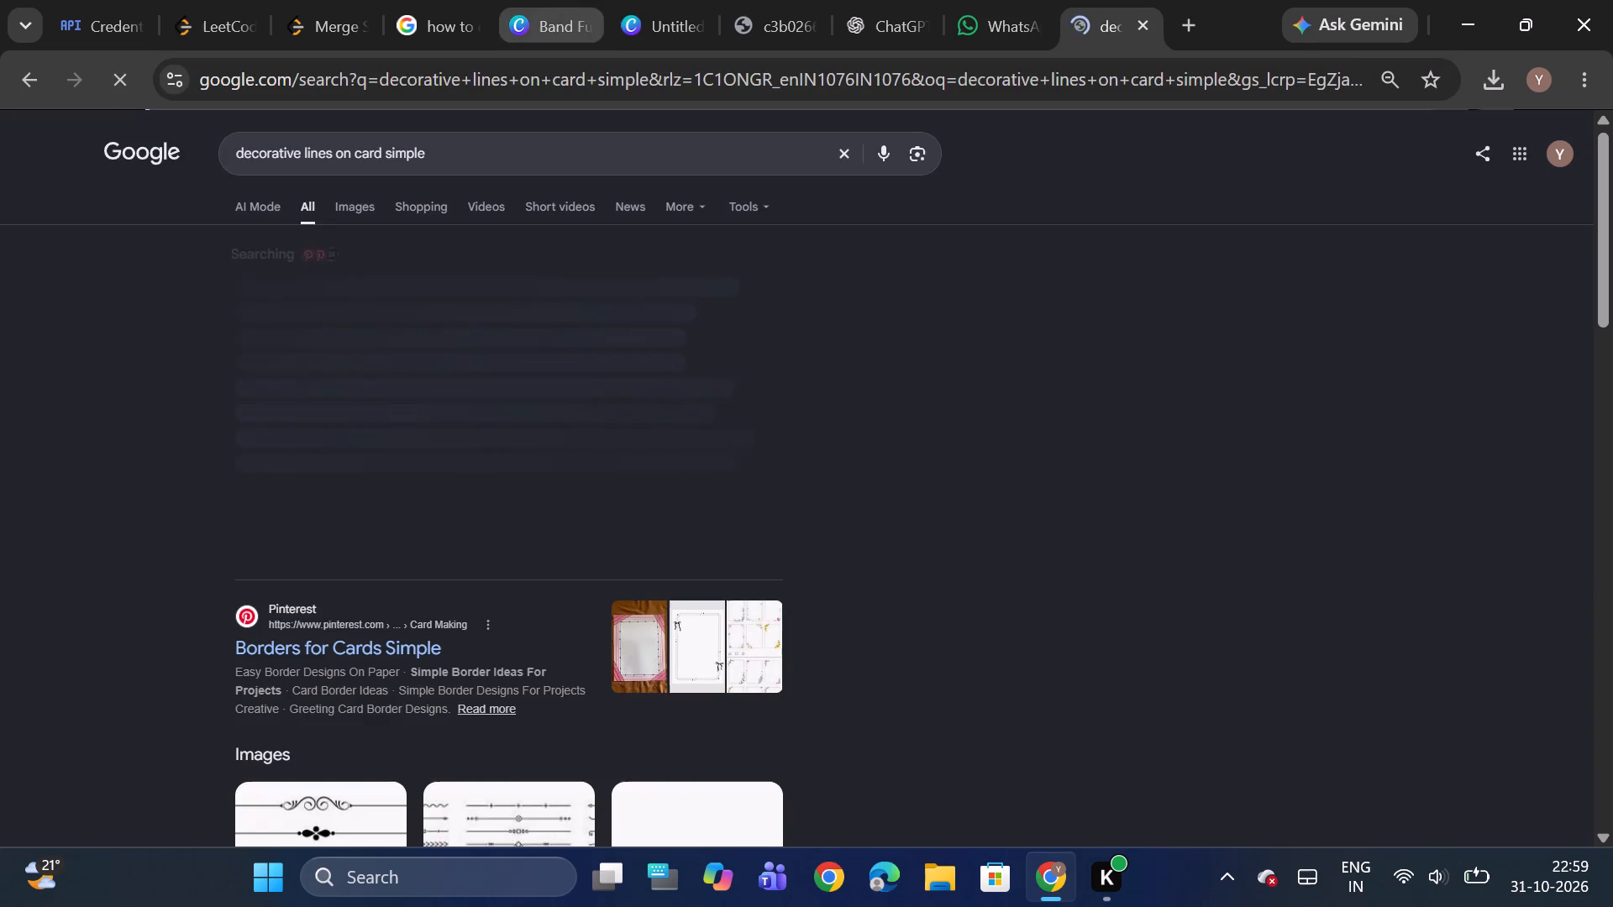
click(370, 200)
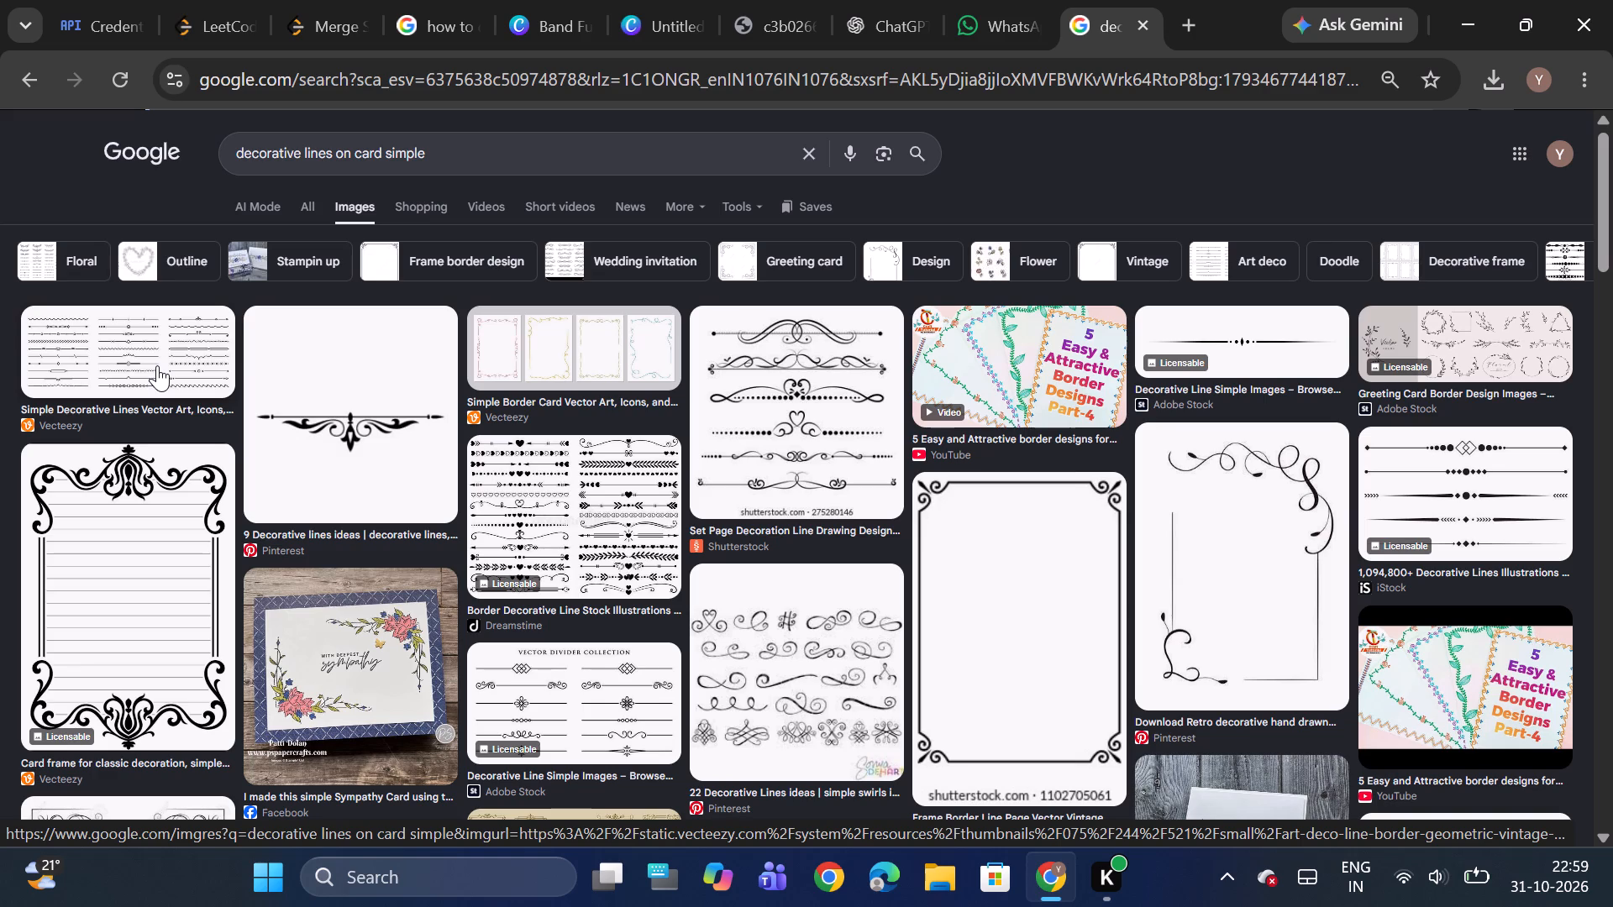
Examine the Vecteezy simple decorative lines preview and the other decorative line image results for divider ideas.
click(161, 357)
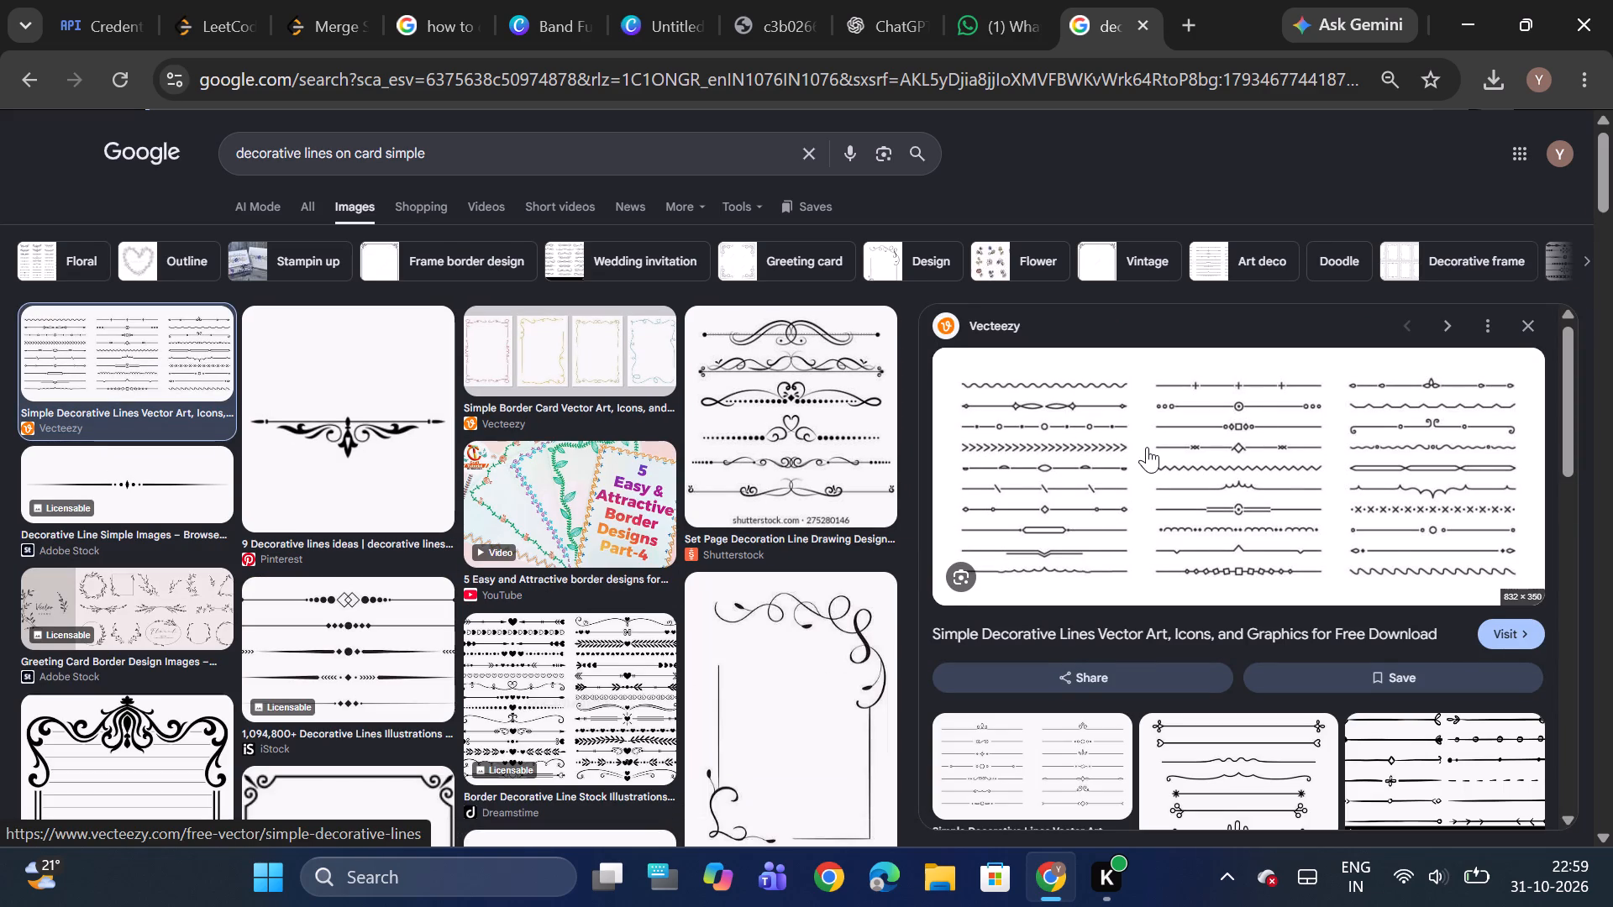
scroll(659, 574, down, 1)
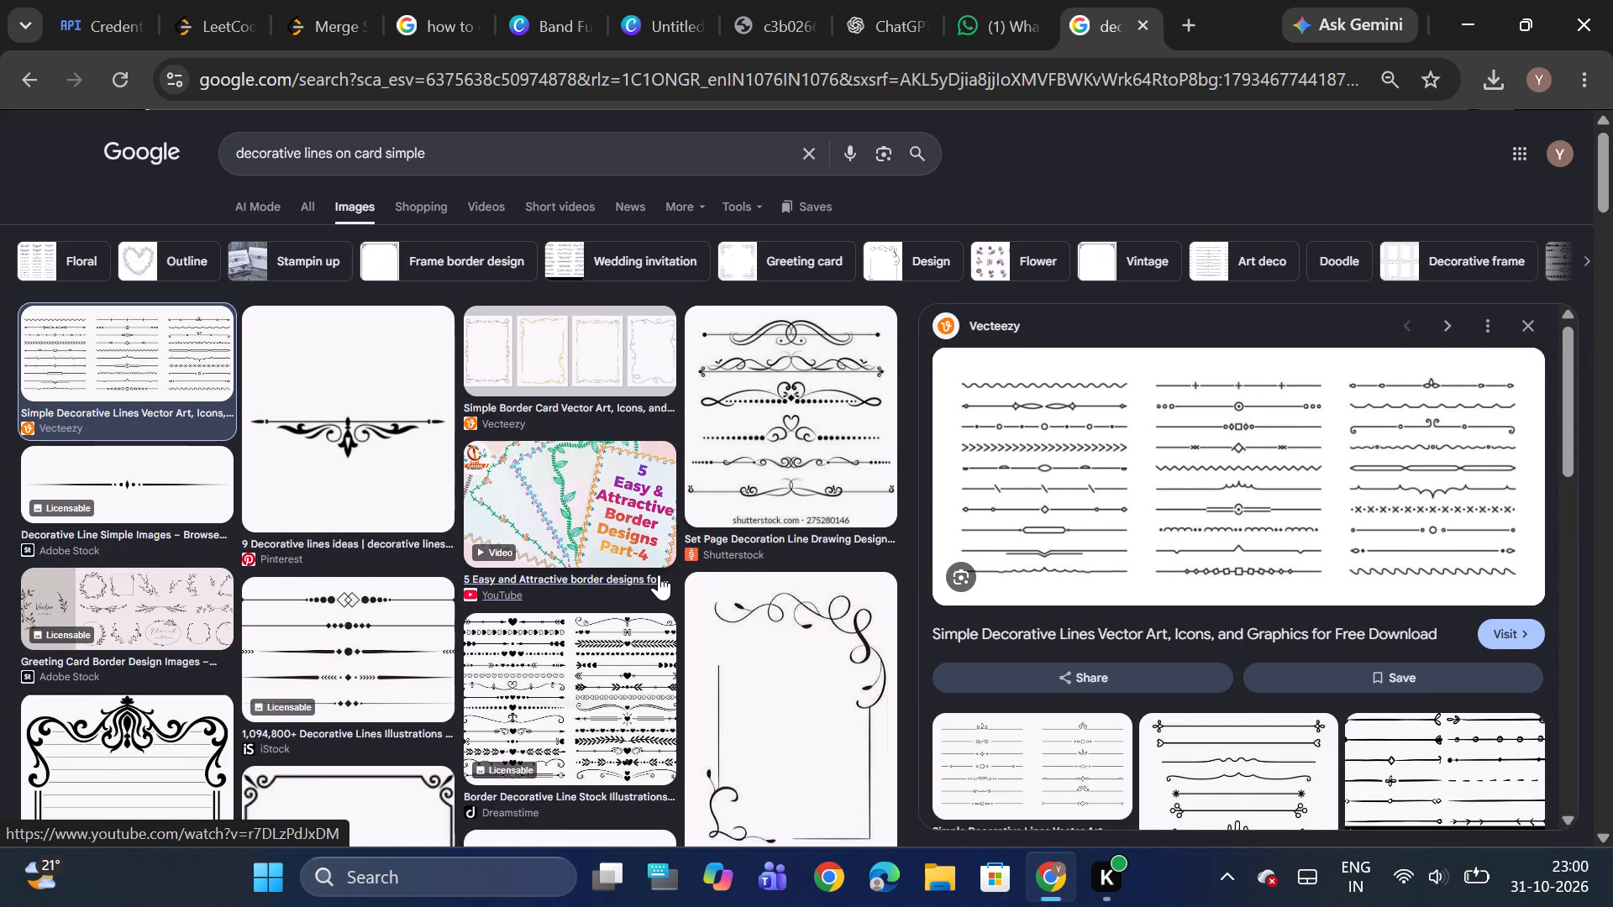
scroll(659, 574, down, 1)
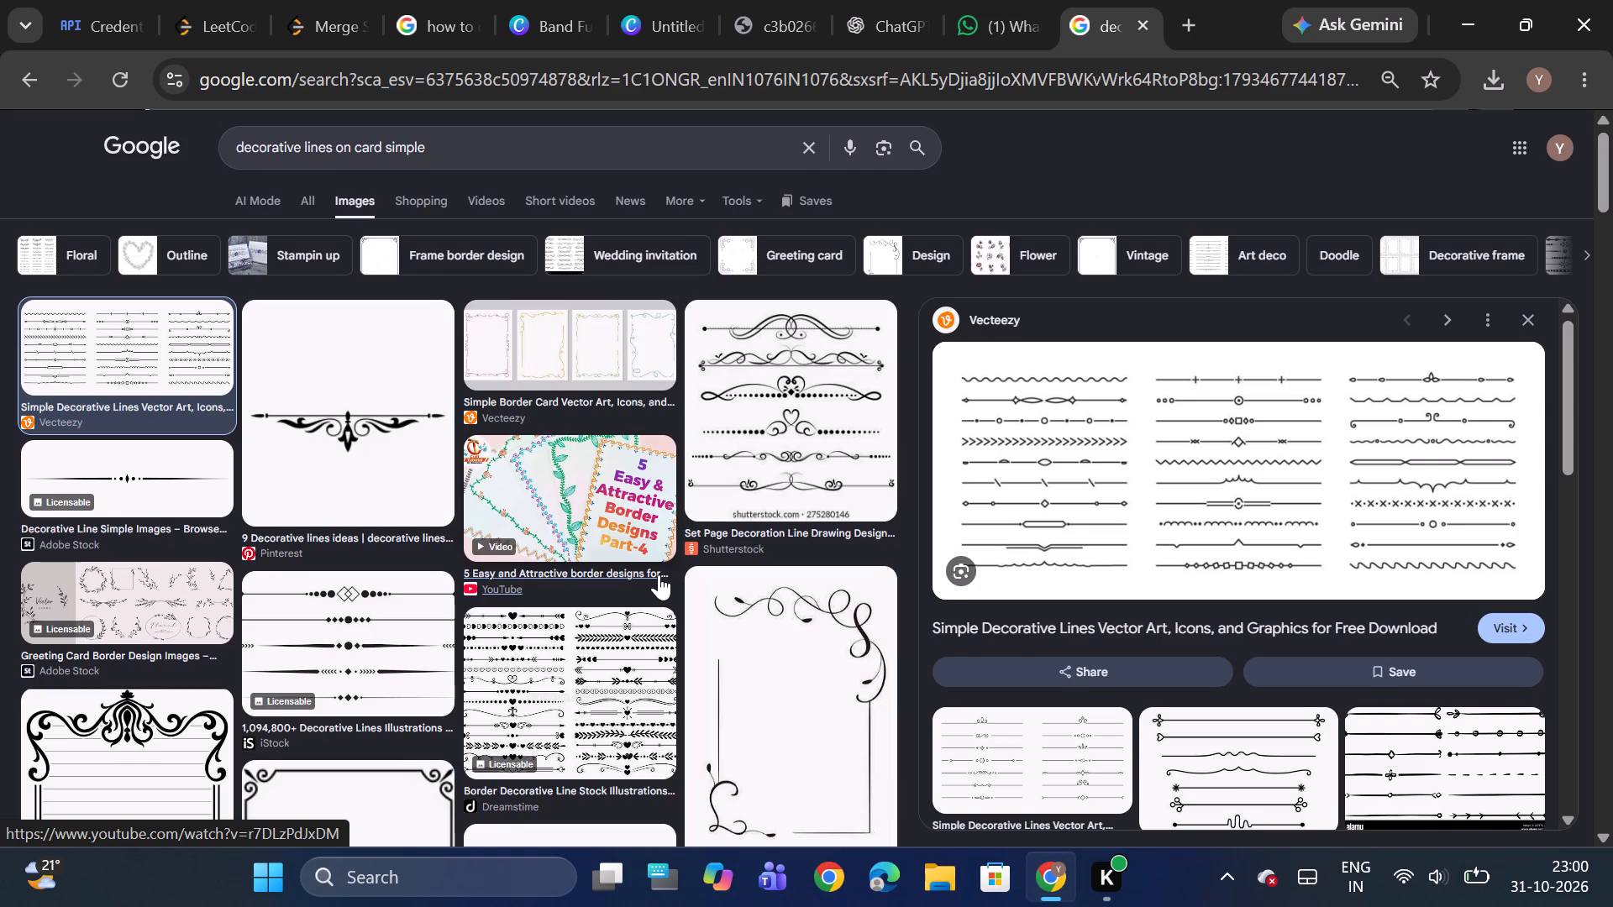
scroll(659, 574, down, 7)
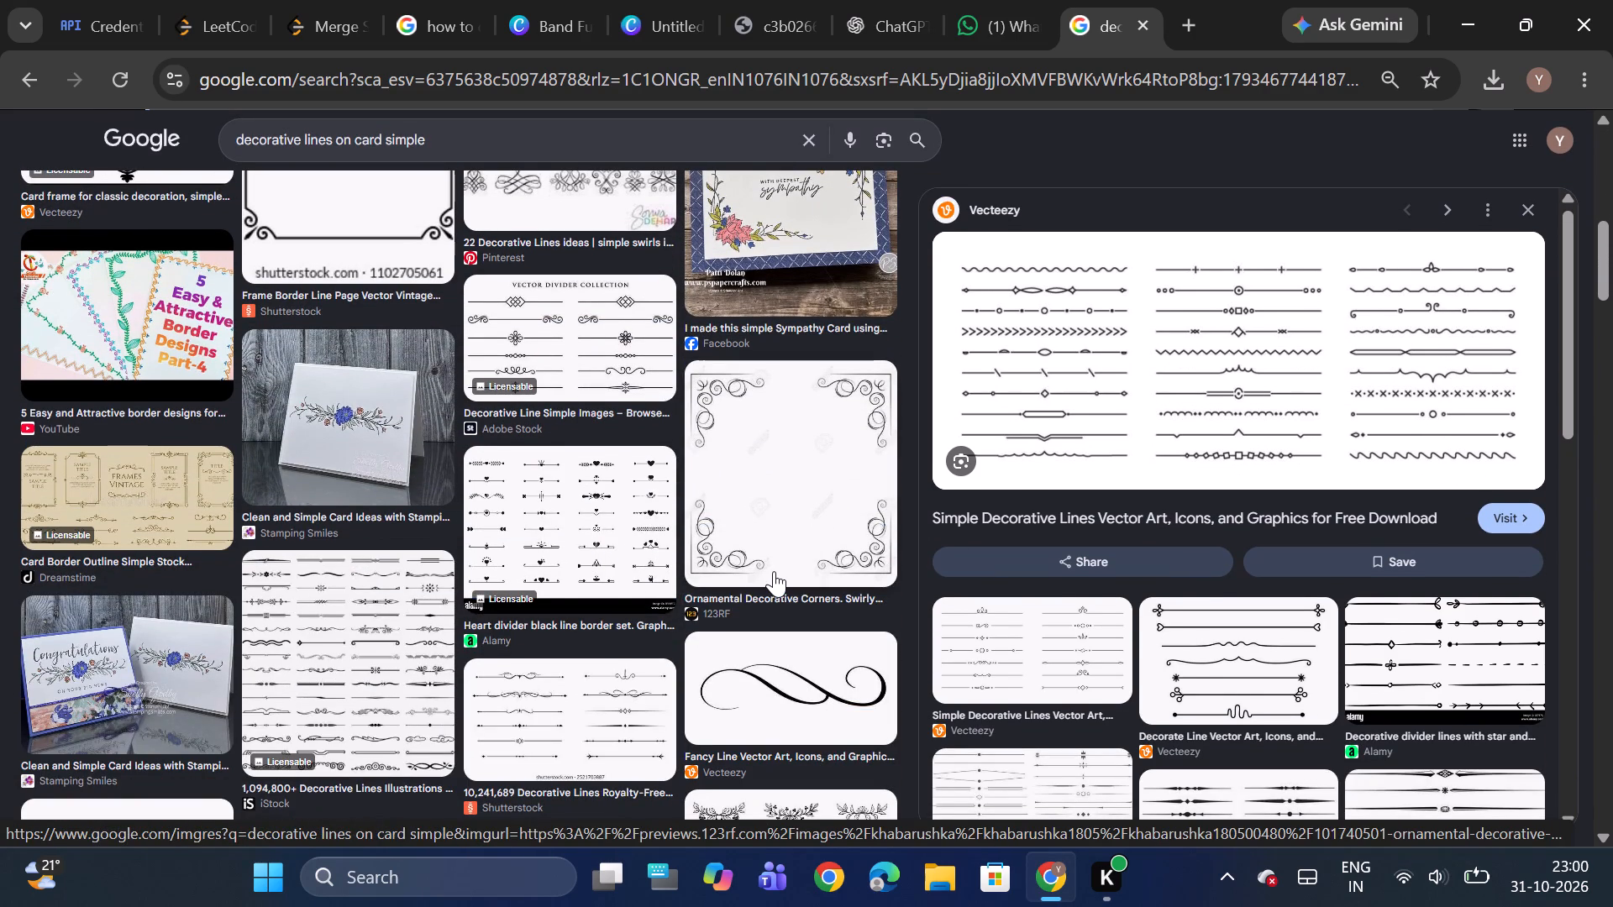
Return to the untitled Canva band design, search the elements for "line" and browse the line graphics for a divider.
click(906, 0)
click(691, 0)
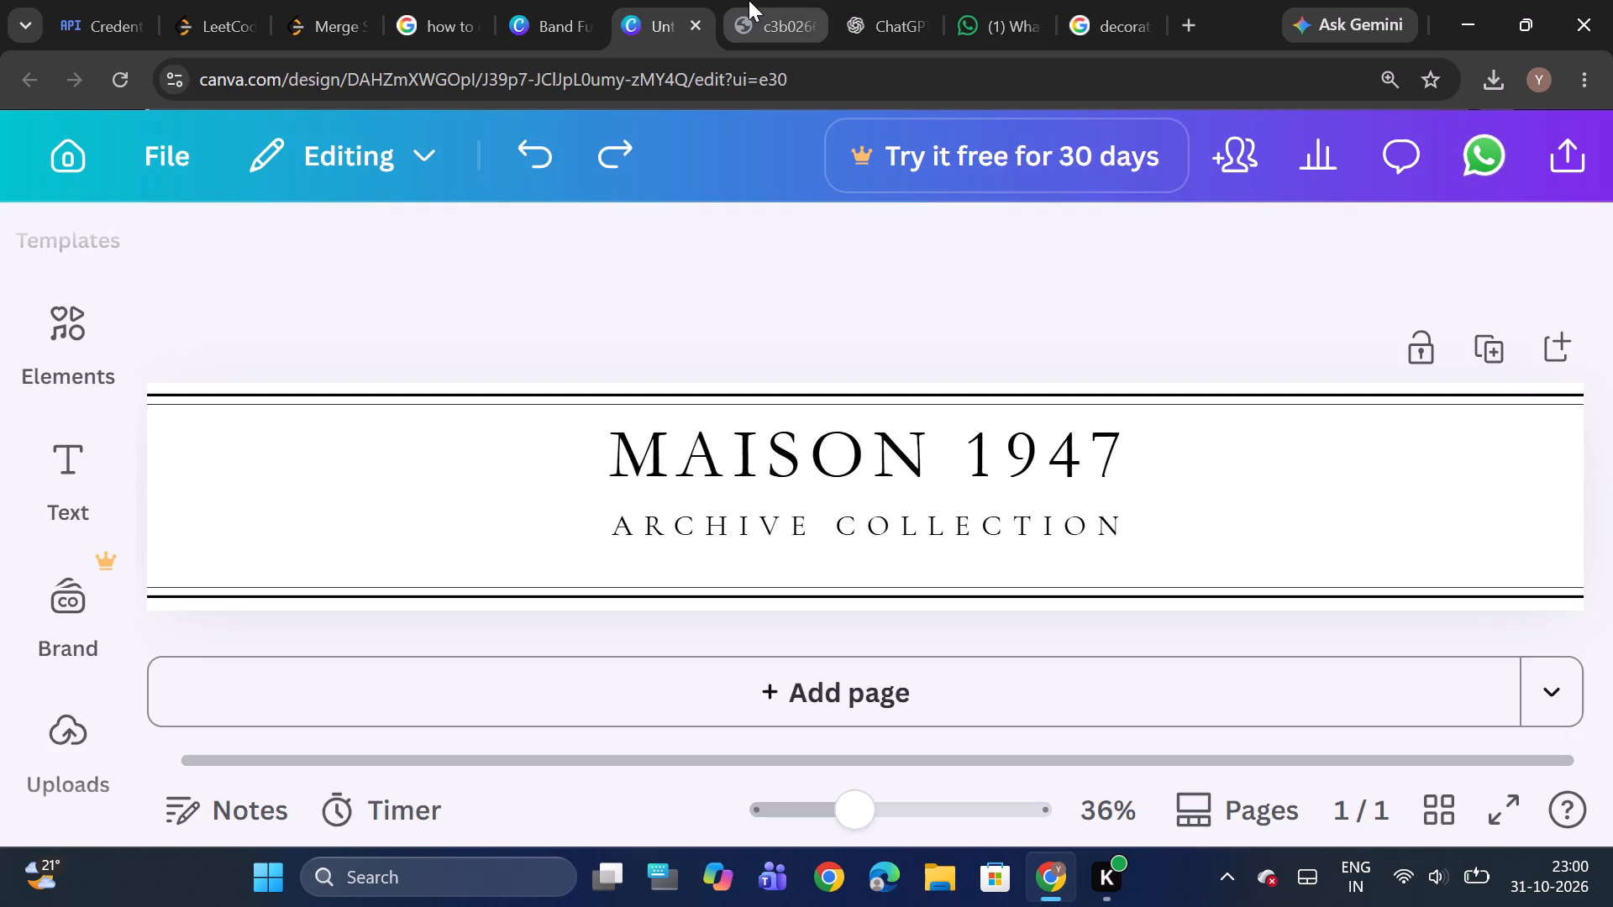
click(71, 458)
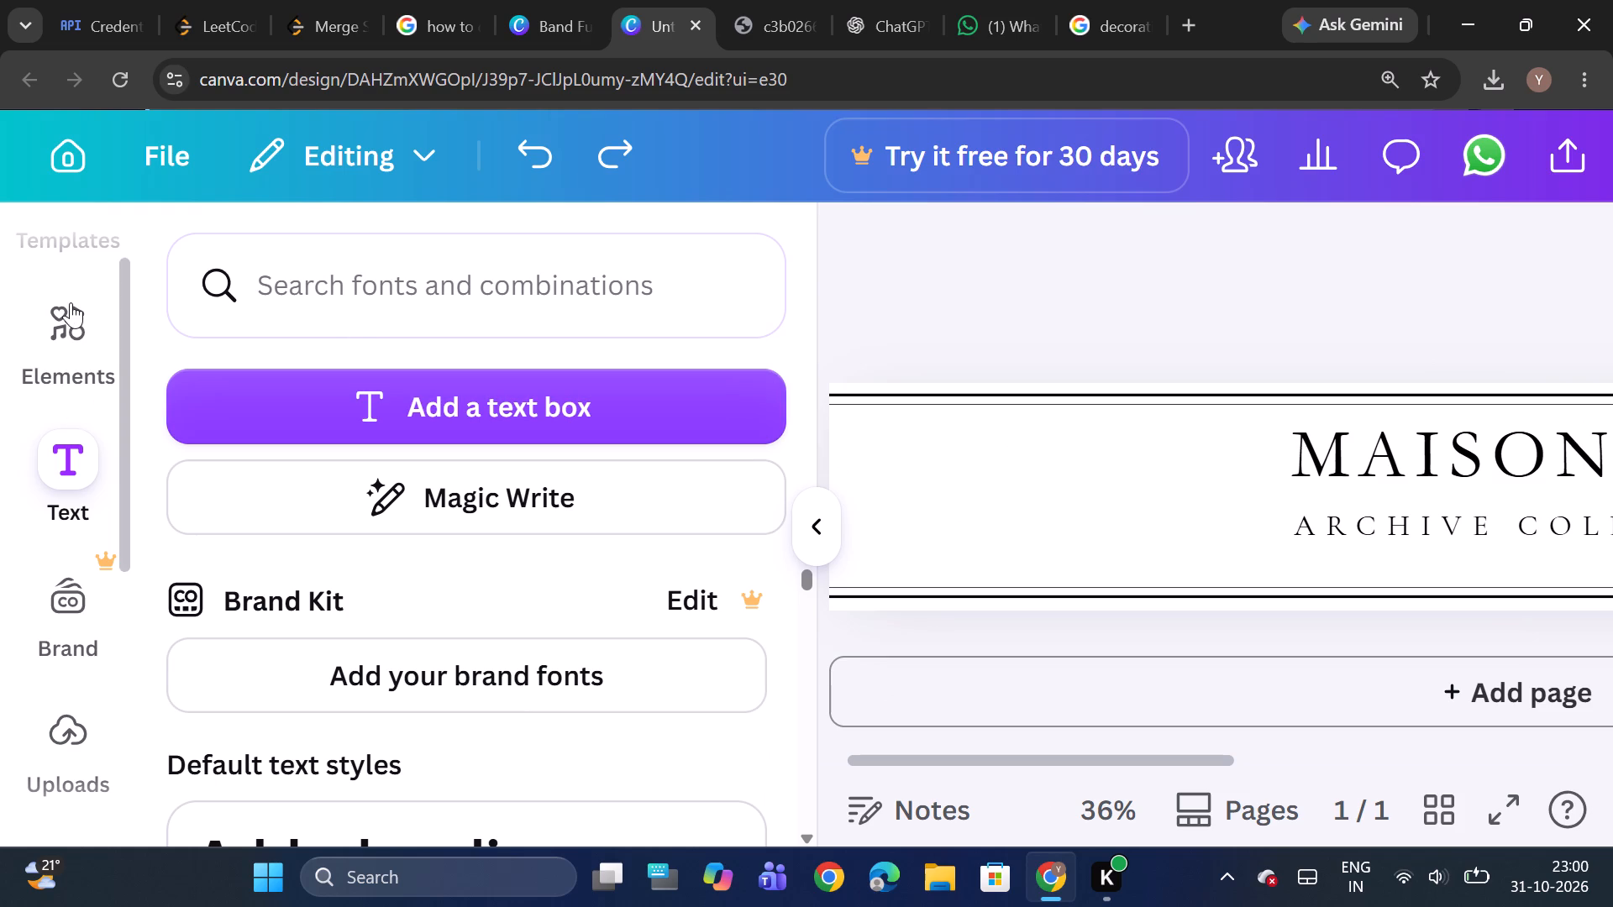
click(71, 302)
triple_click(370, 294)
text(line)
key(Return)
scroll(556, 432, down, 1)
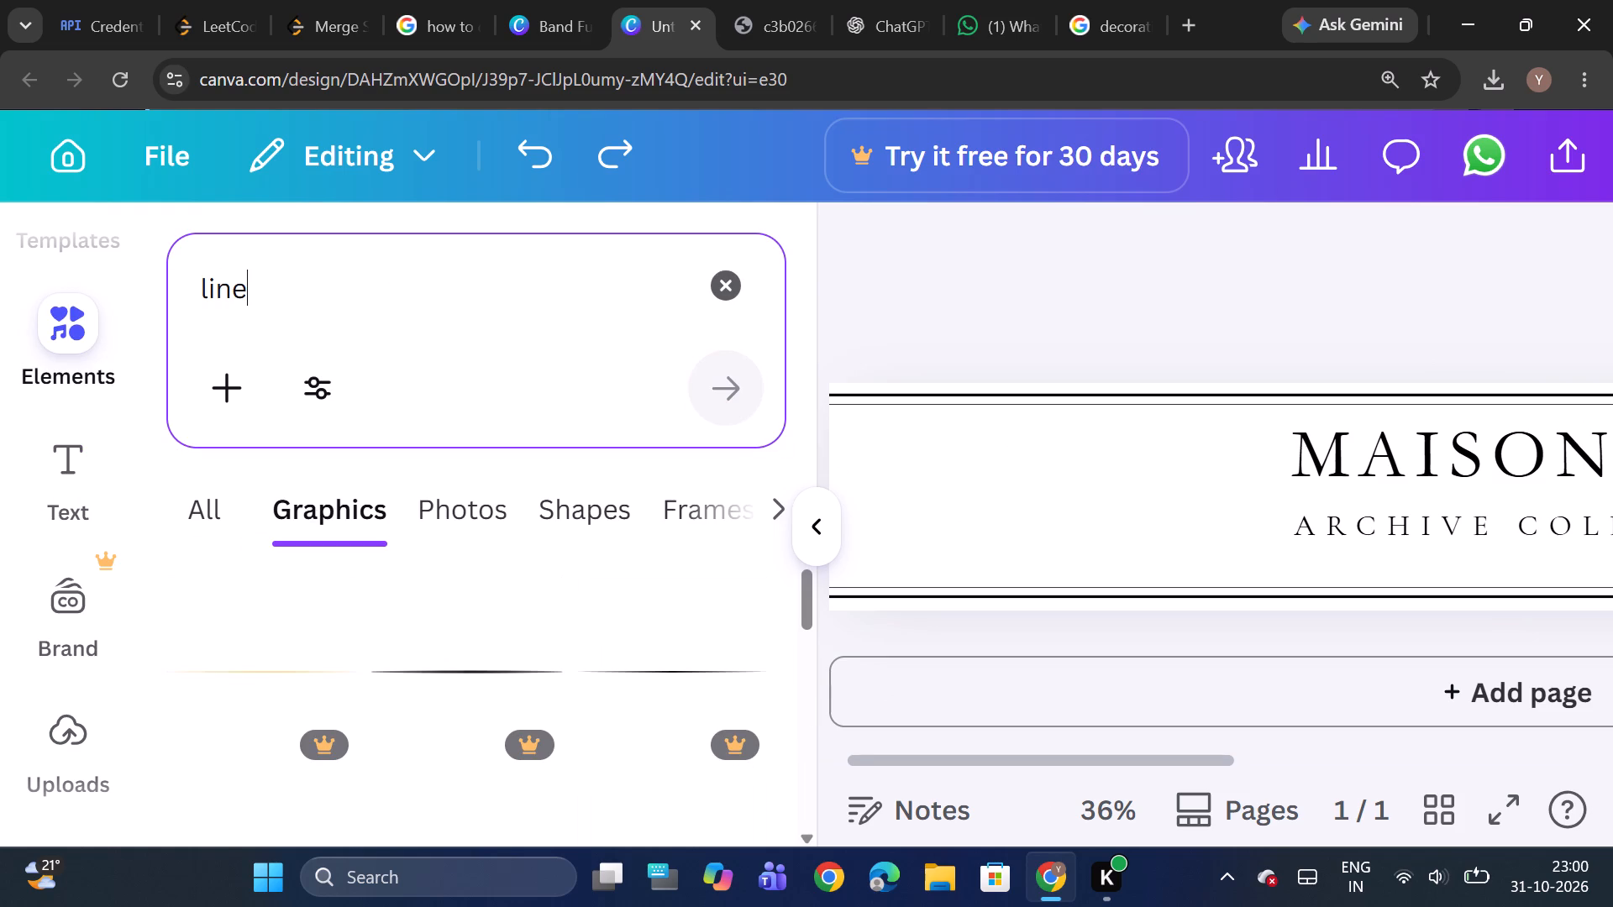
scroll(556, 432, down, 1)
scroll(472, 603, up, 20)
scroll(472, 603, up, 20)
scroll(472, 603, up, 1)
scroll(450, 607, down, 2)
ctrl+scroll(450, 607, down, 2)
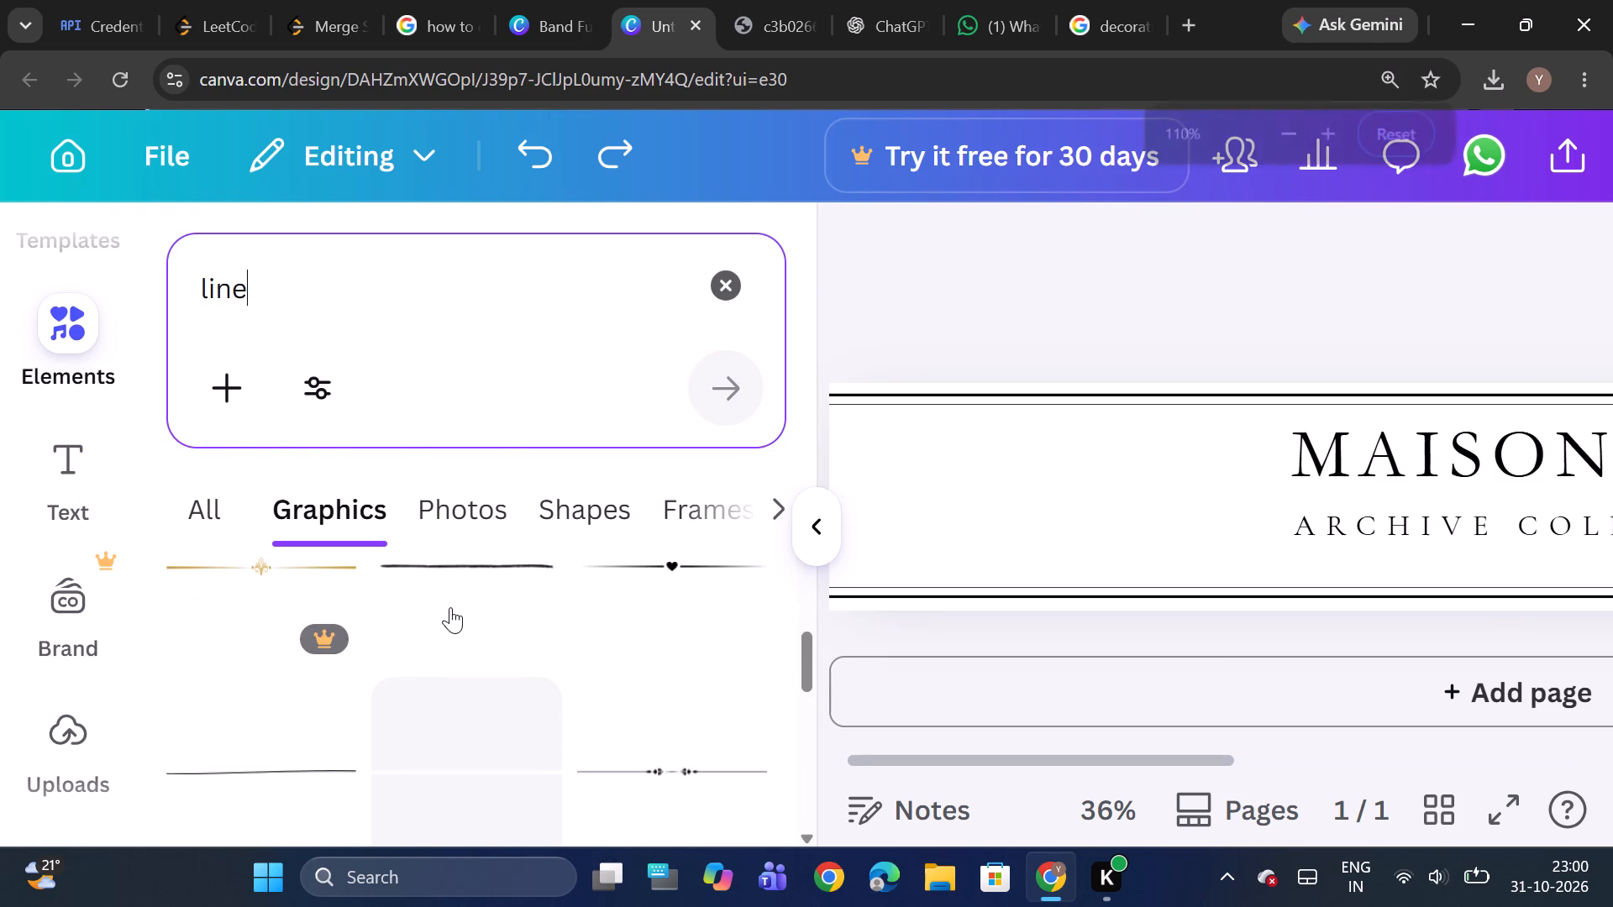
ctrl+scroll(450, 607, down, 1)
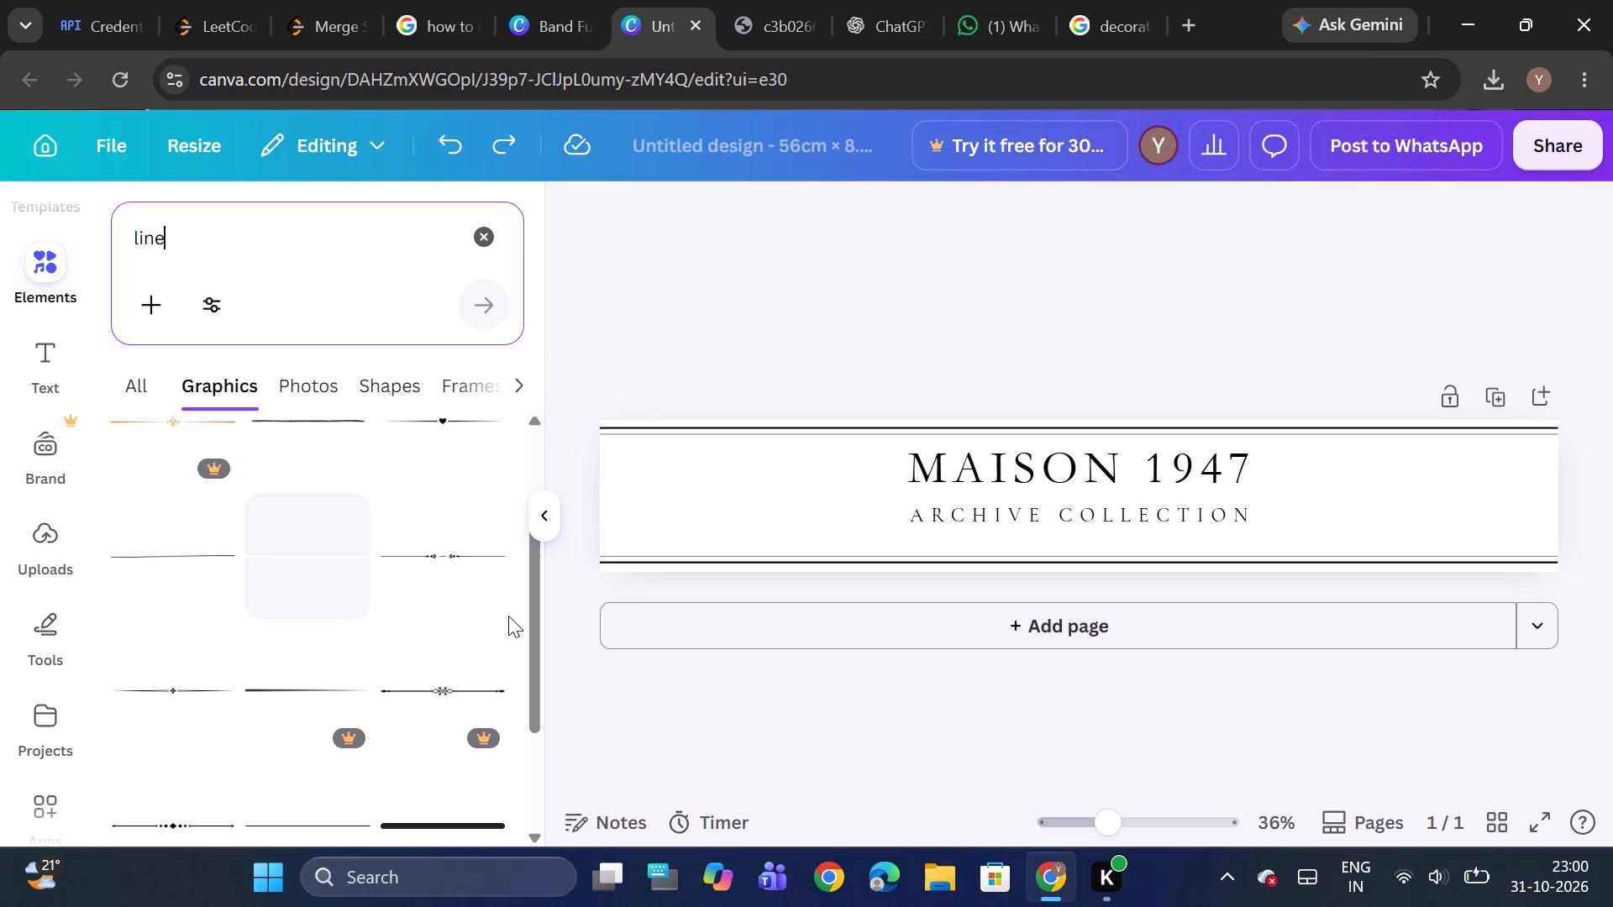
Add a plain straight line between the MAISON 1947 and ARCHIVE COLLECTION text.
key(l)
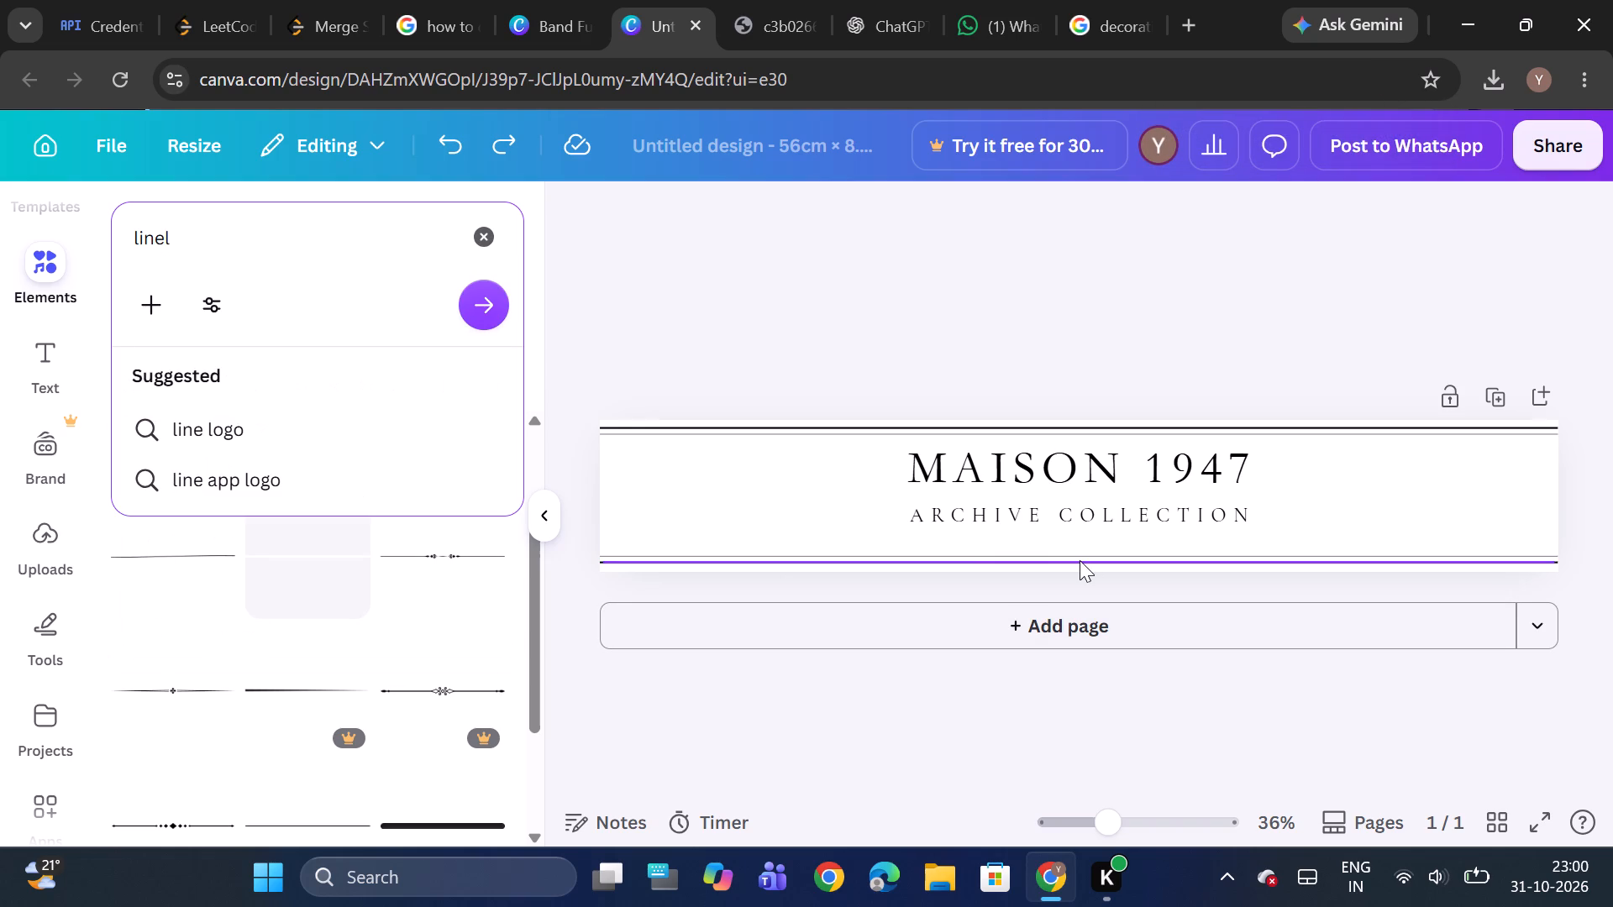
click(934, 336)
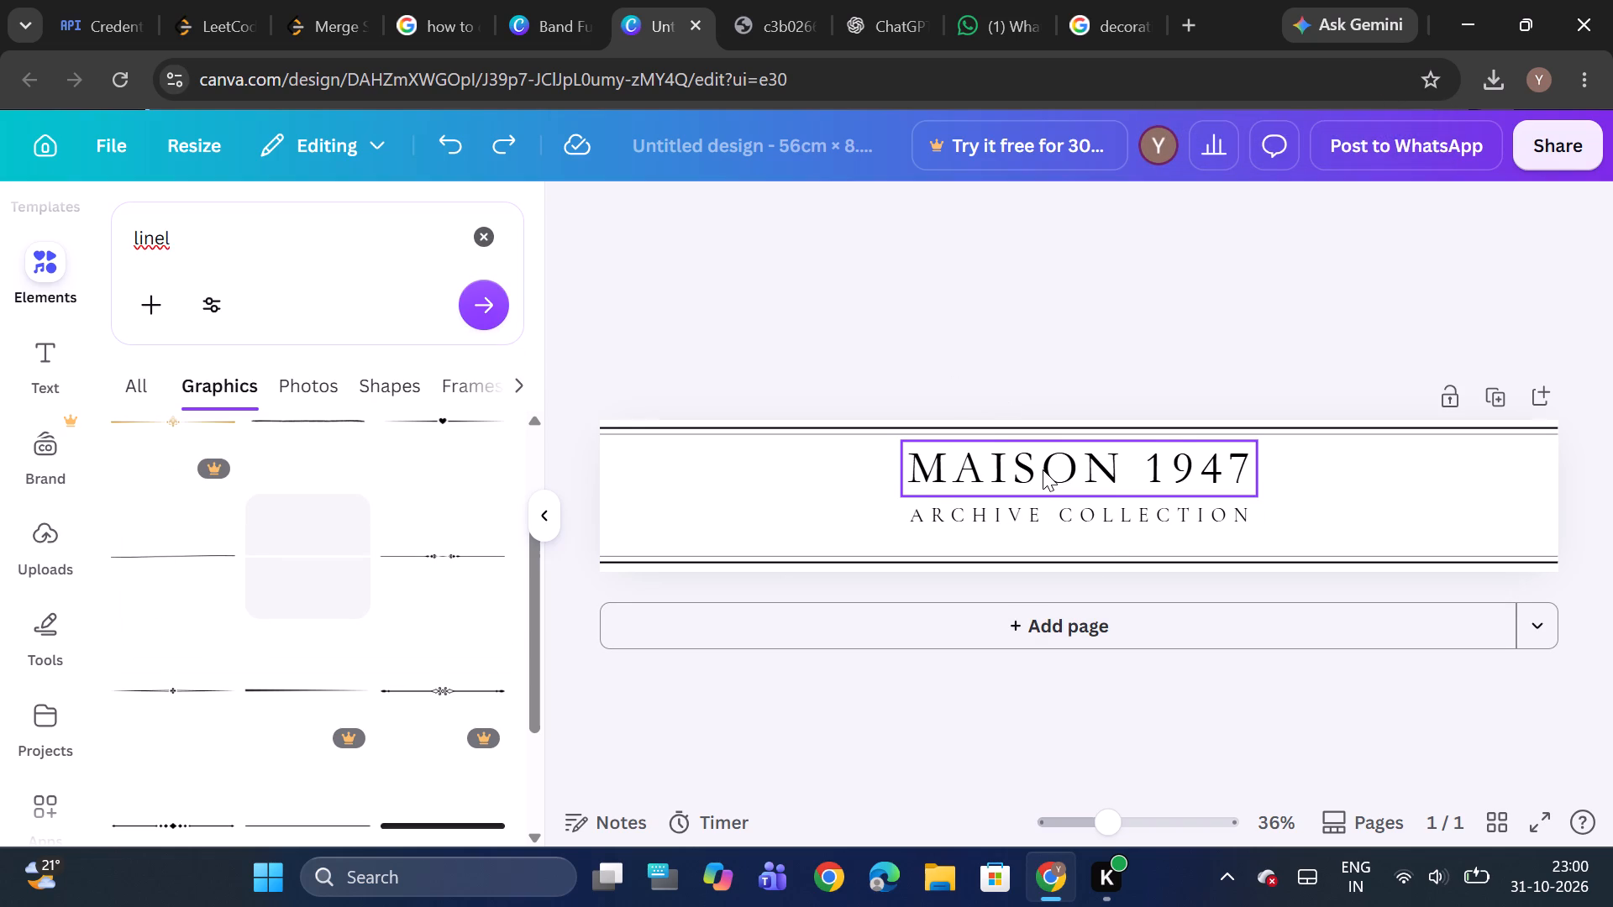
key(l)
click(1206, 348)
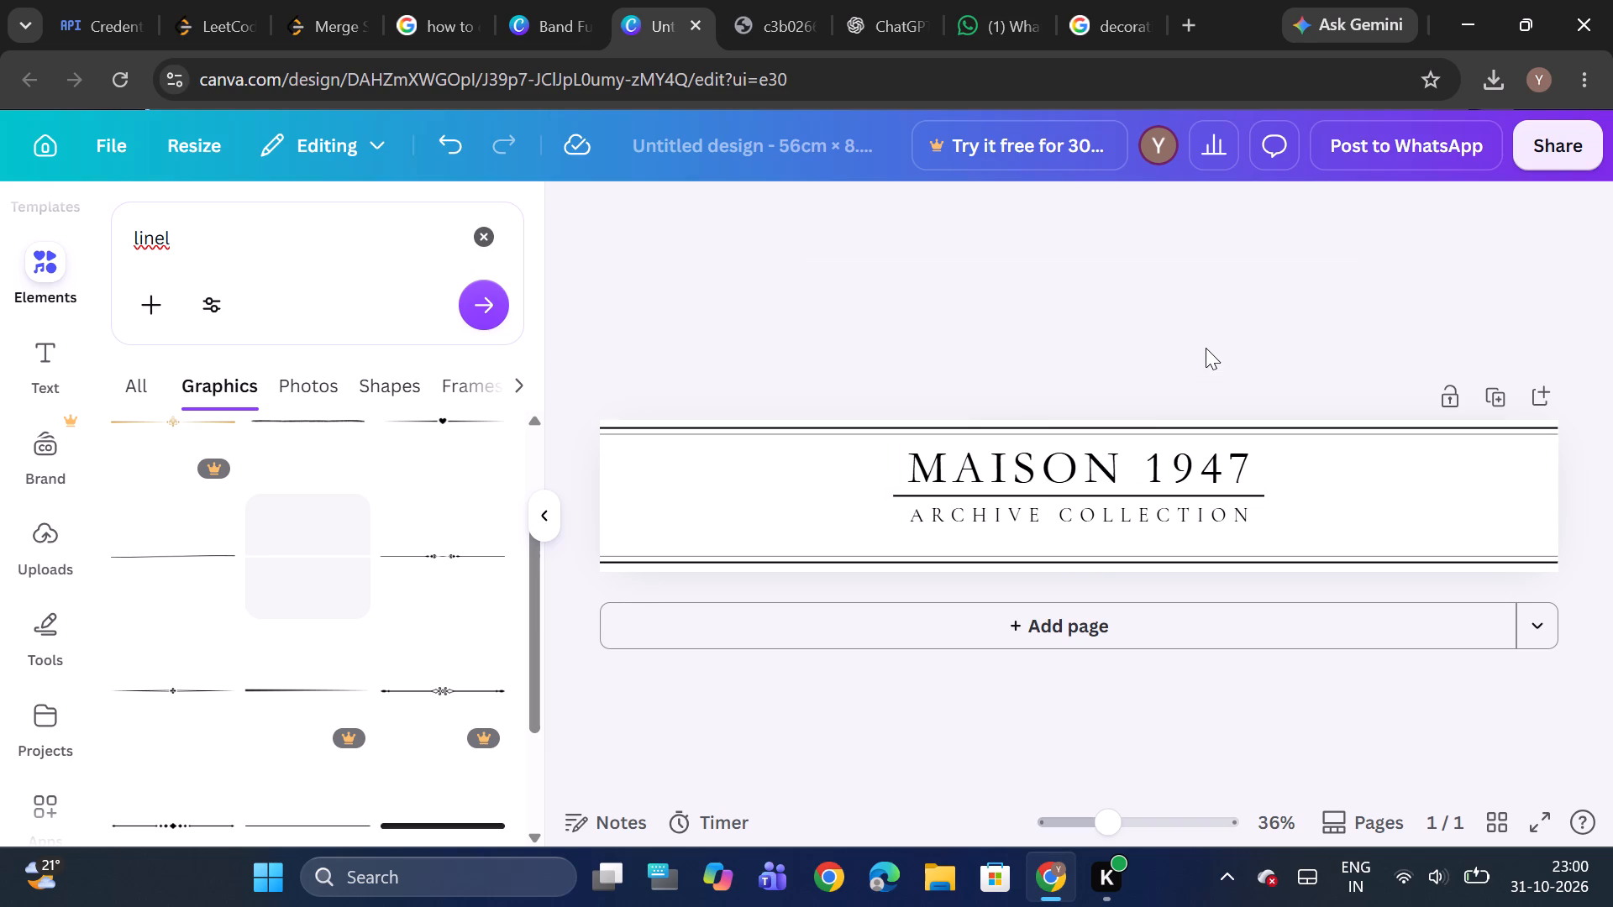
Shorten the new line from both ends, leaving a short horizontal segment left of centre beneath the word MAISON.
ctrl+scroll(1211, 490, up, 5)
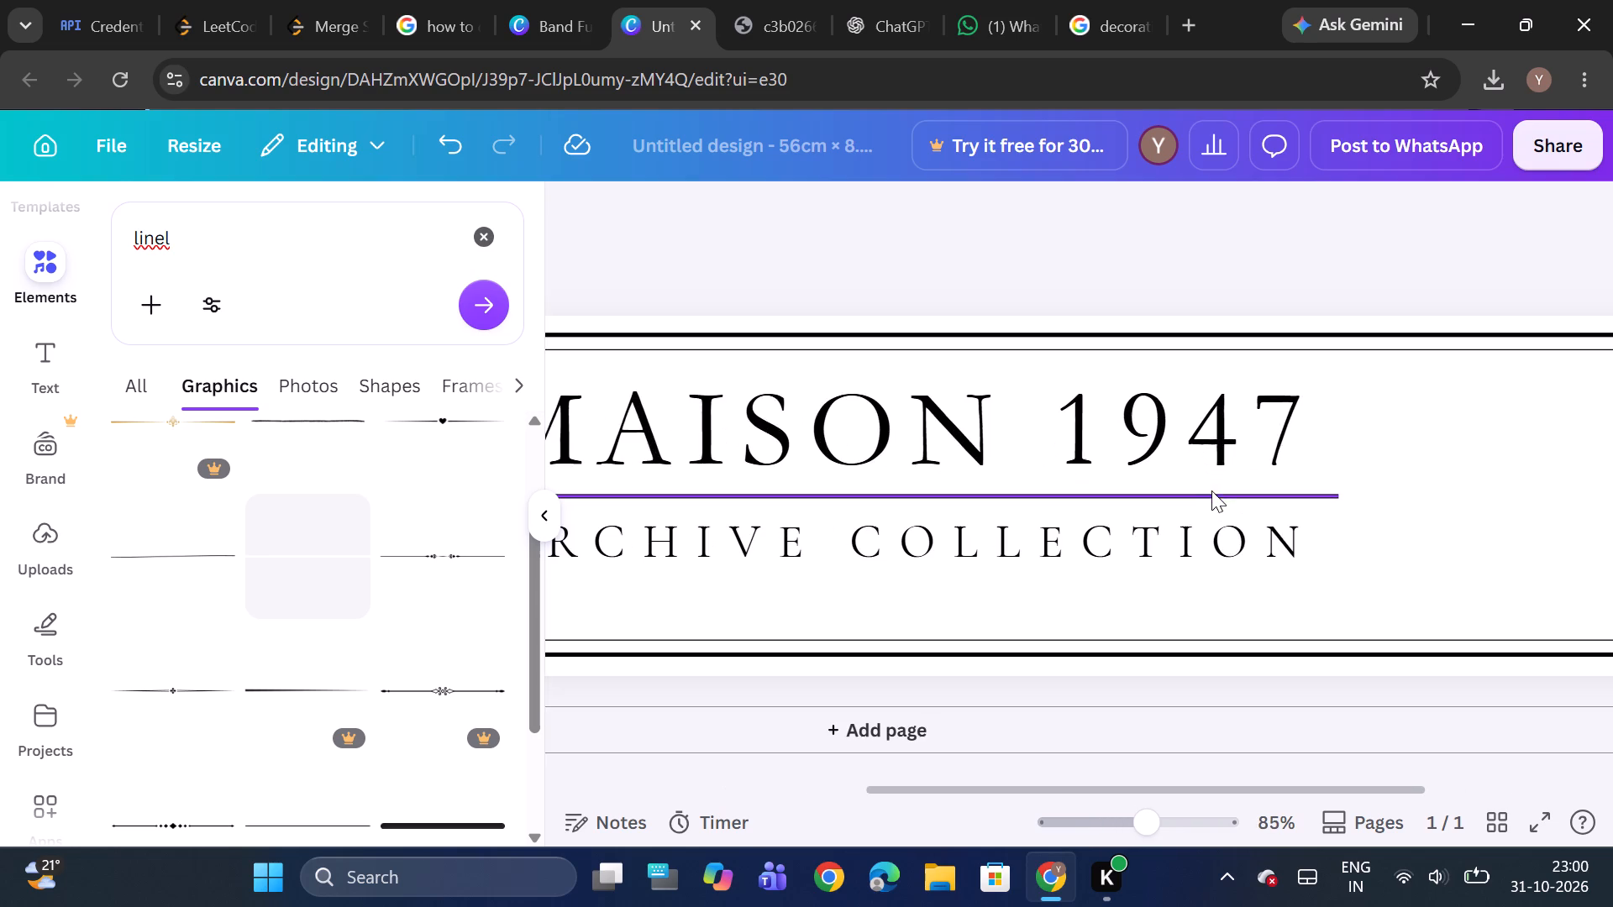
scroll(1195, 494, right, 1)
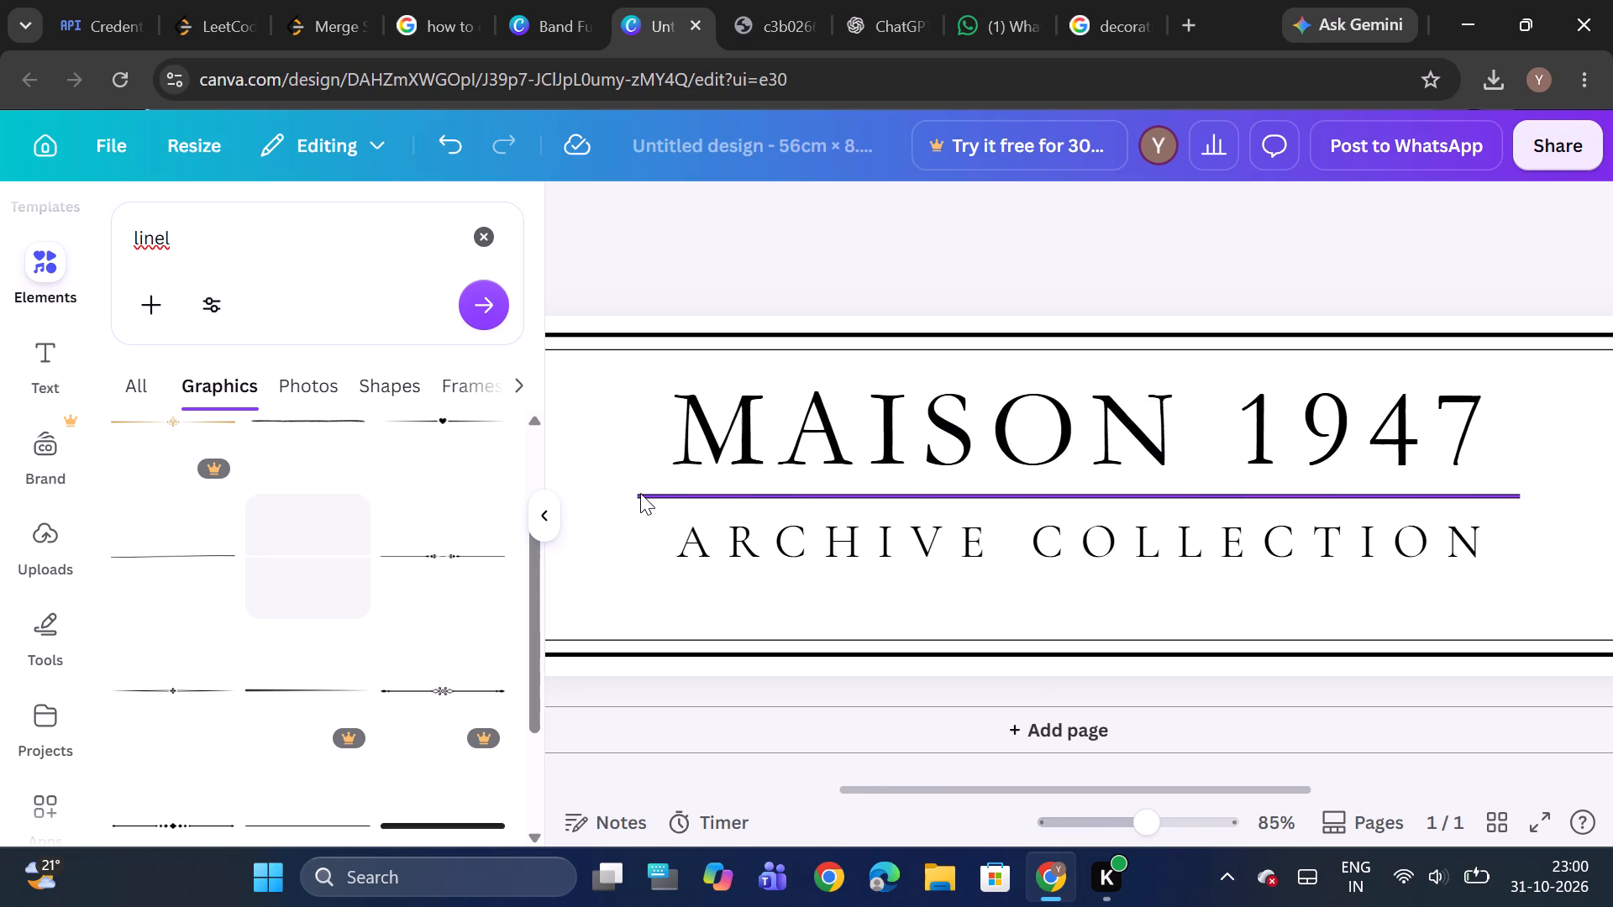
click(638, 495)
drag(638, 495, 775, 493)
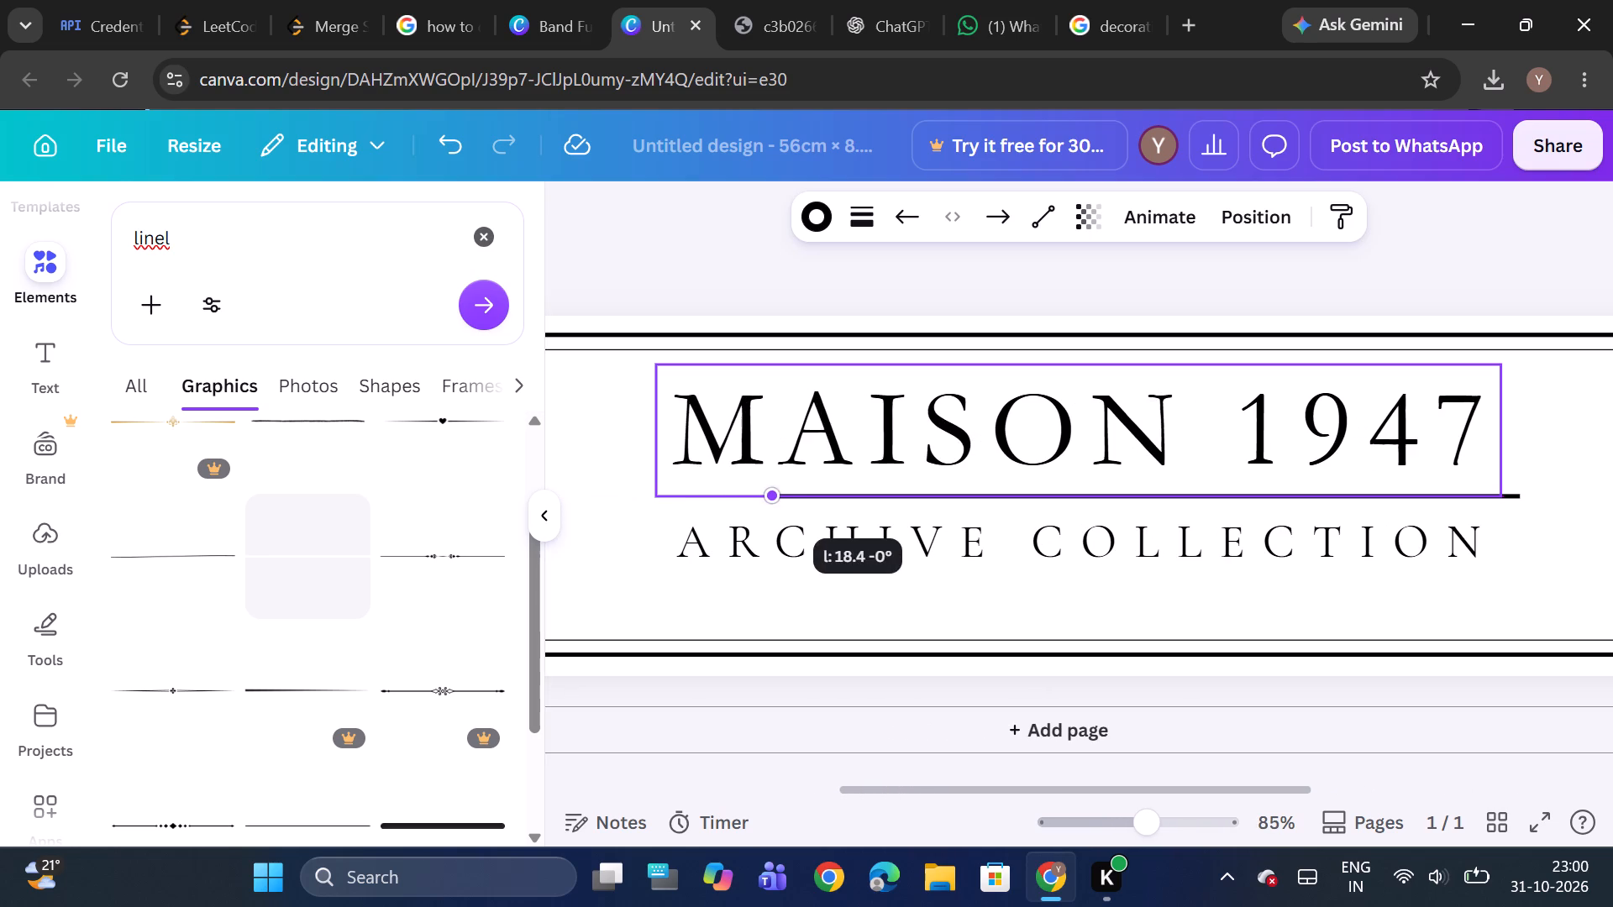
drag(775, 493, 824, 492)
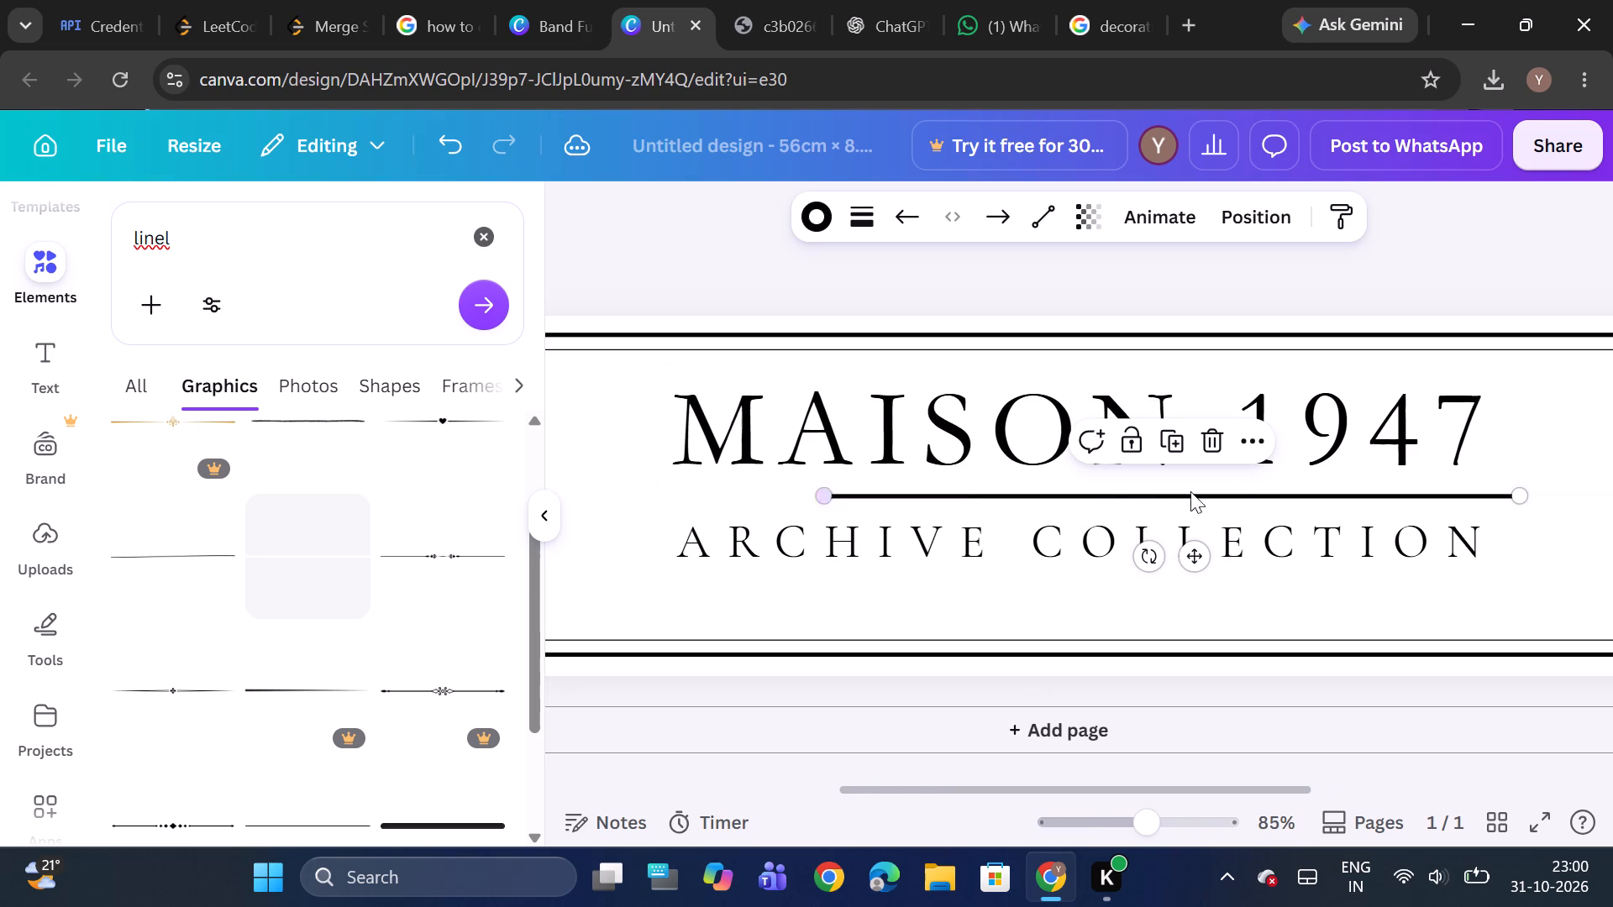
drag(1522, 492, 1280, 496)
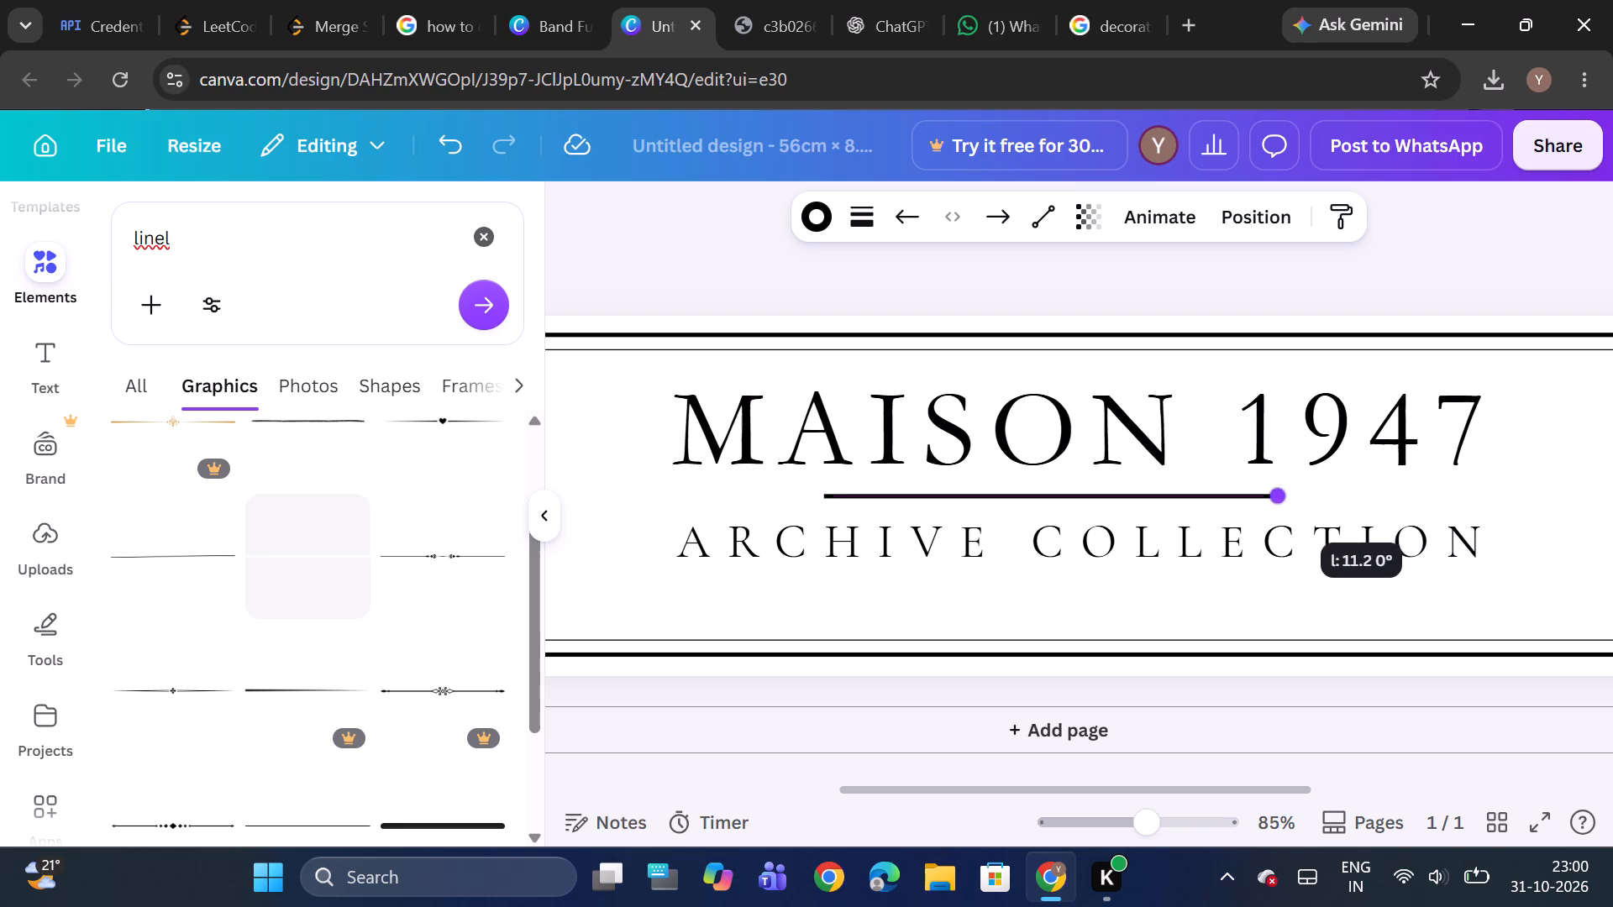
drag(1280, 496, 1206, 491)
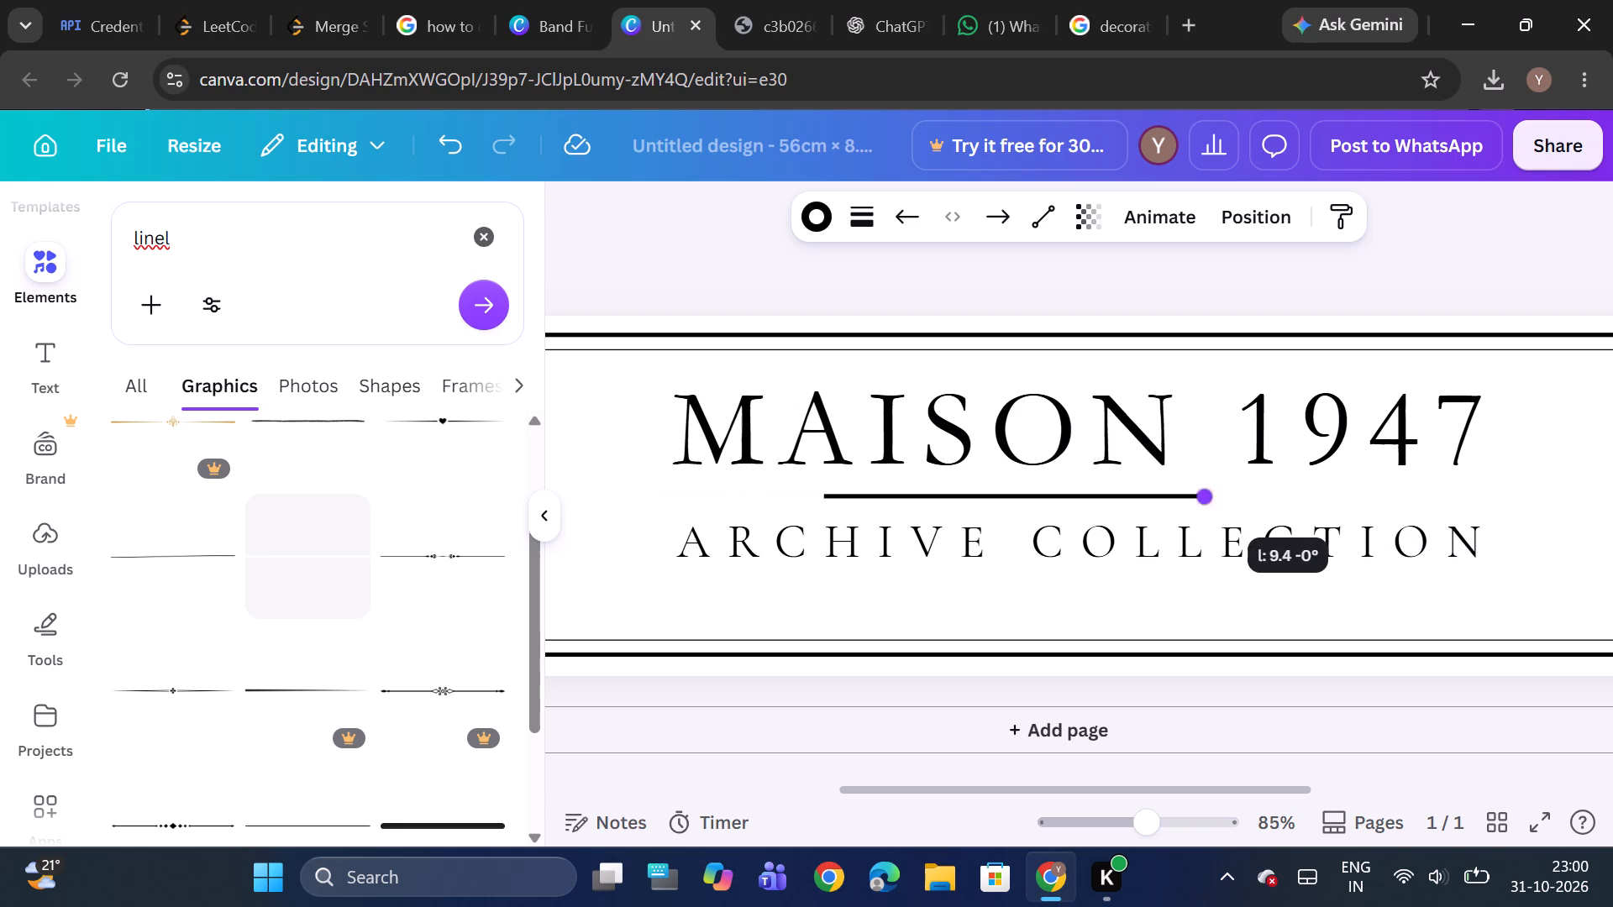
drag(1206, 491, 1042, 486)
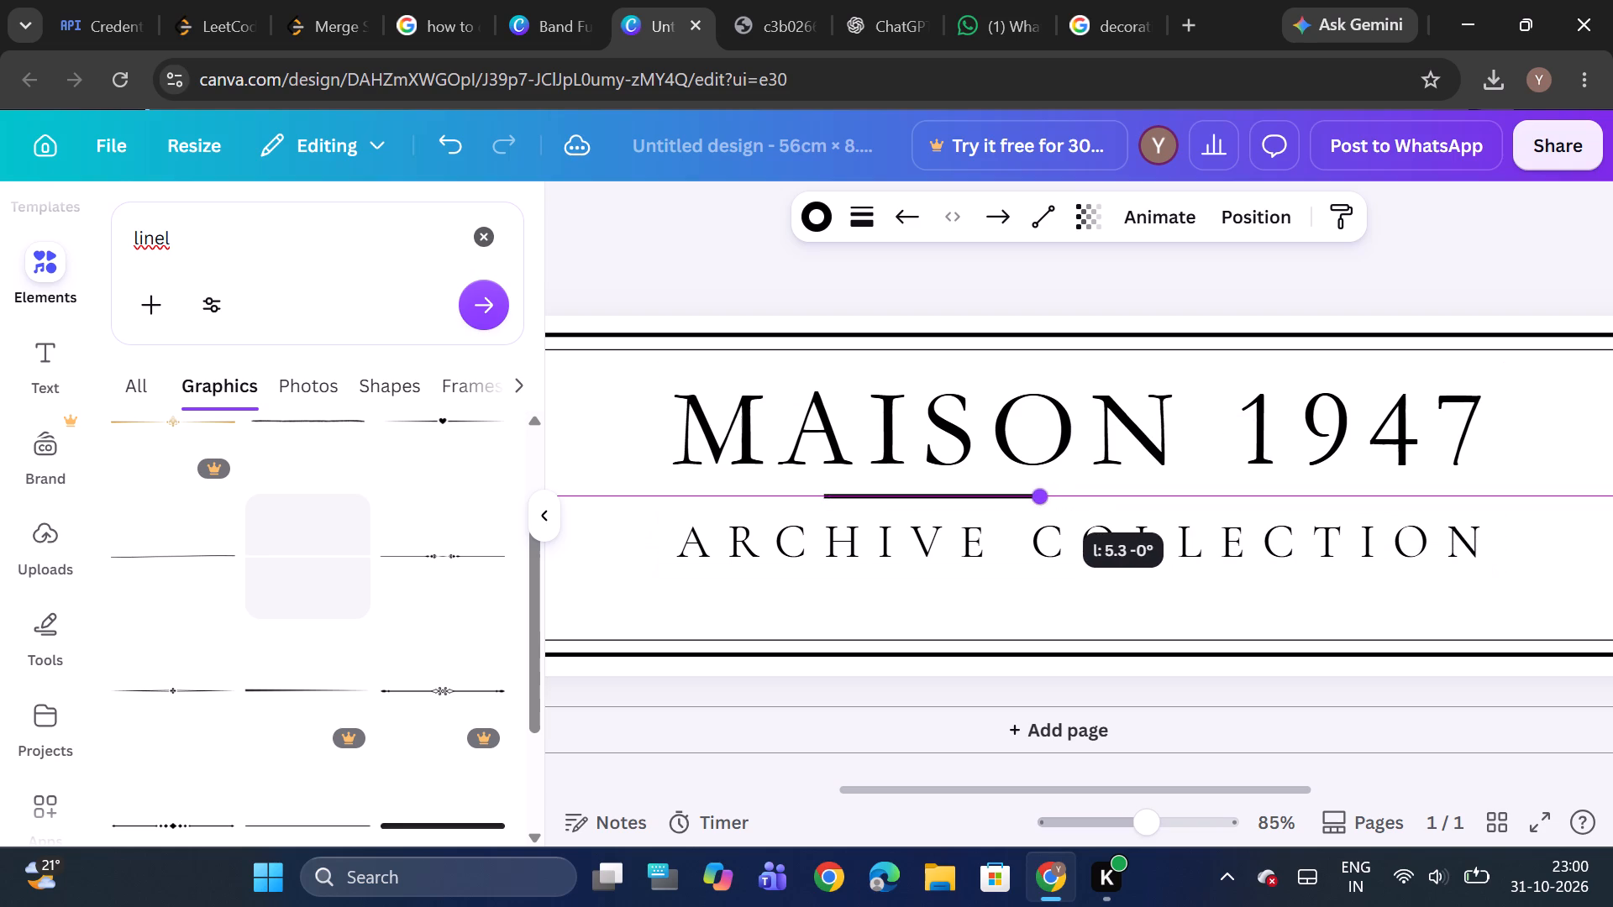
drag(1042, 486, 963, 489)
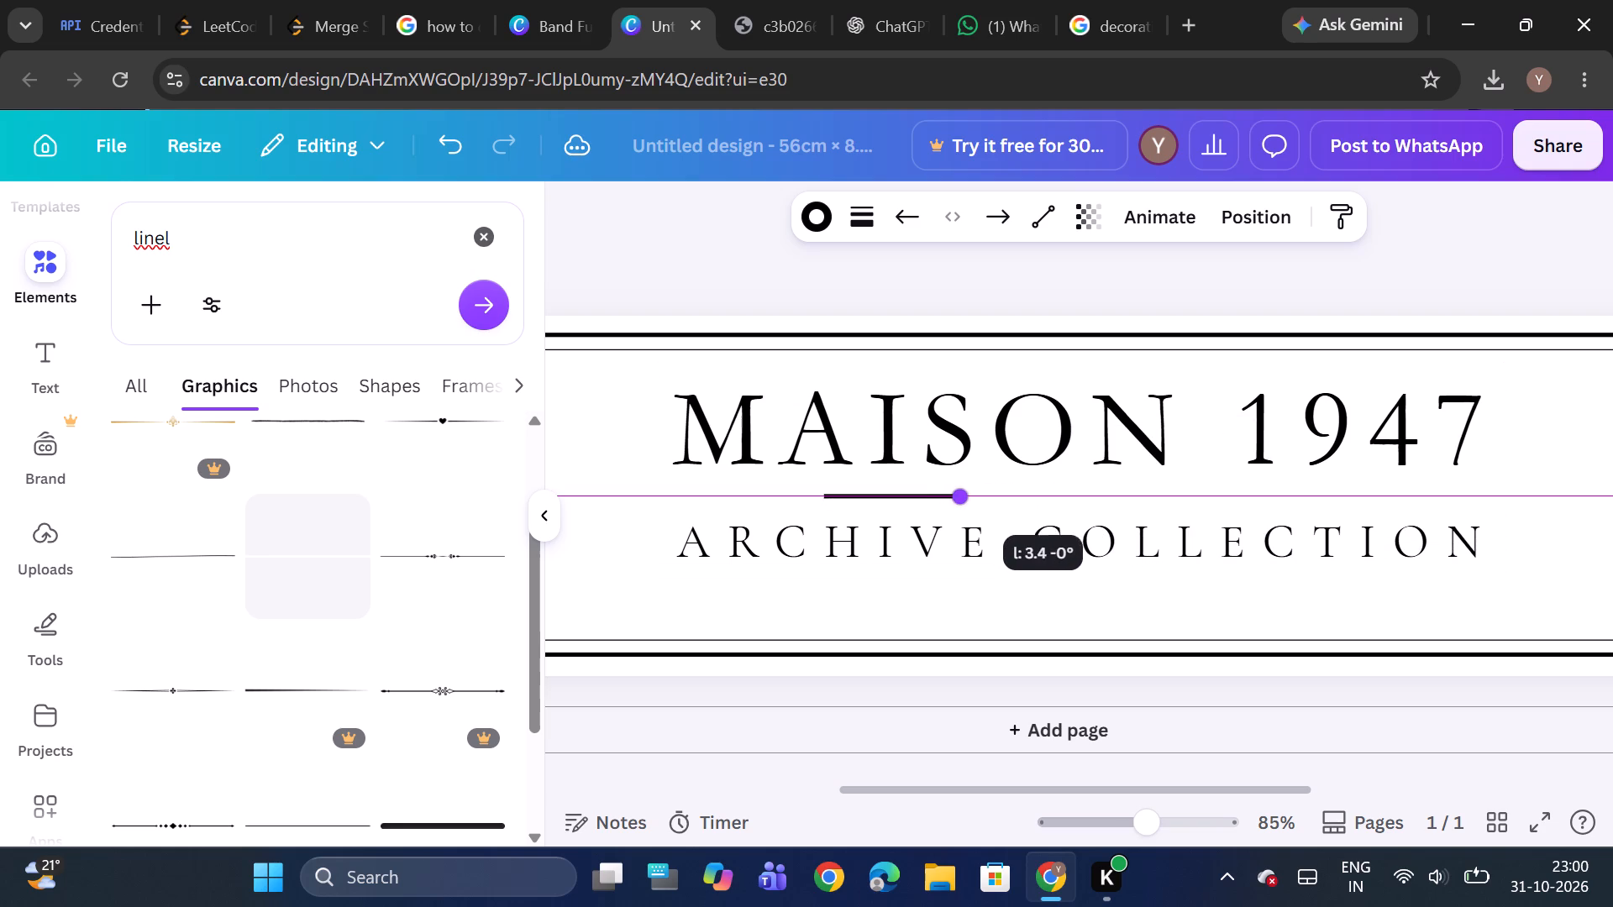
drag(963, 489, 1019, 490)
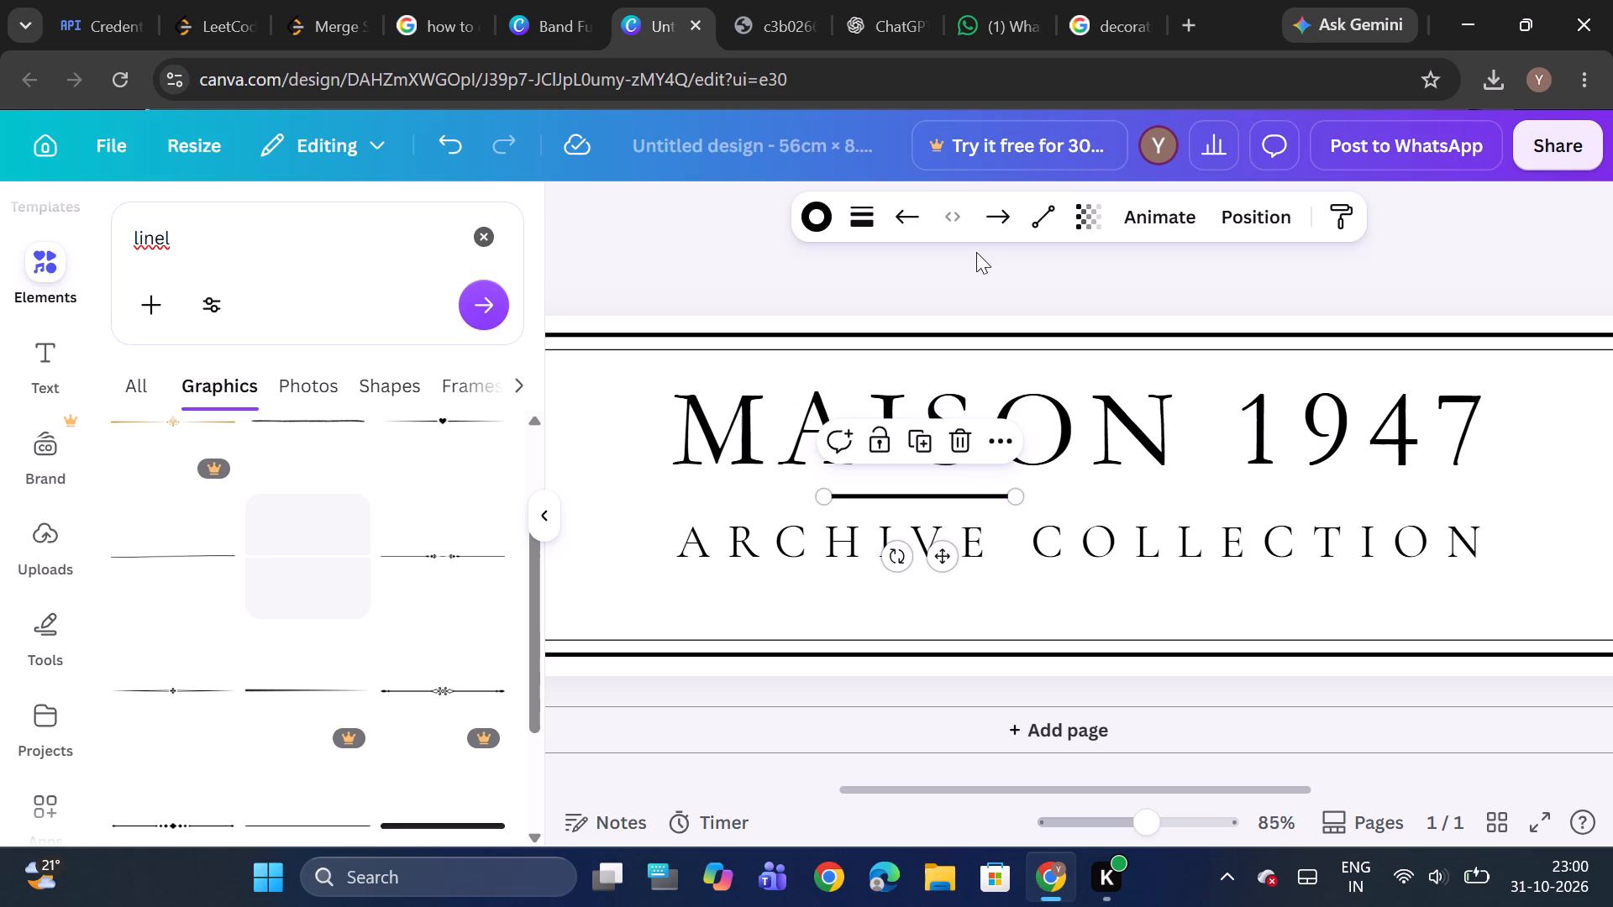
click(975, 264)
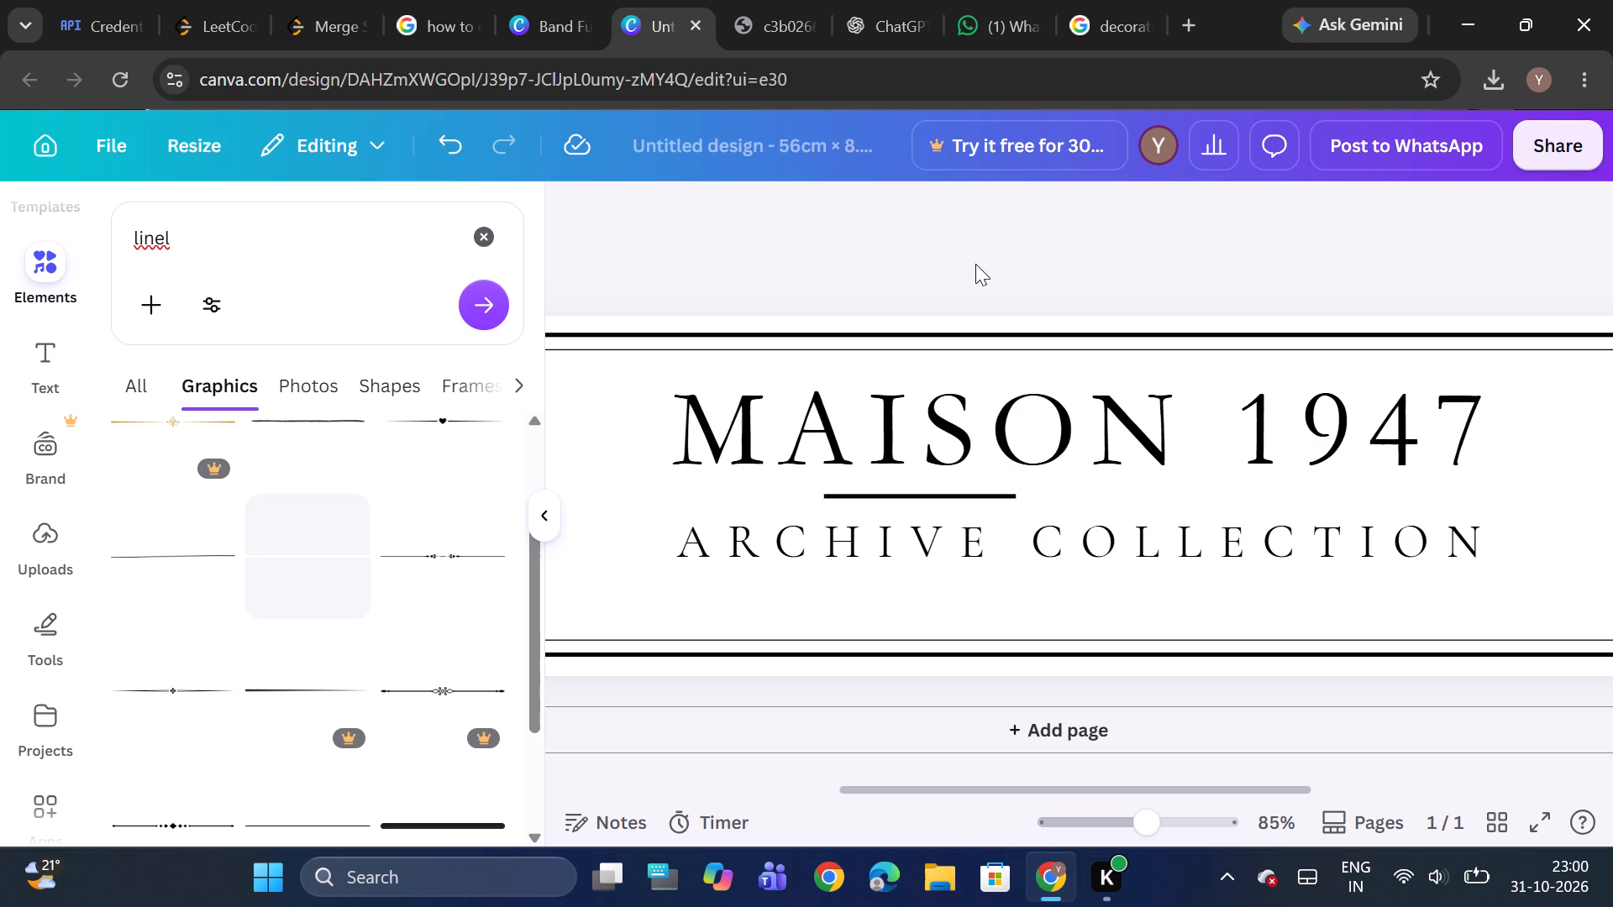
Set the short divider line's stroke weight to 1.
click(916, 499)
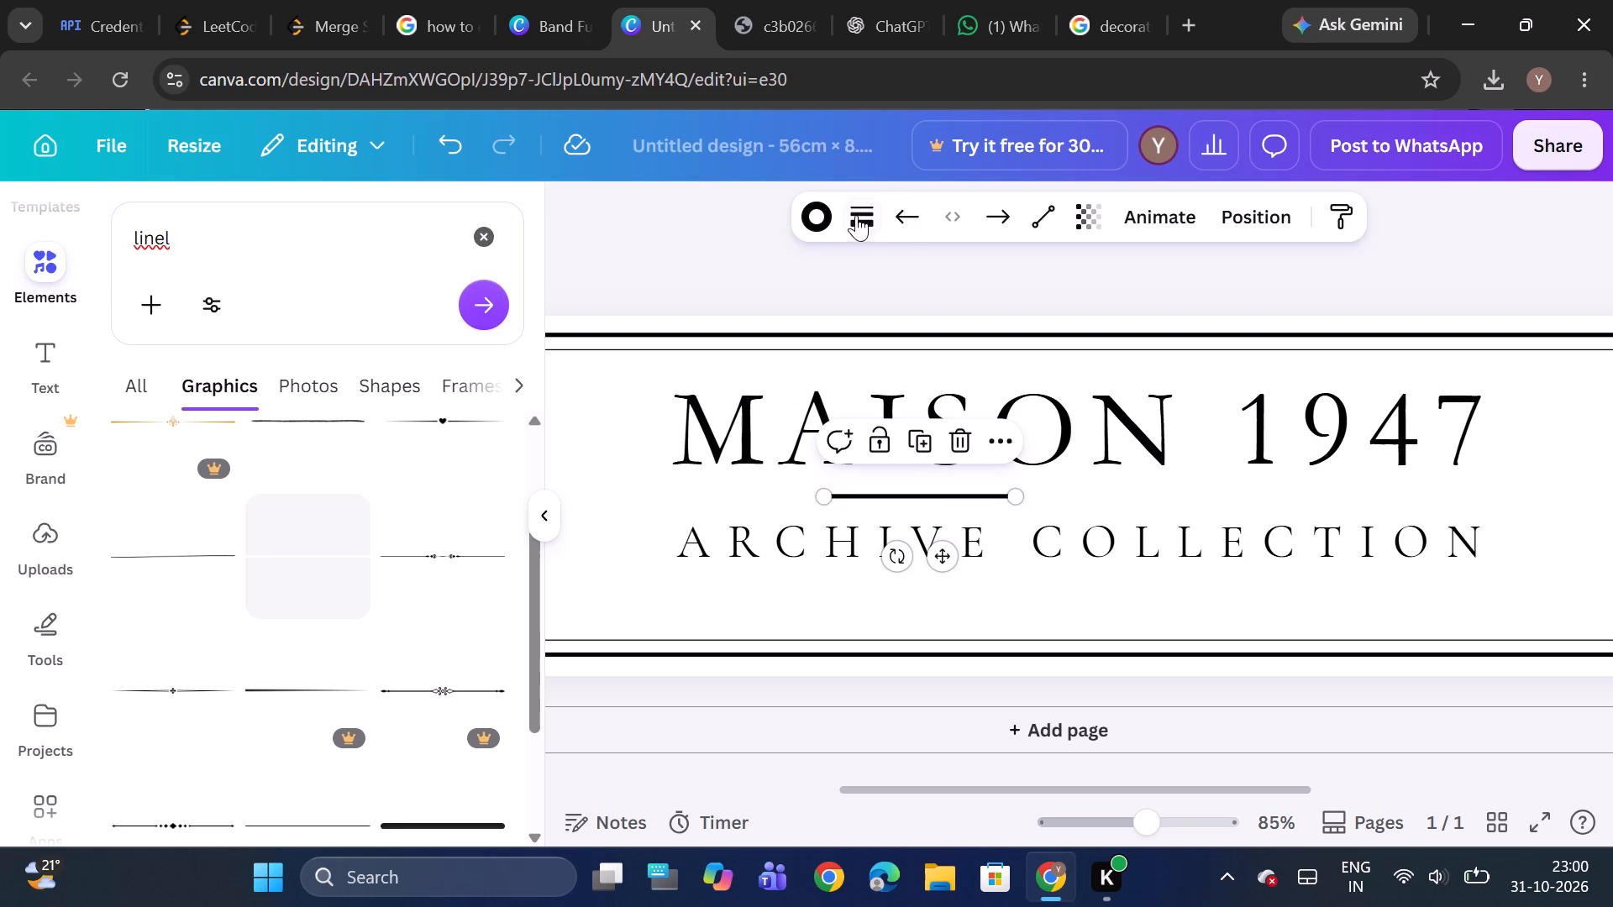
click(853, 217)
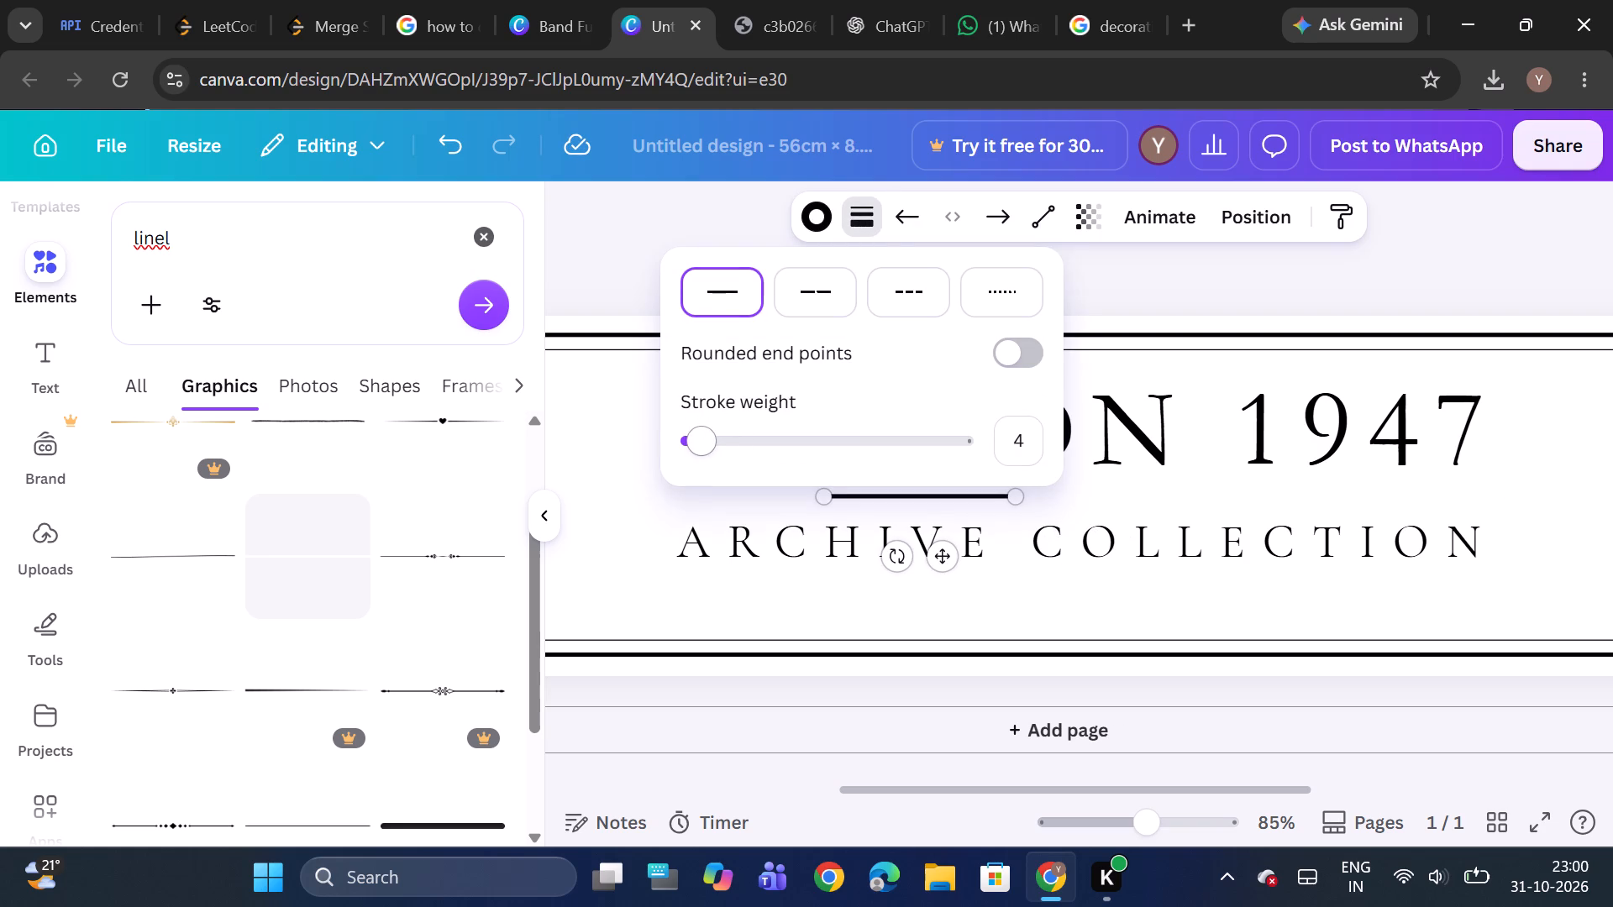
drag(704, 432, 675, 435)
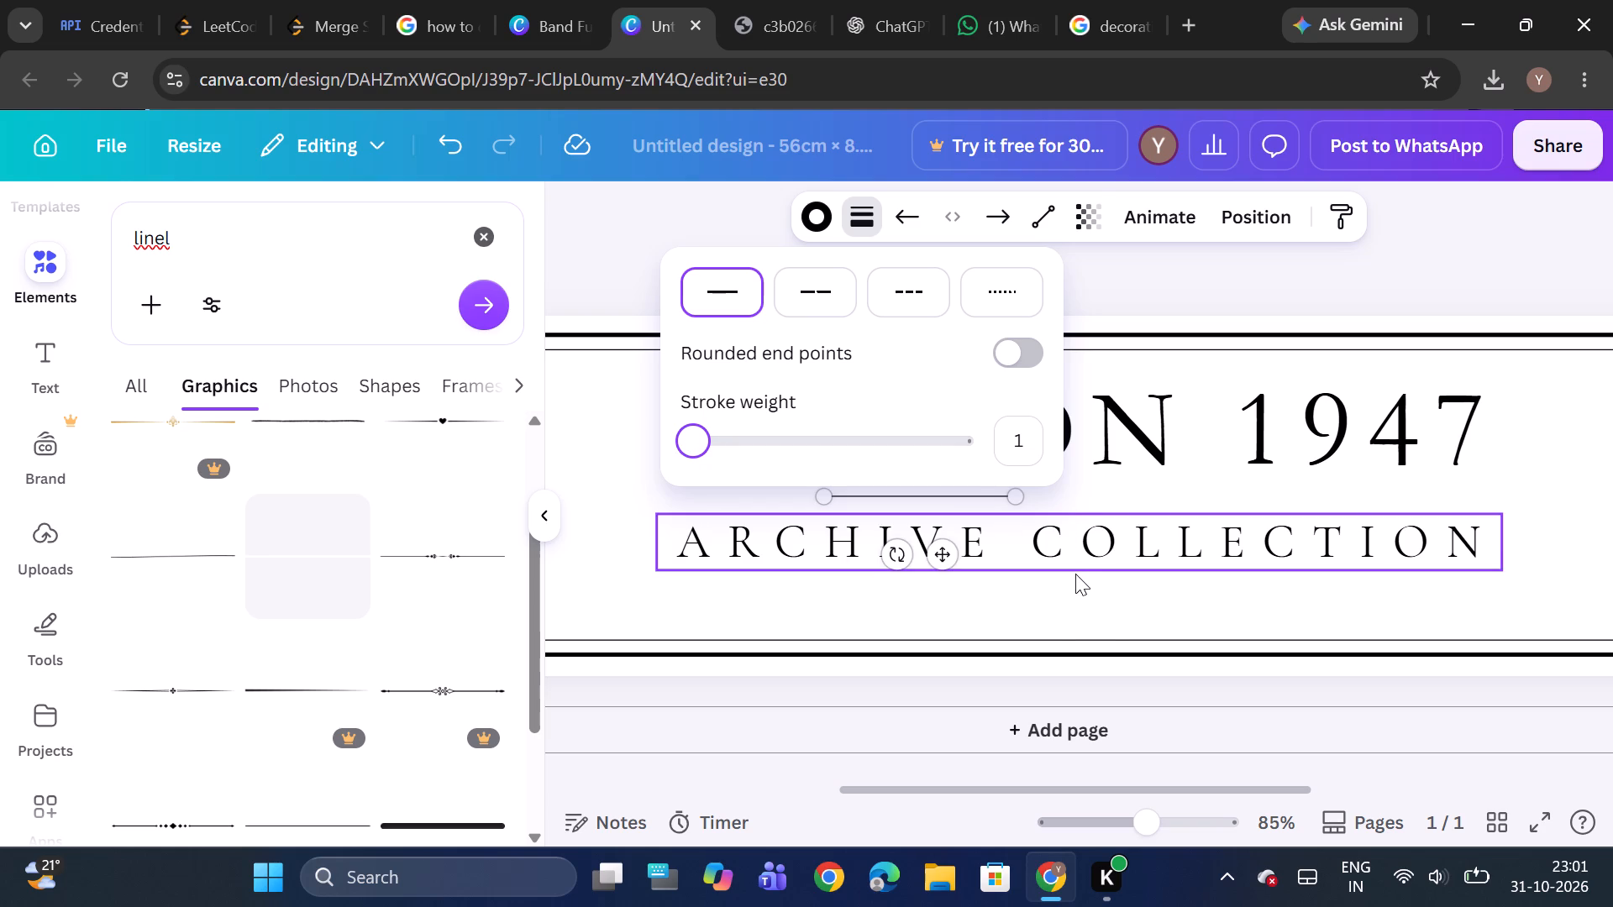
click(1075, 574)
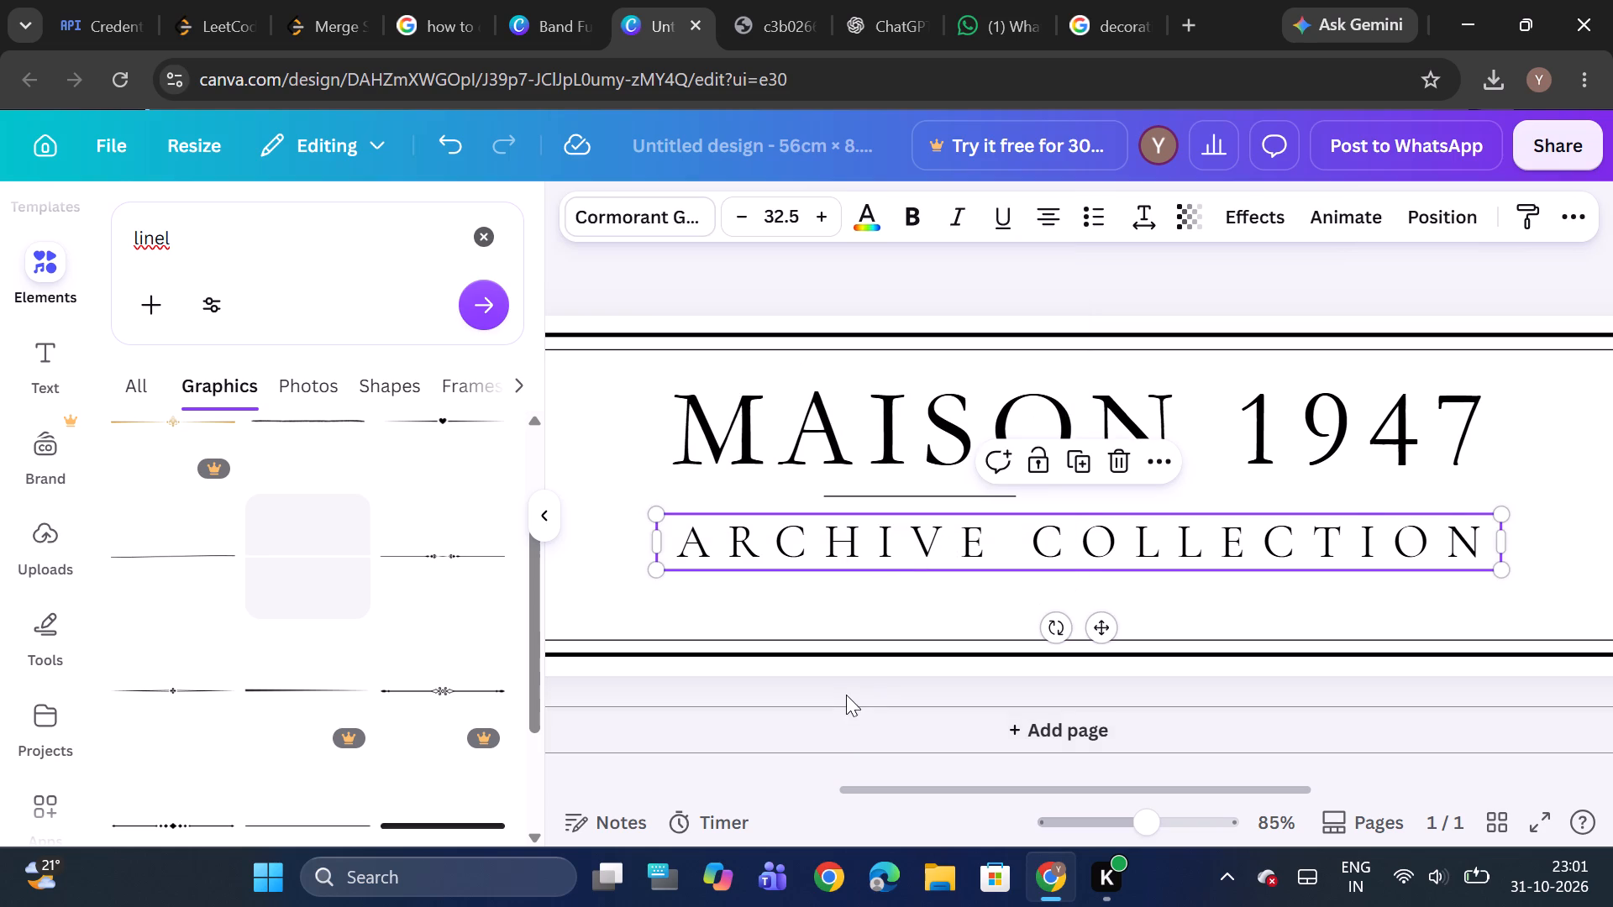
click(844, 694)
Open the Canva home page in a new browser tab and open the "womens sample" design from the recent designs.
double_click(552, 0)
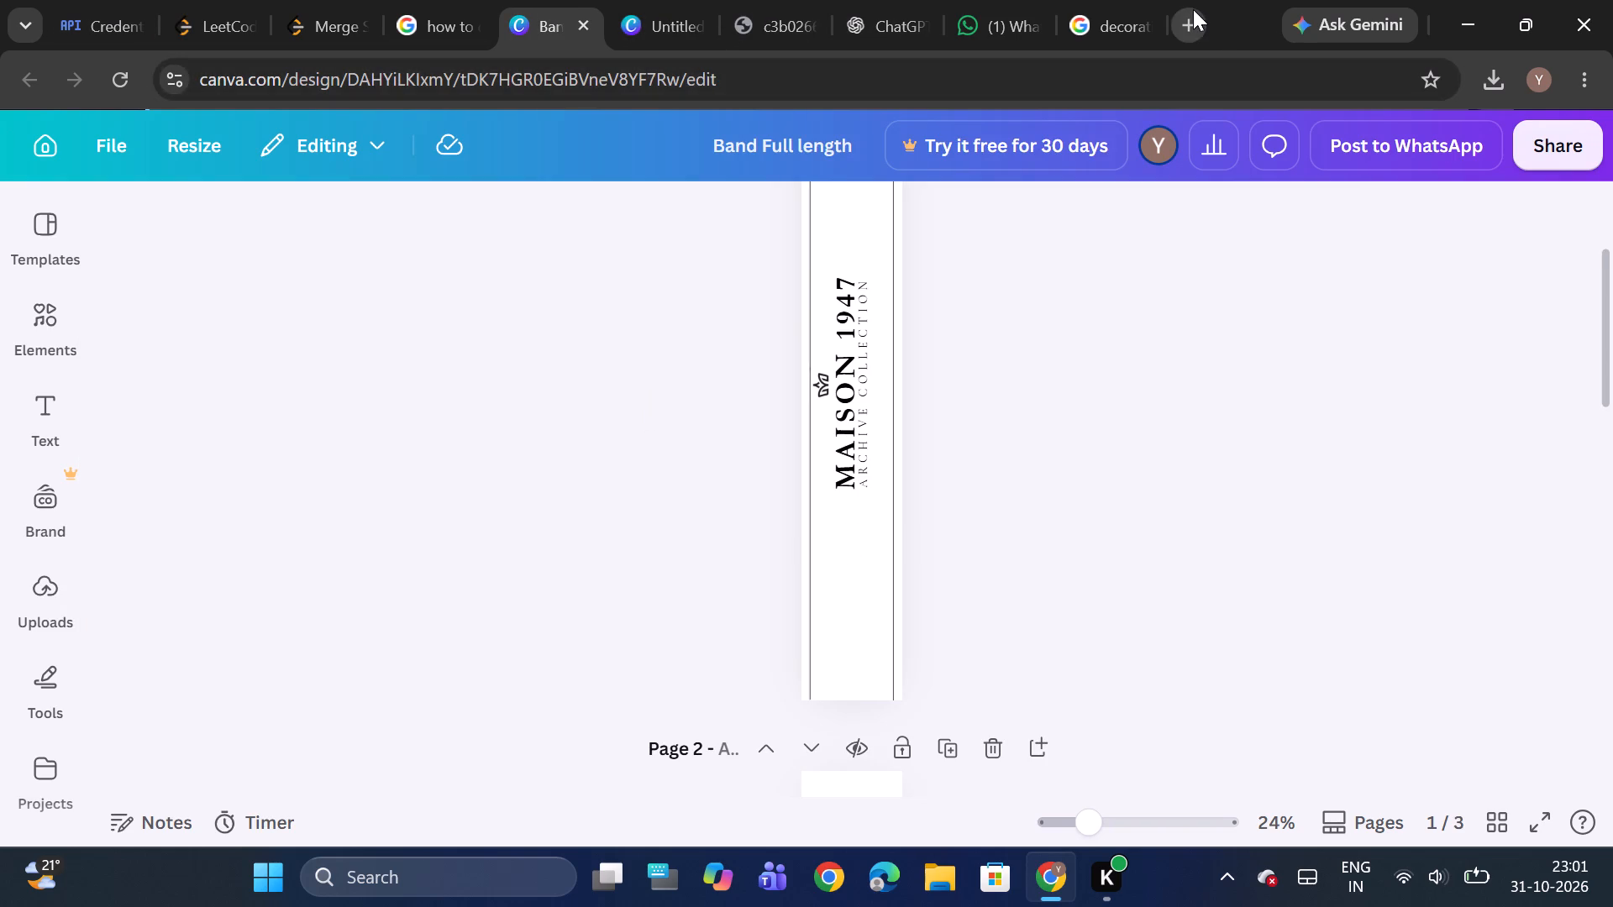
click(1193, 9)
key(x)
key(BackSpace)
text(ca)
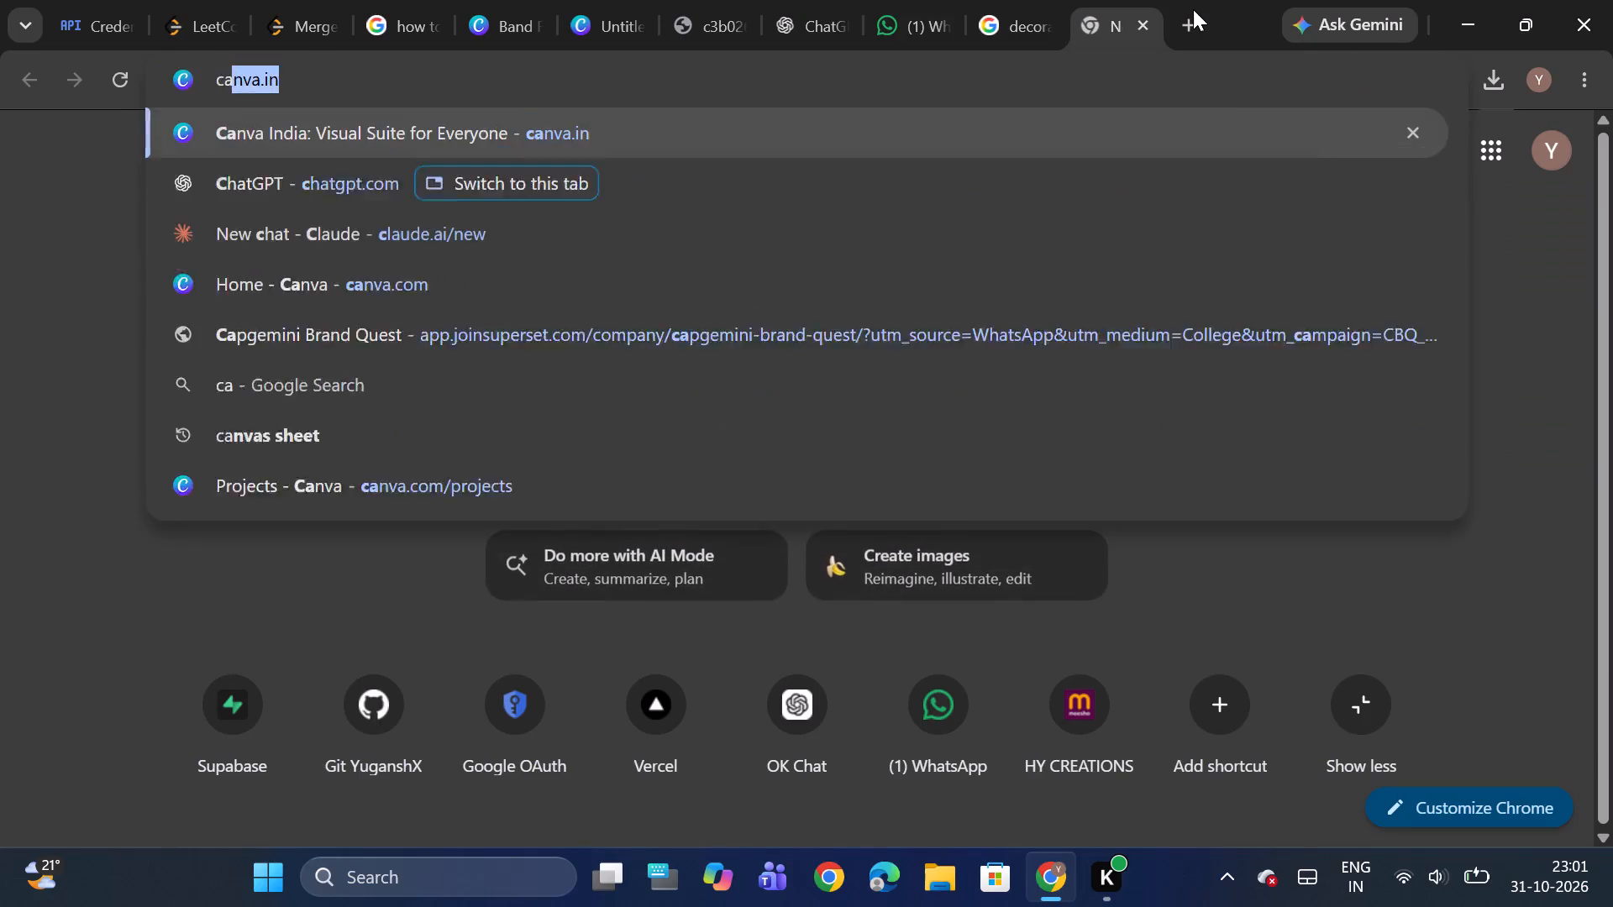
key(Return)
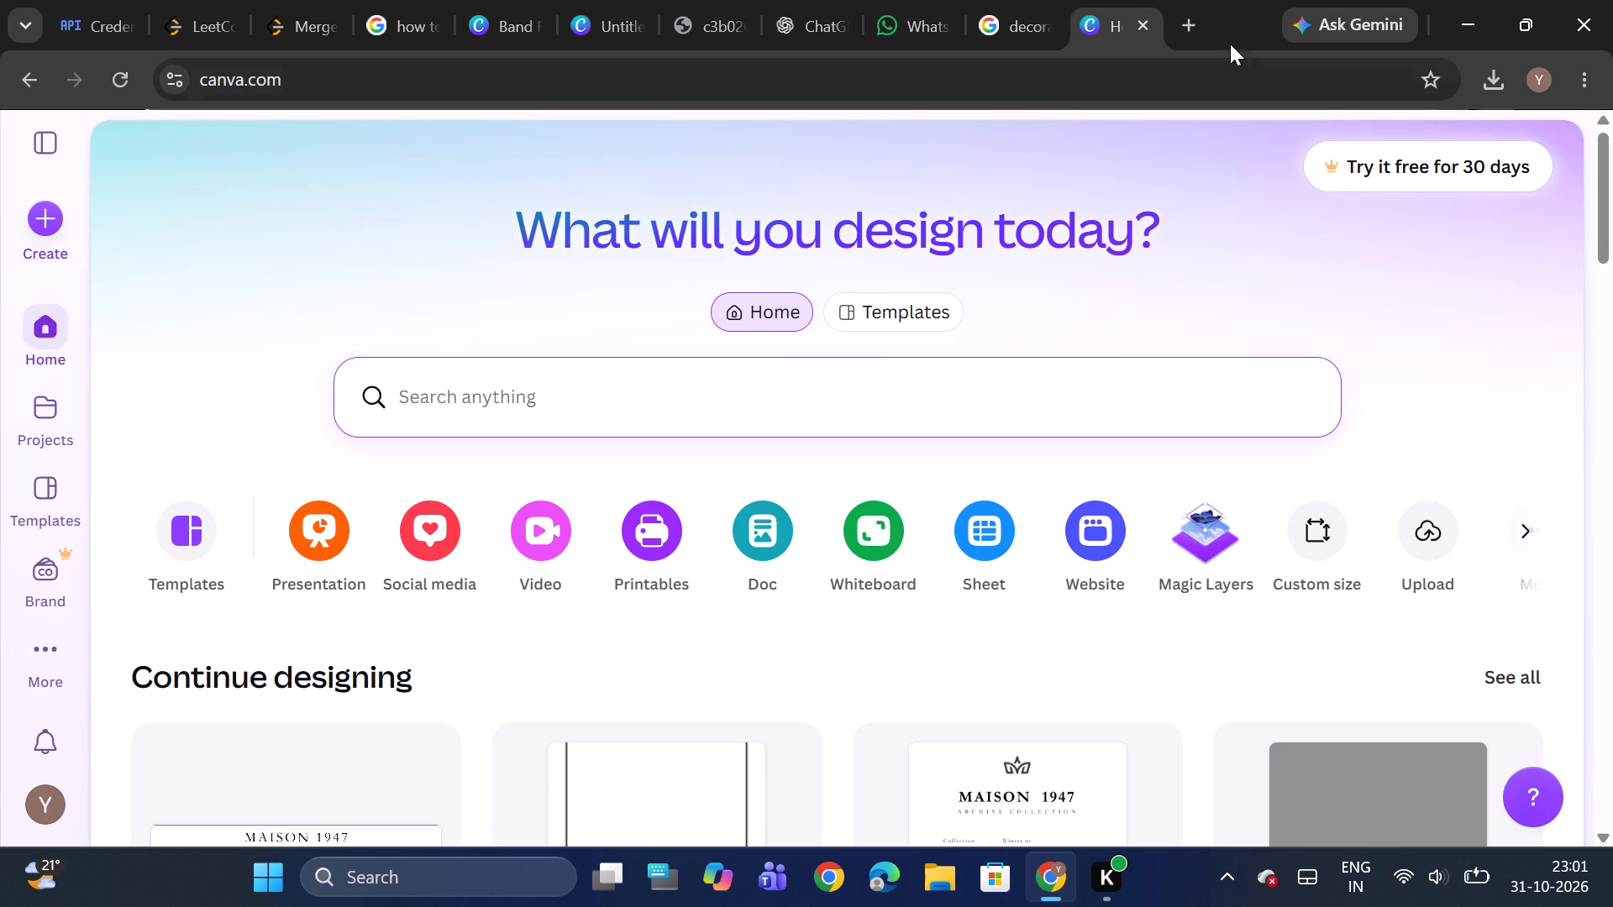
scroll(1327, 105, down, 1)
scroll(1156, 437, down, 2)
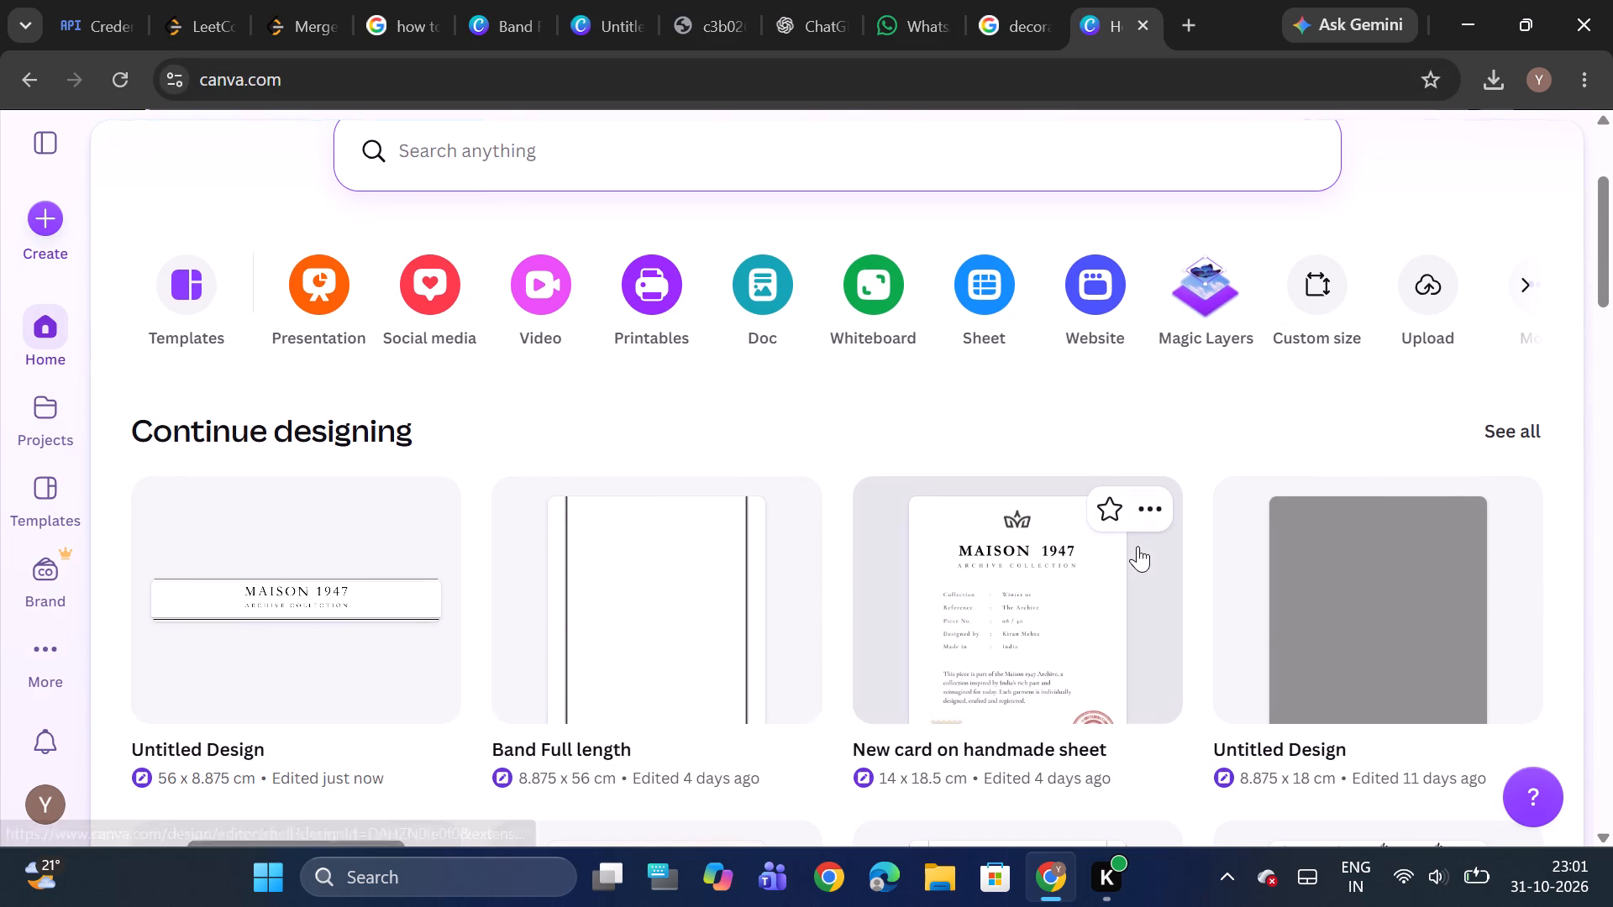
scroll(1138, 546, down, 4)
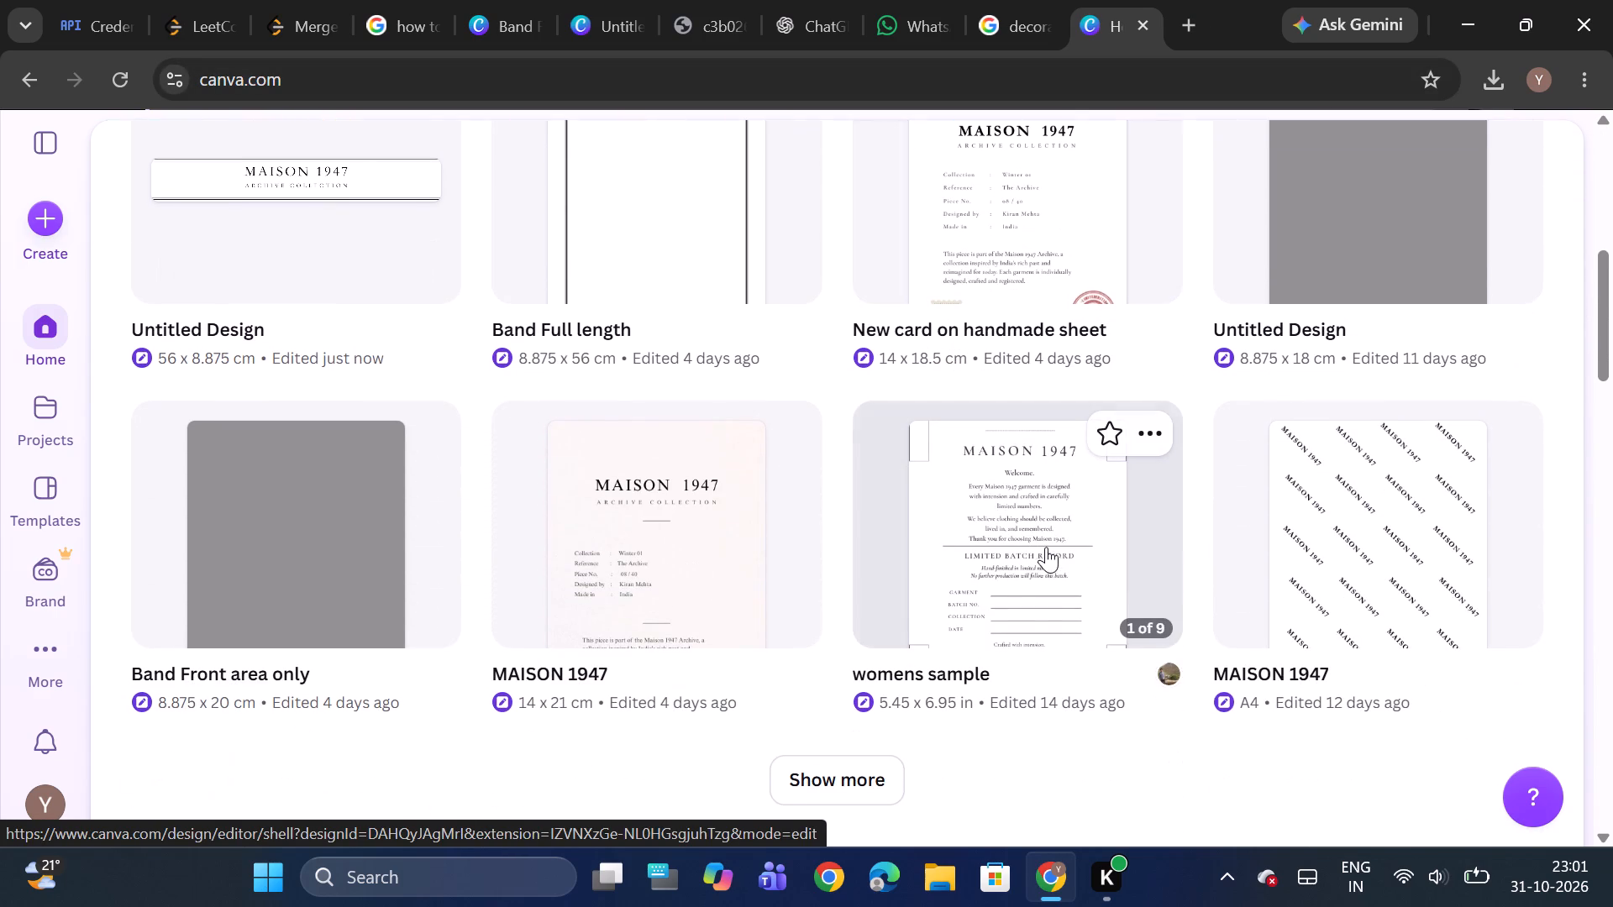
Open the "womens sample" design and go to page 2 to examine its decorative divider lines.
click(994, 552)
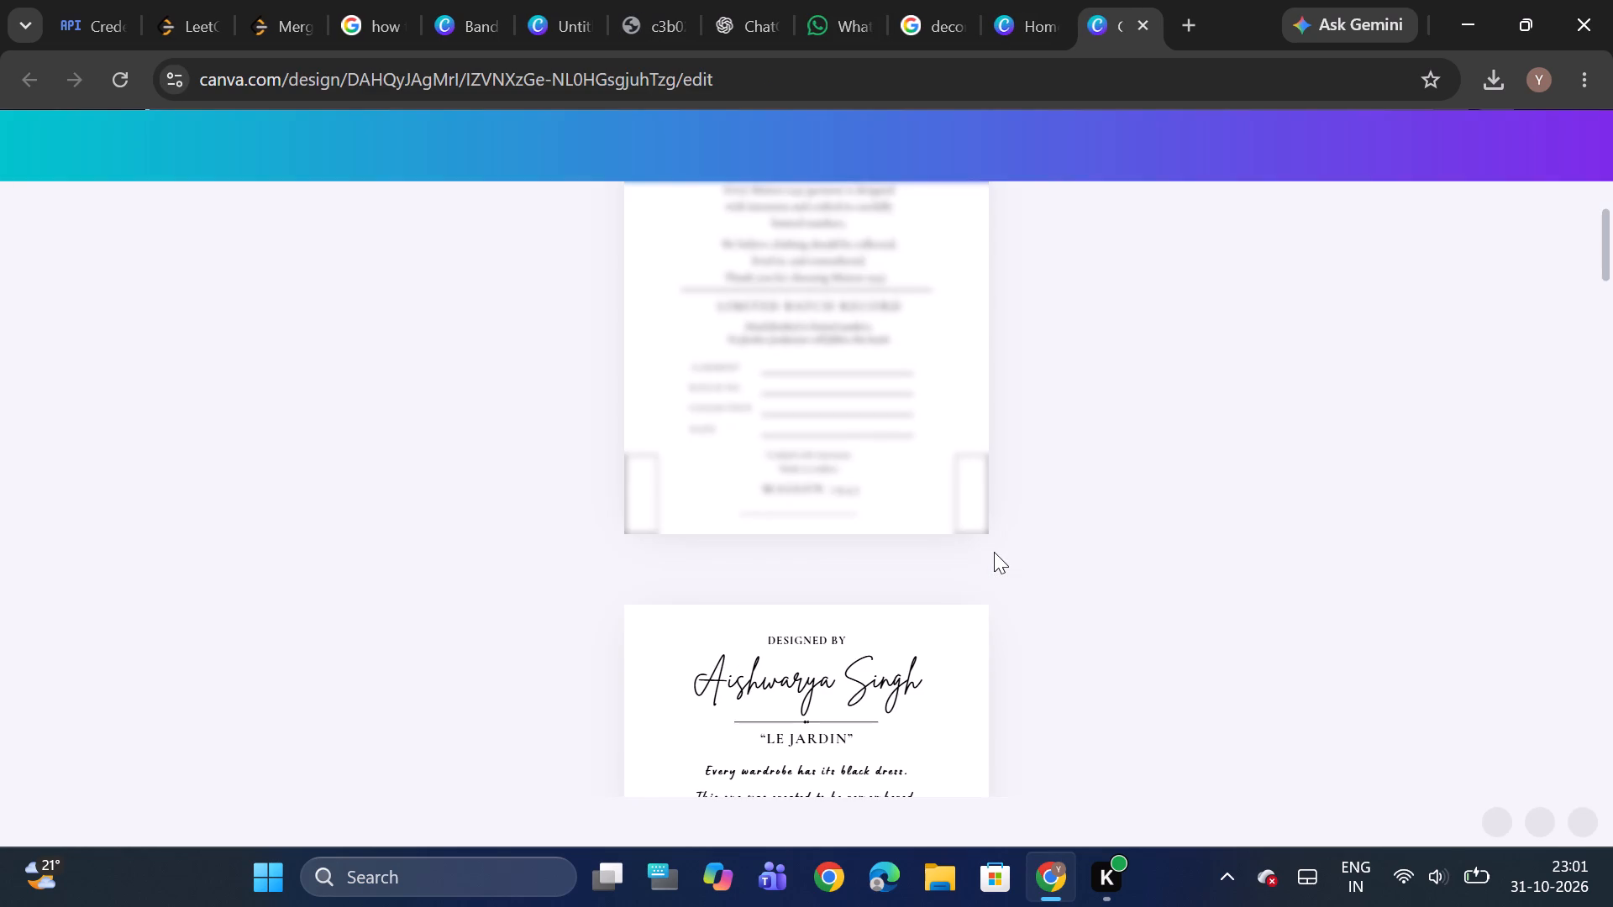
scroll(994, 552, down, 3)
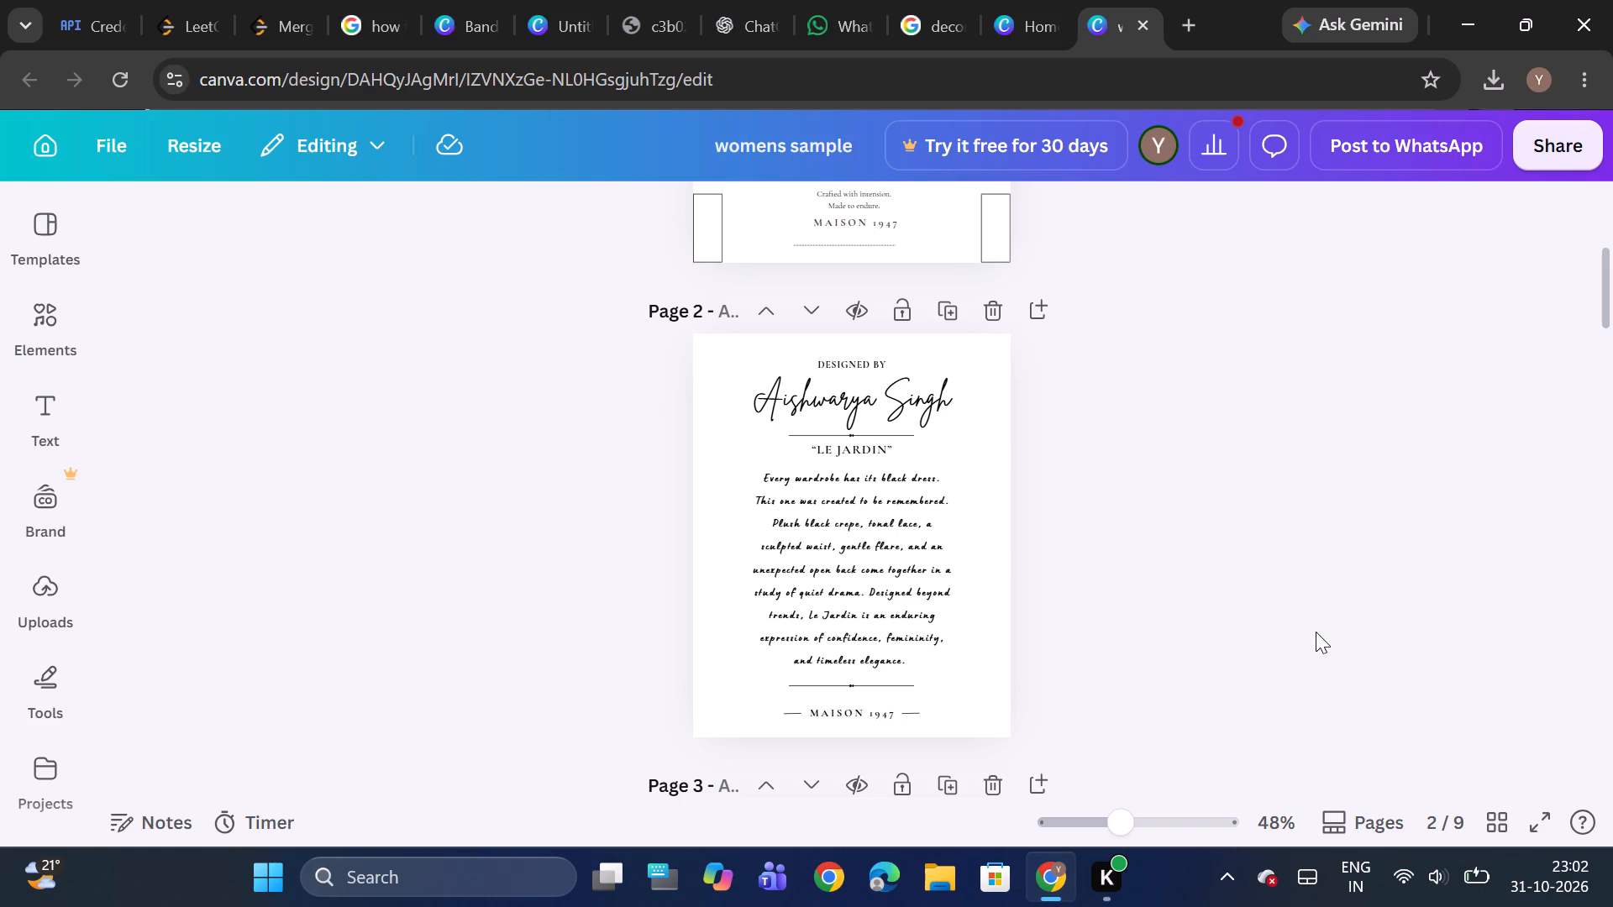
Copy both halves of the decorative divider line above the "LE JARDIN" title on page 2 of the womens sample design.
ctrl+scroll(1053, 482, up, 4)
scroll(1053, 482, left, 4)
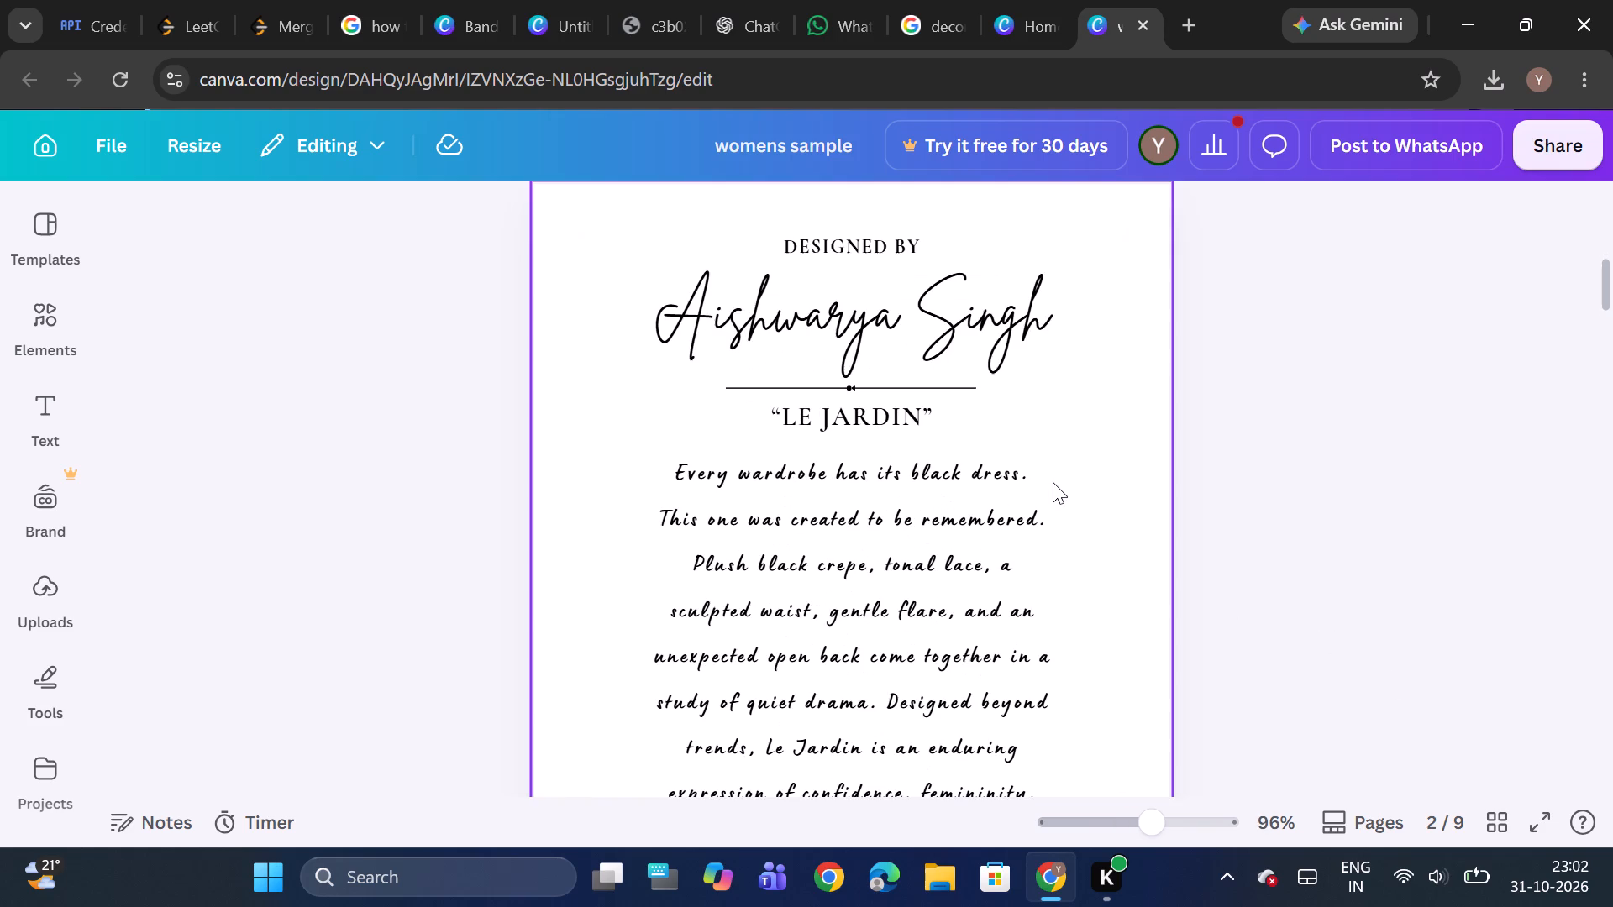
scroll(1053, 482, left, 5)
drag(997, 383, 895, 390)
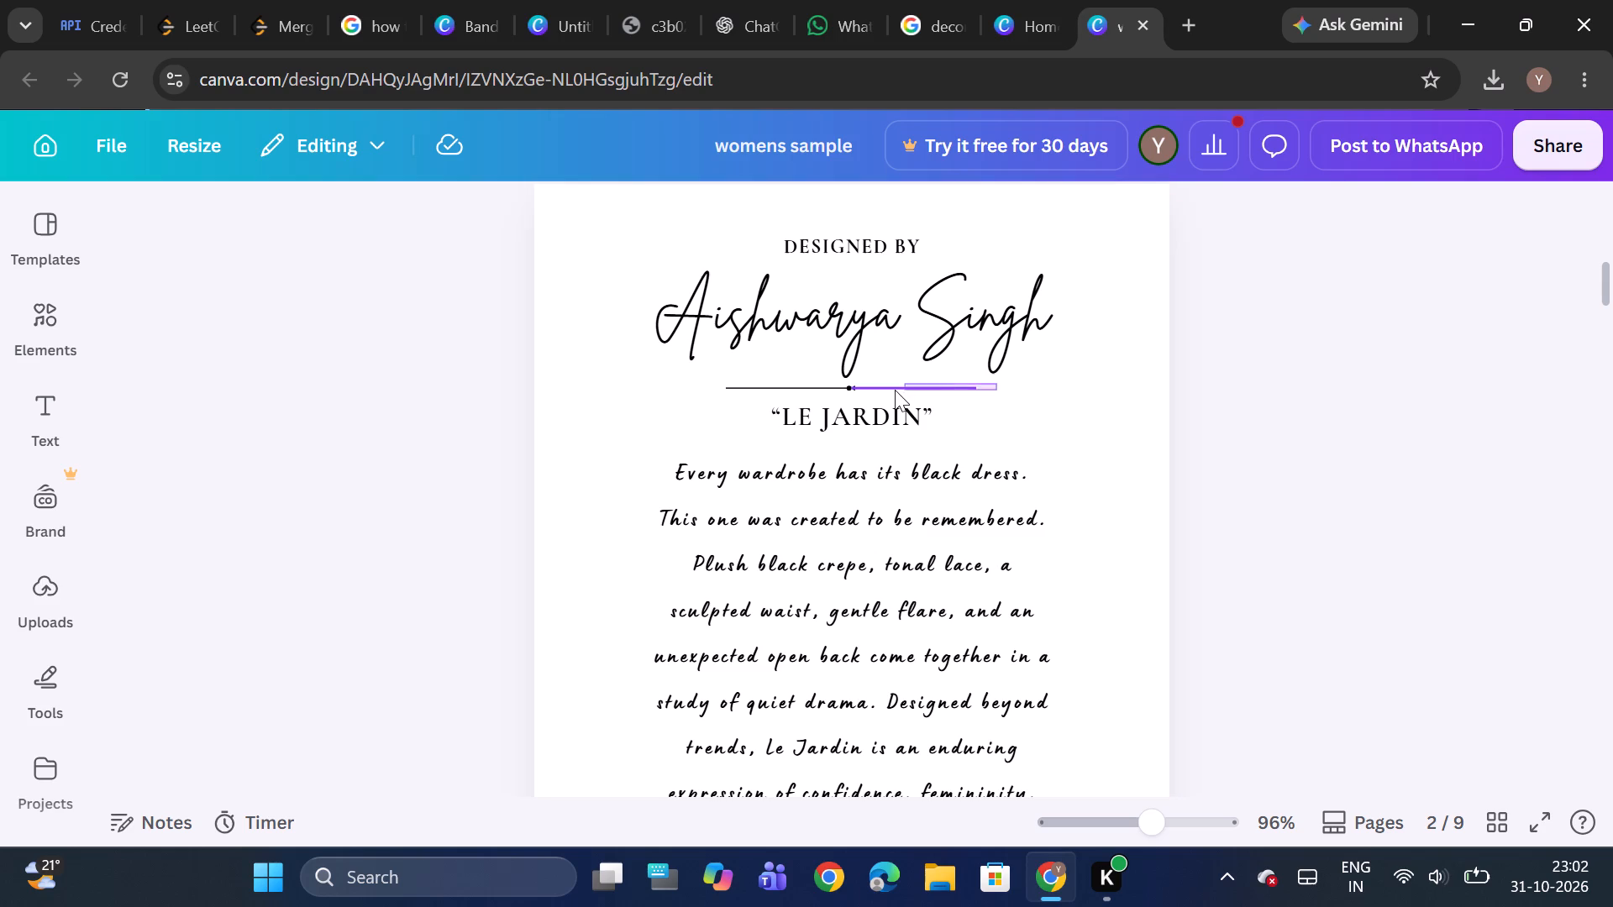
drag(895, 390, 791, 388)
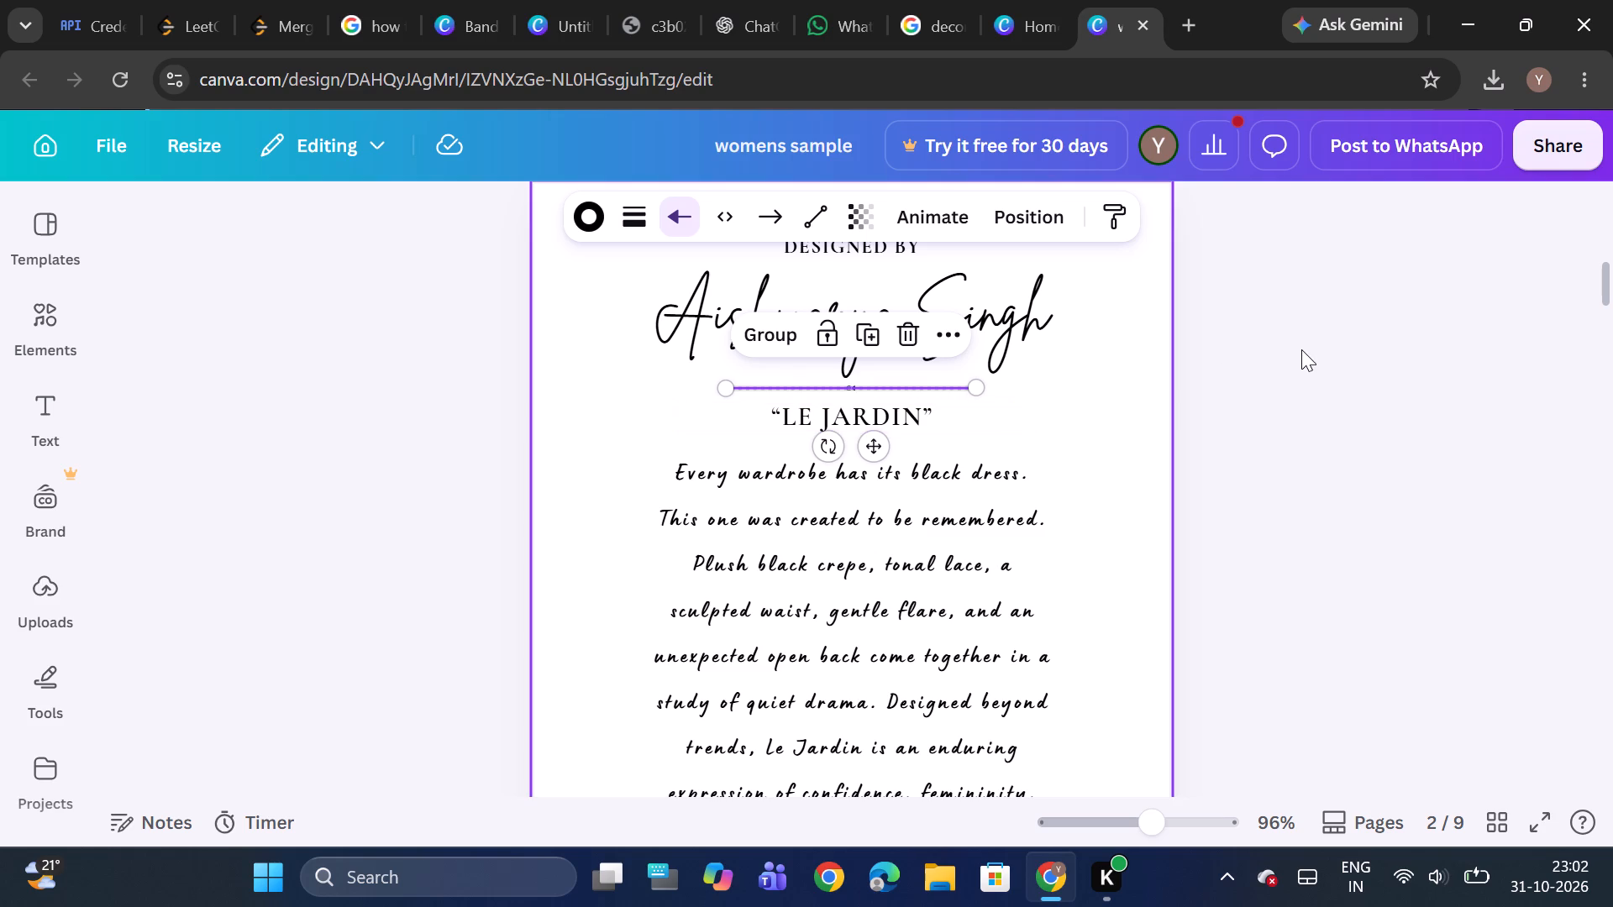
key(ctrl+c)
In the untitled 56 × 8.875 cm band design, replace the short plain line below MAISON with the copied decorative divider.
click(993, 0)
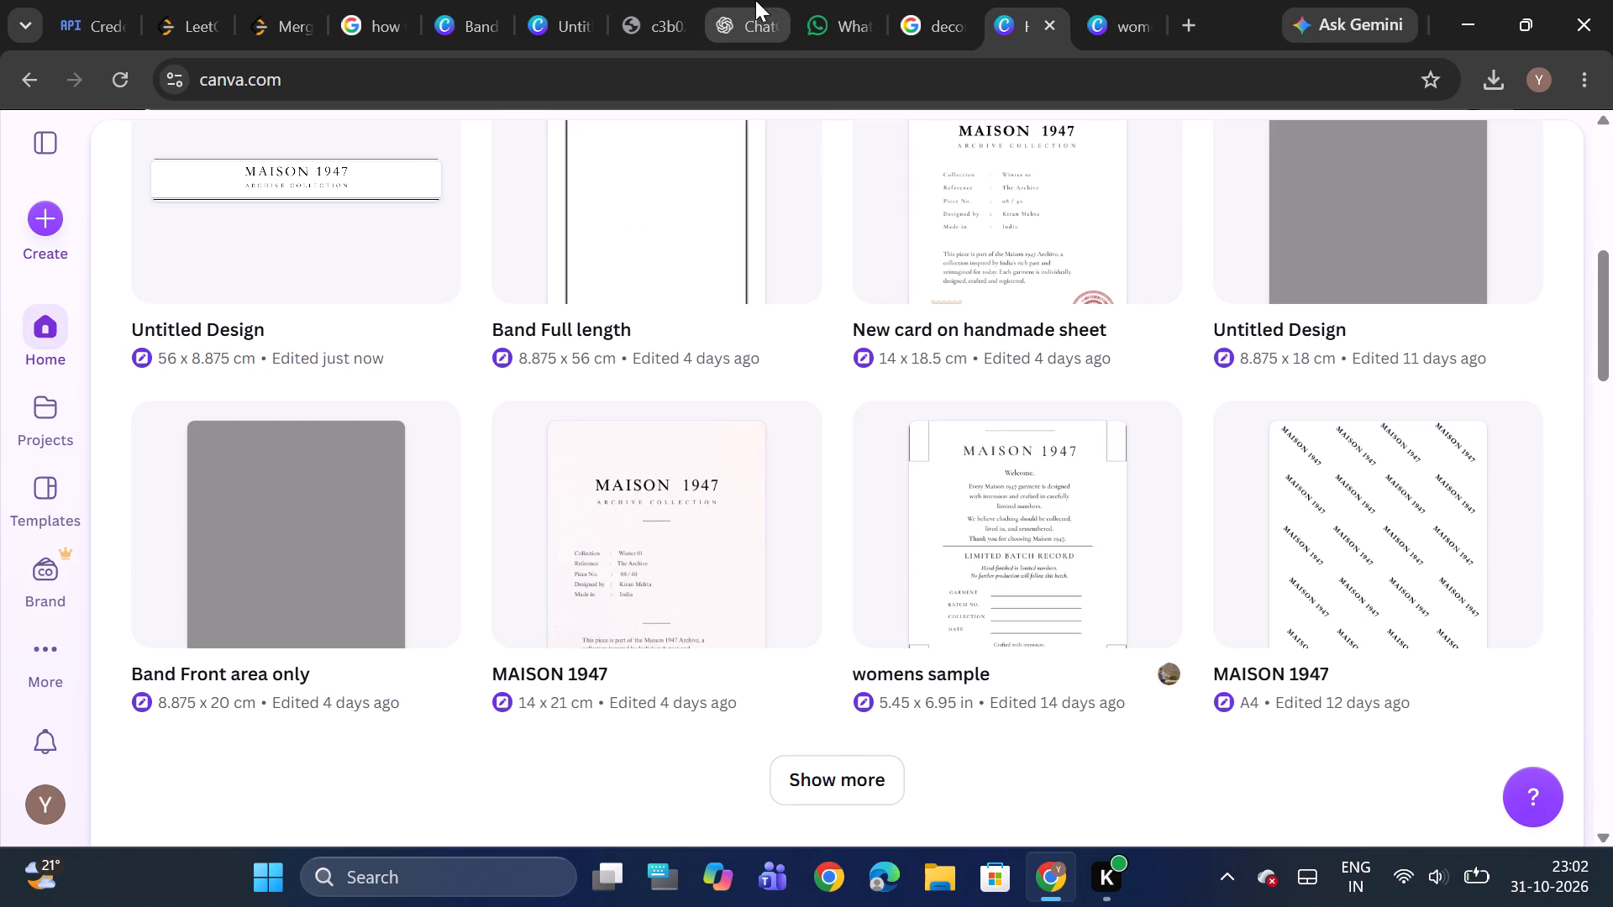
click(584, 0)
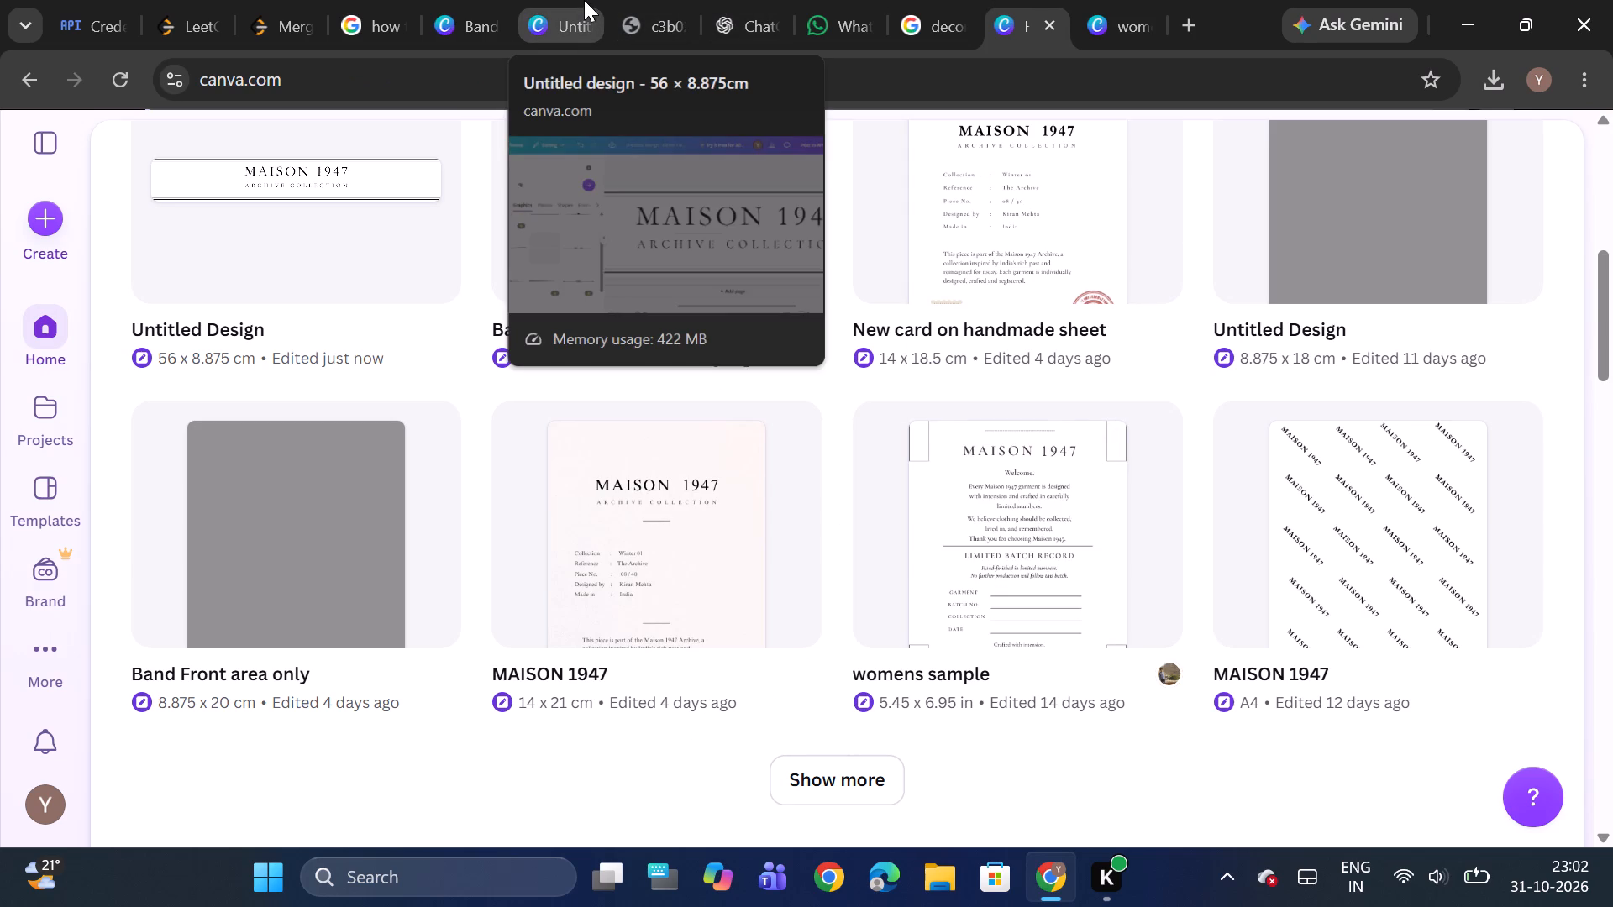
click(994, 491)
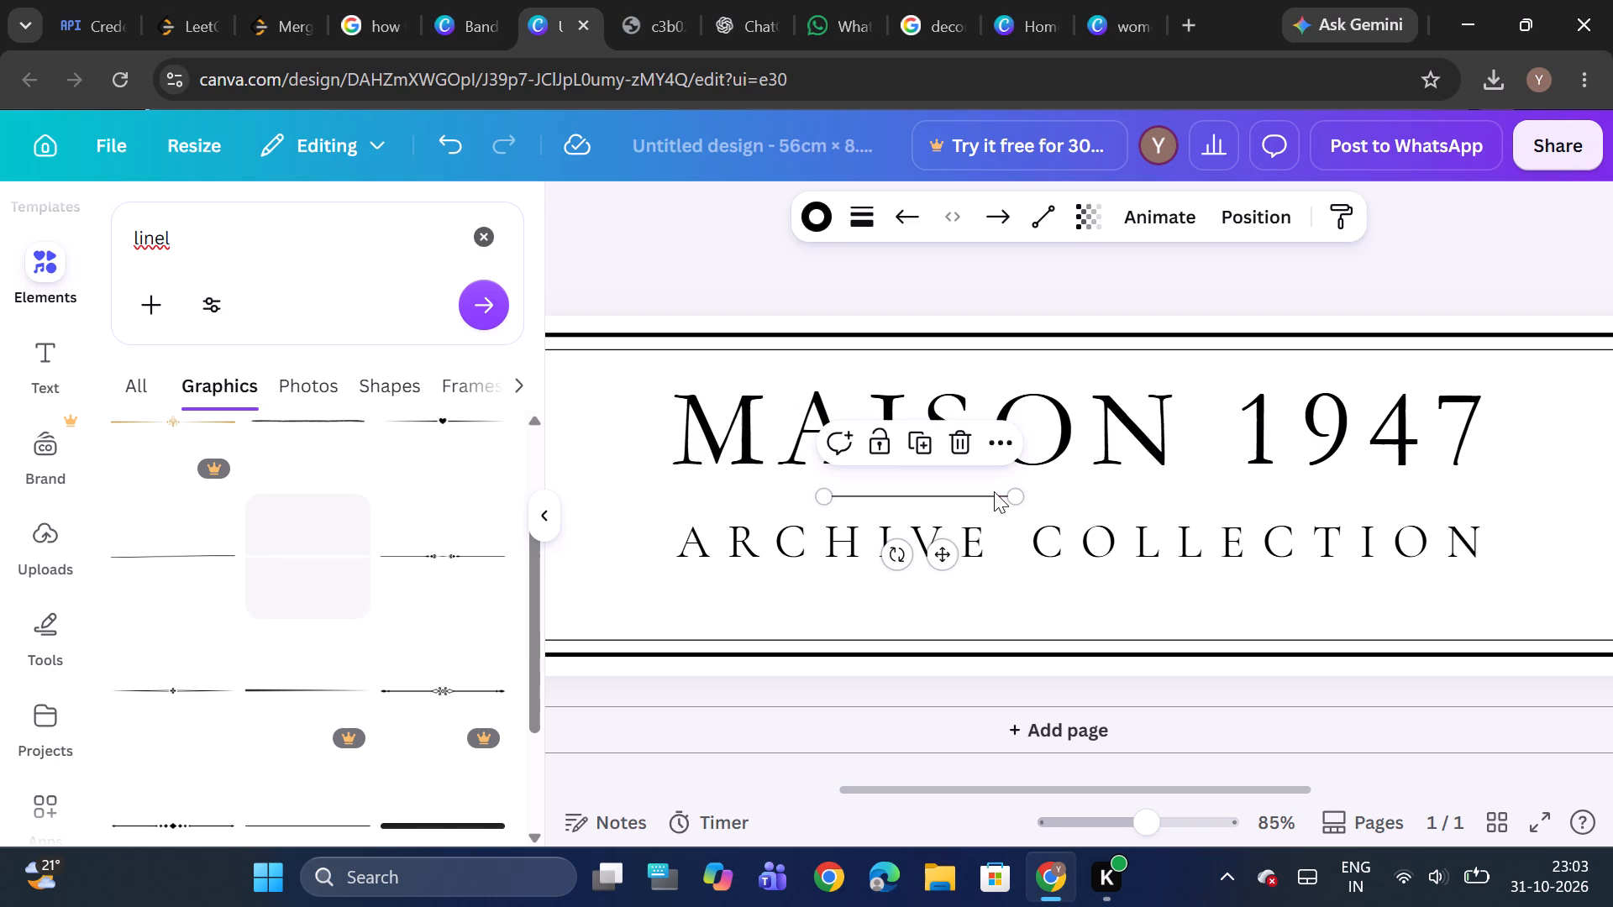
key(Delete)
key(ctrl+v)
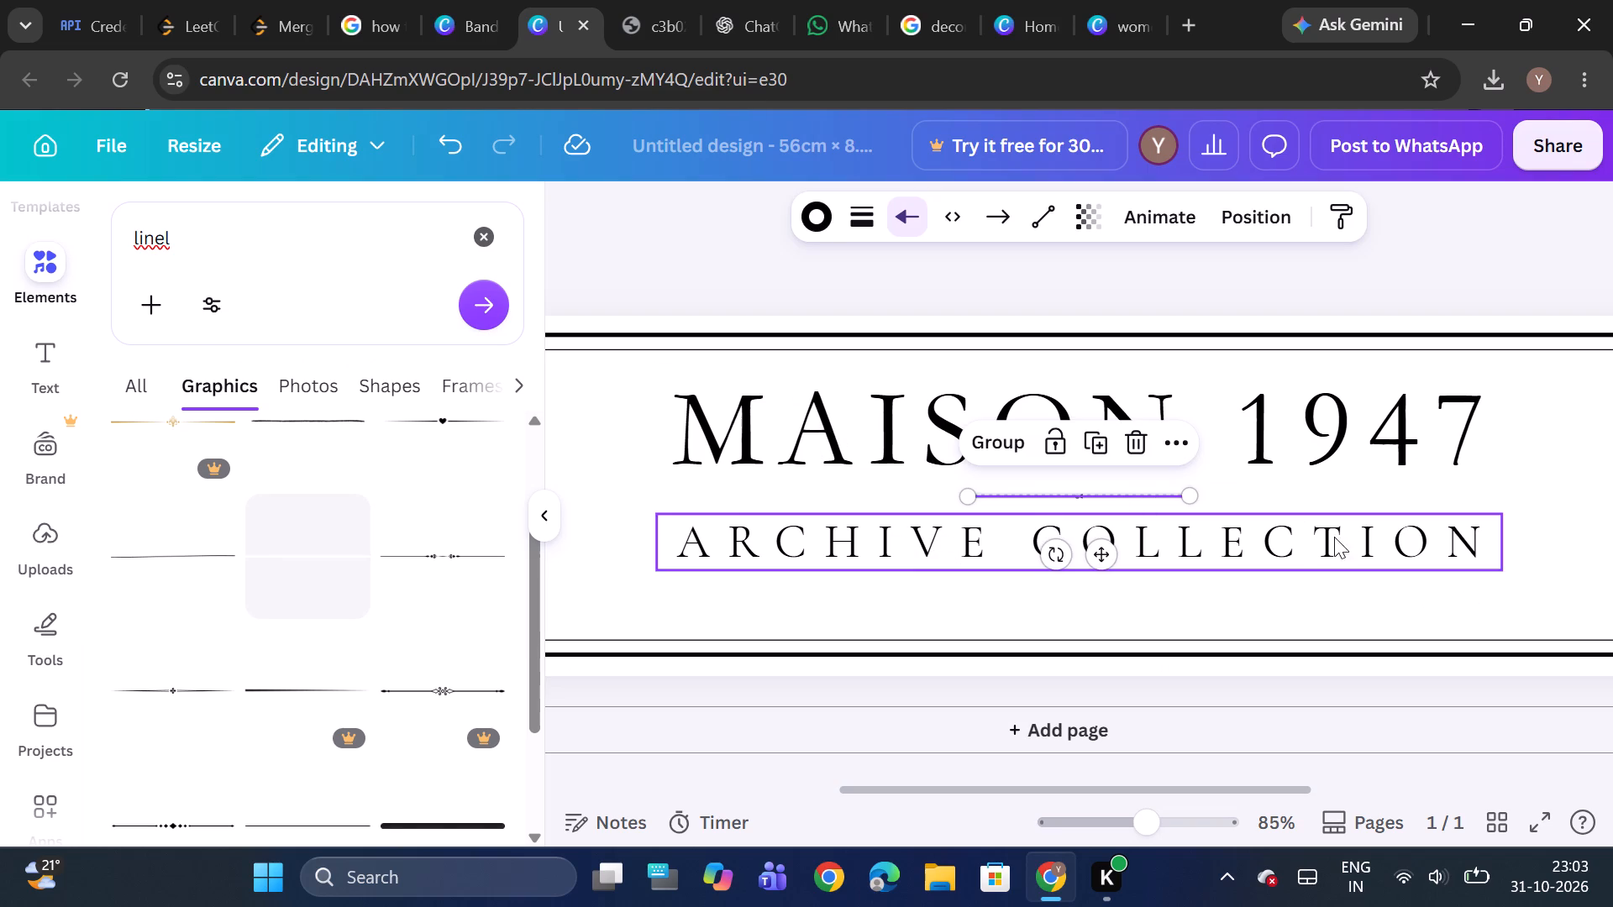
click(1304, 287)
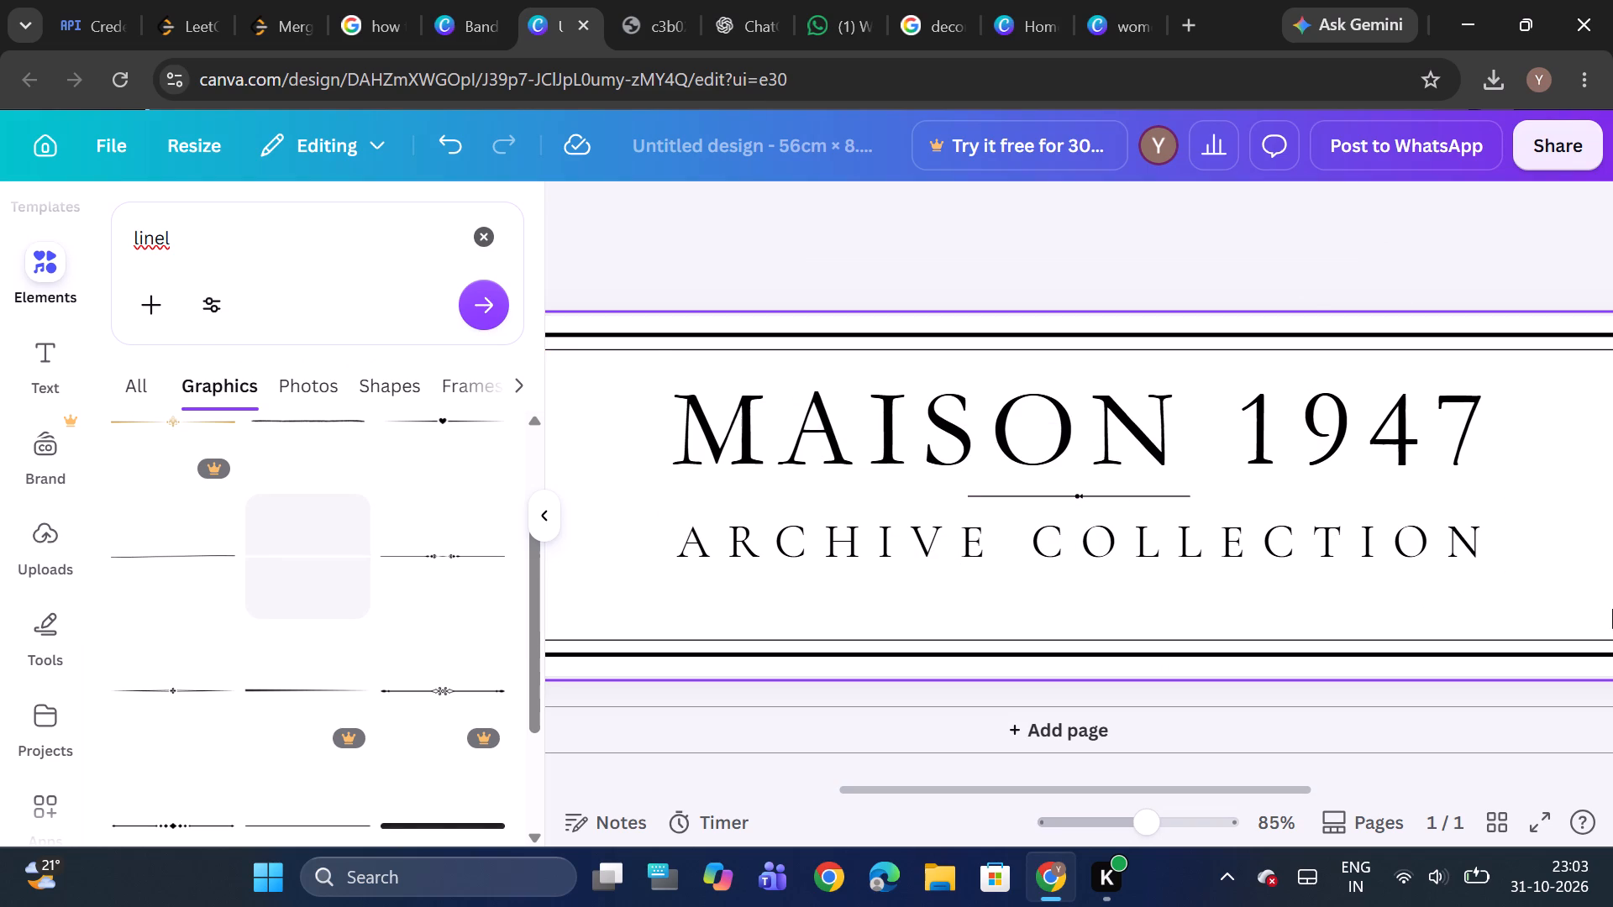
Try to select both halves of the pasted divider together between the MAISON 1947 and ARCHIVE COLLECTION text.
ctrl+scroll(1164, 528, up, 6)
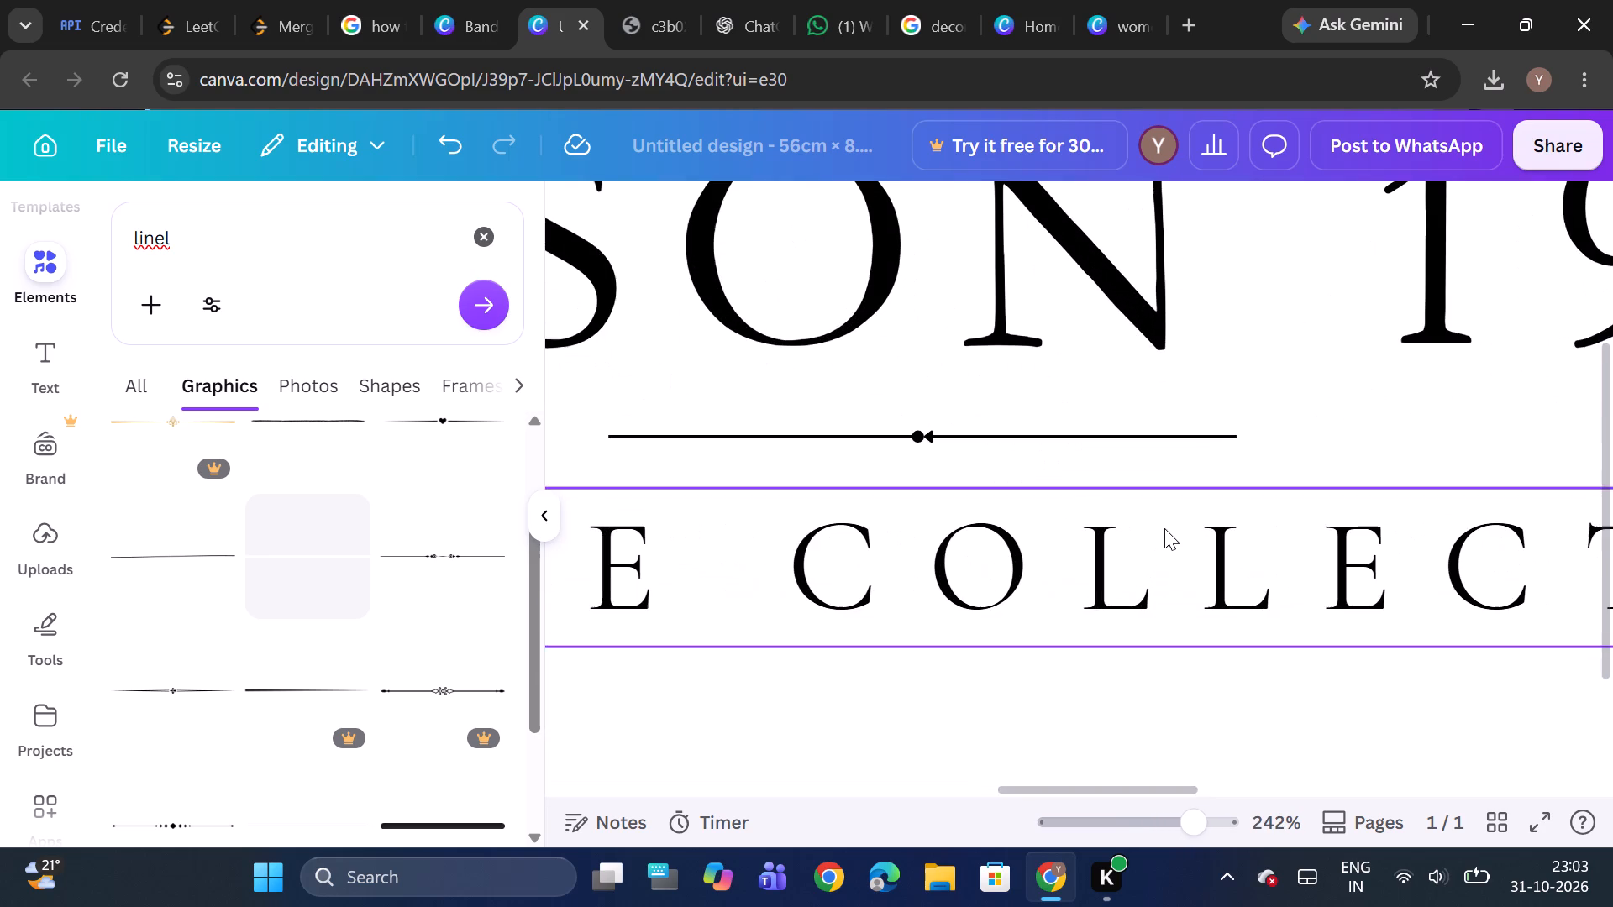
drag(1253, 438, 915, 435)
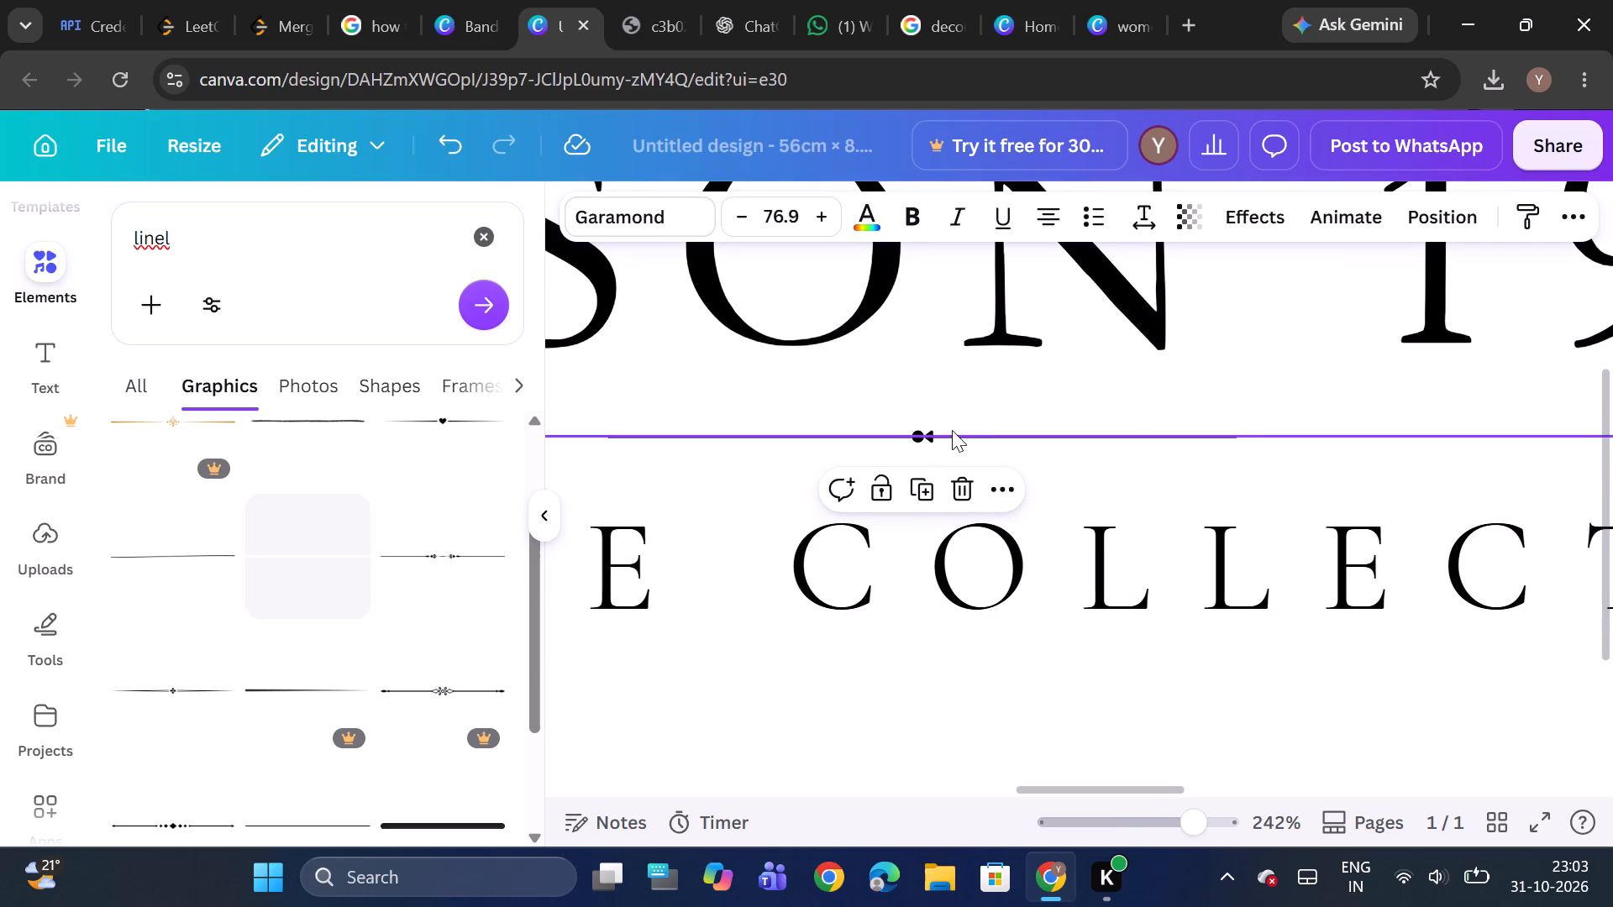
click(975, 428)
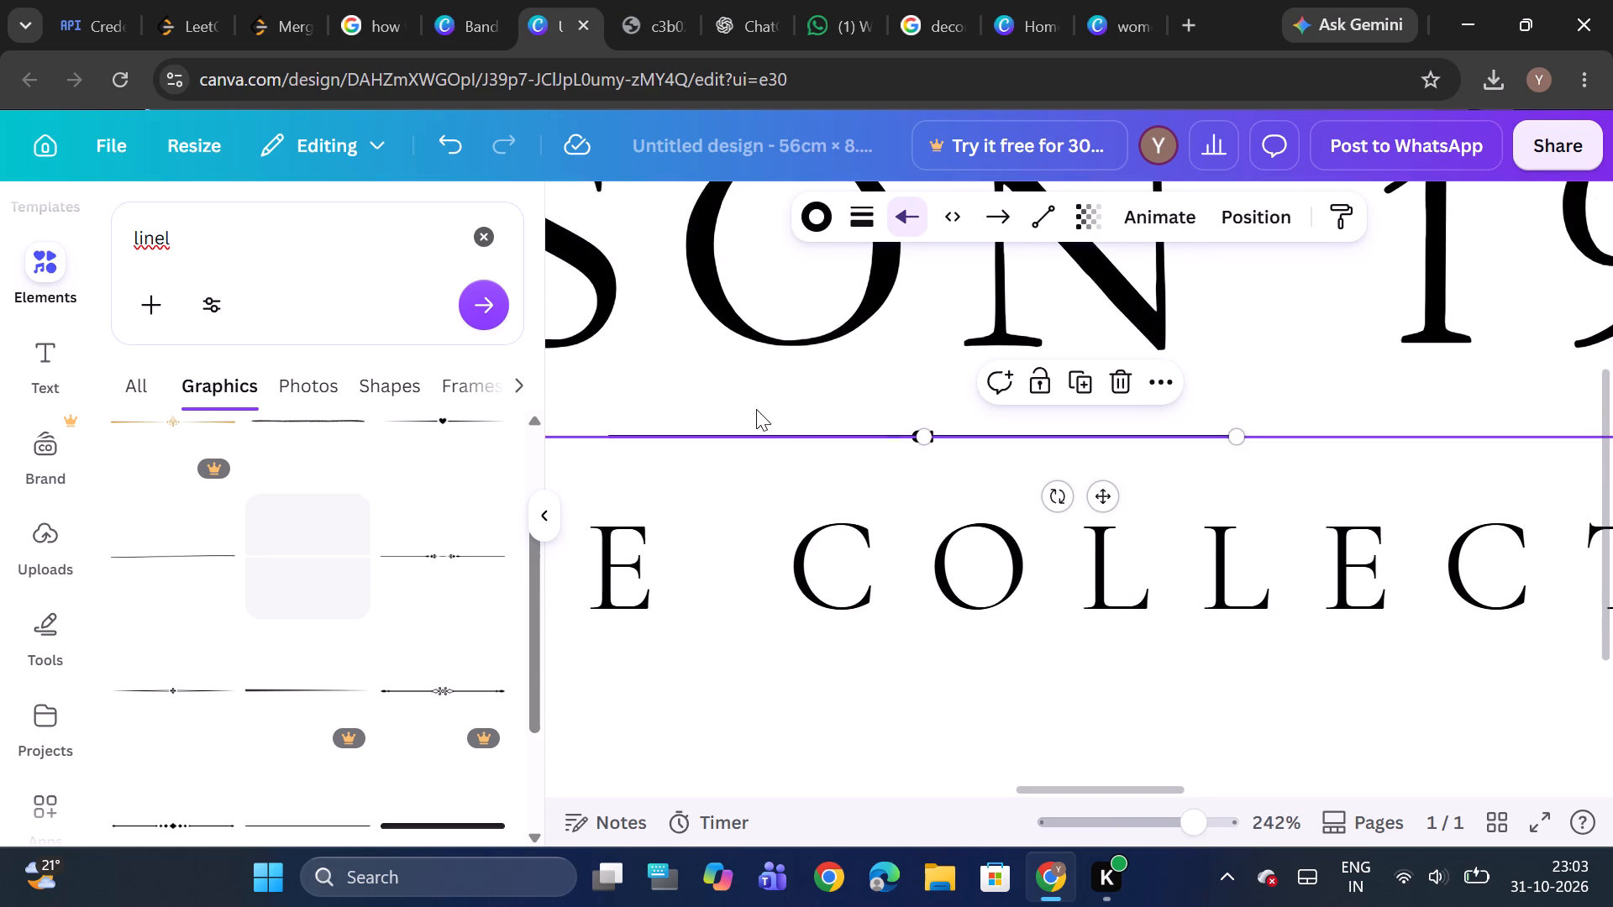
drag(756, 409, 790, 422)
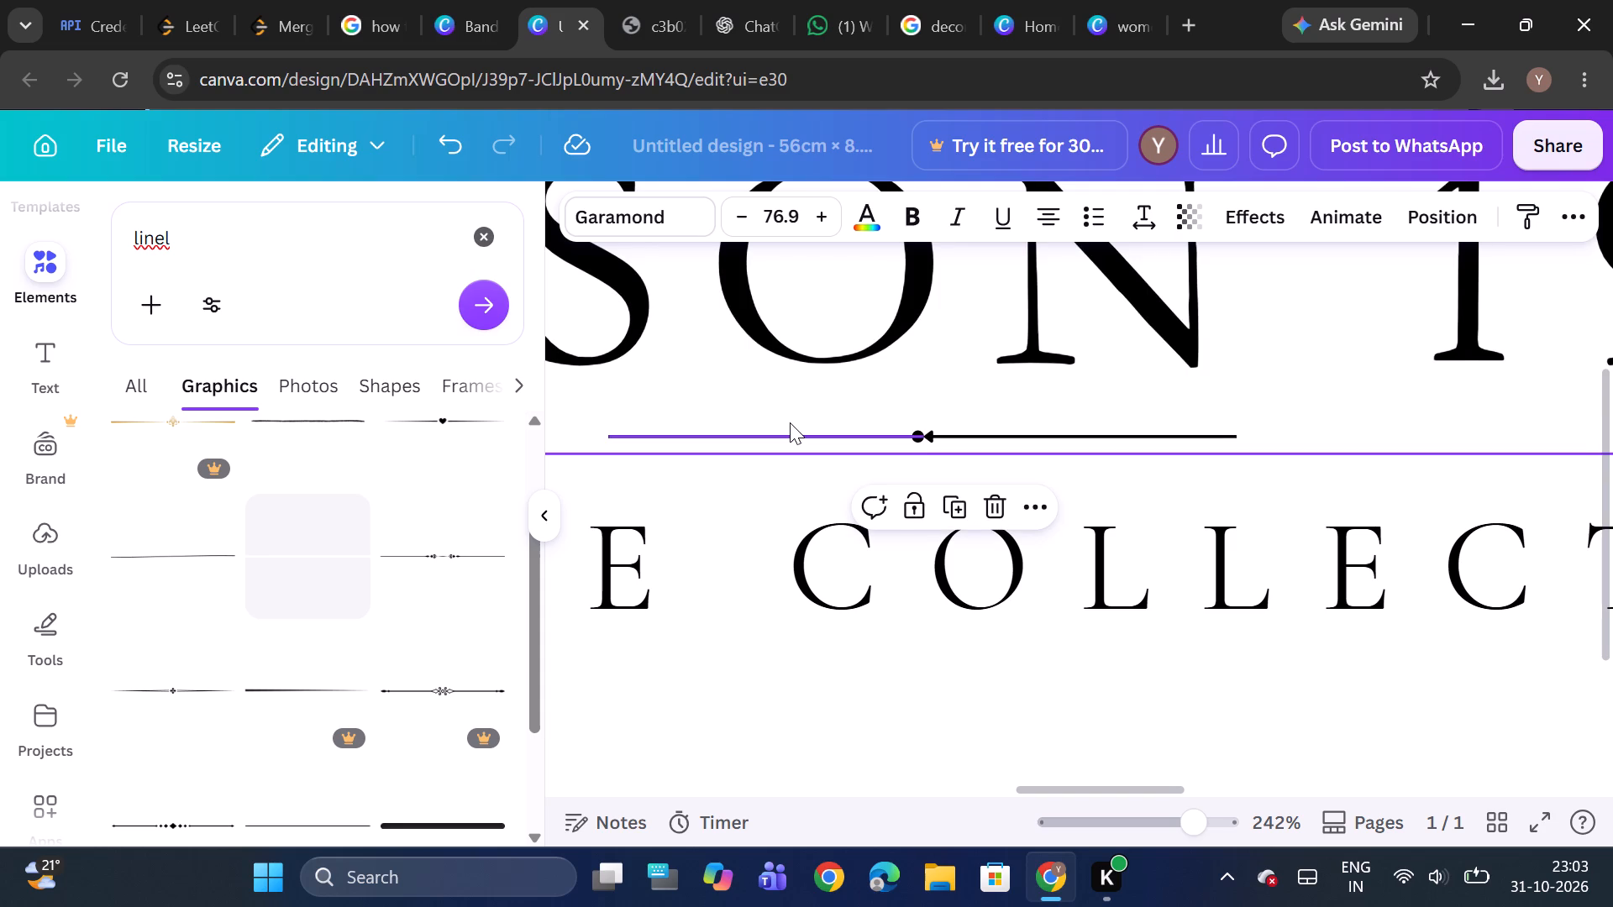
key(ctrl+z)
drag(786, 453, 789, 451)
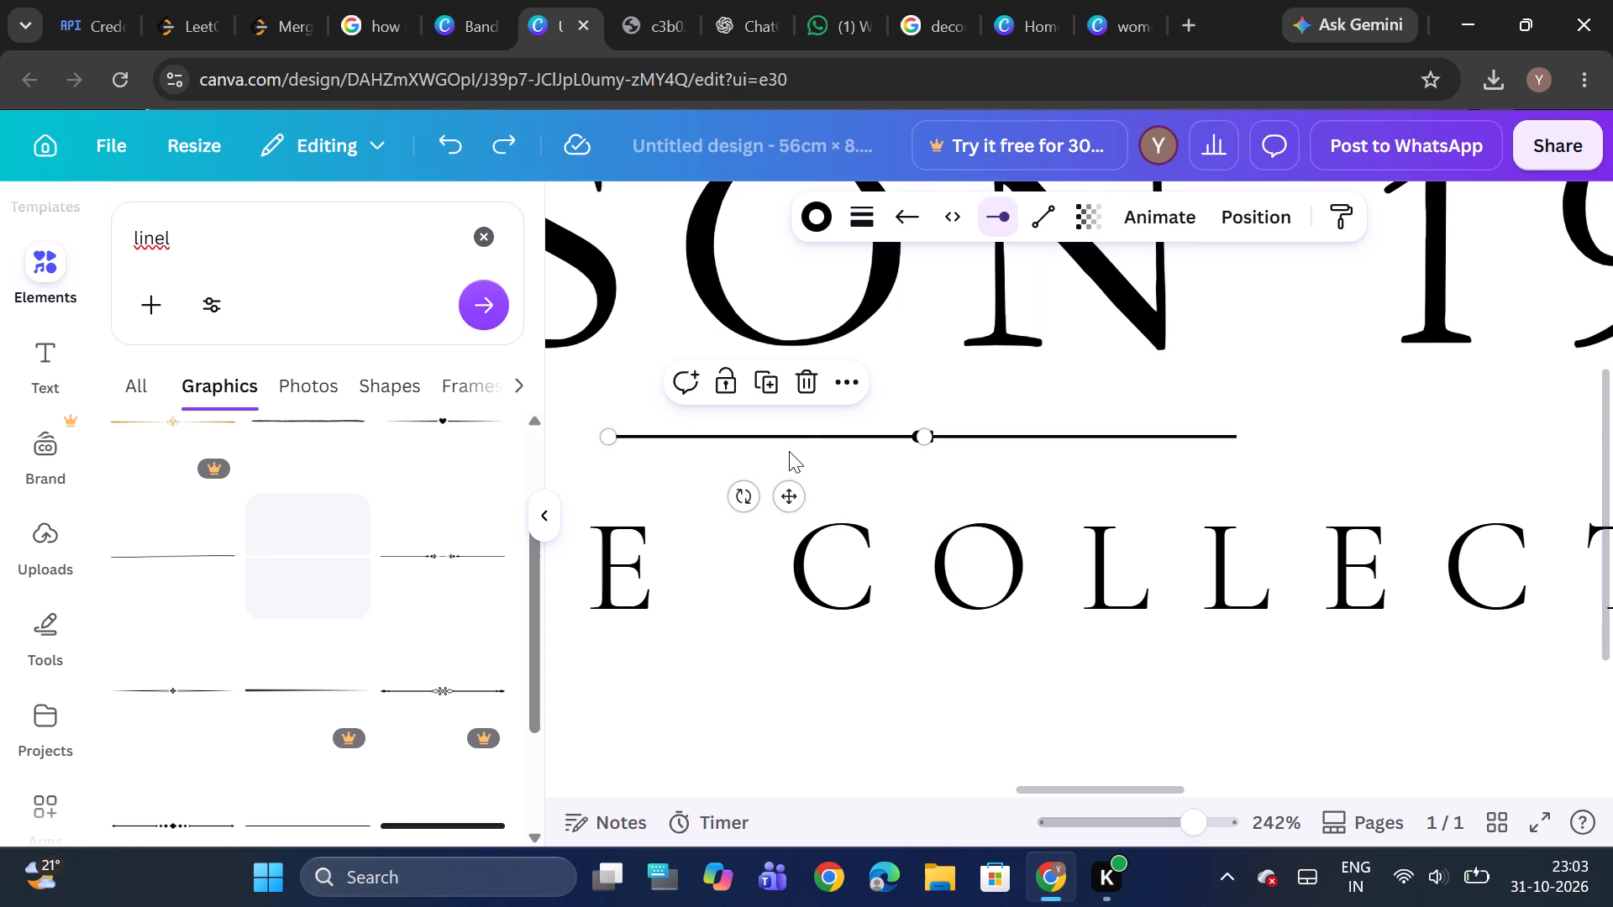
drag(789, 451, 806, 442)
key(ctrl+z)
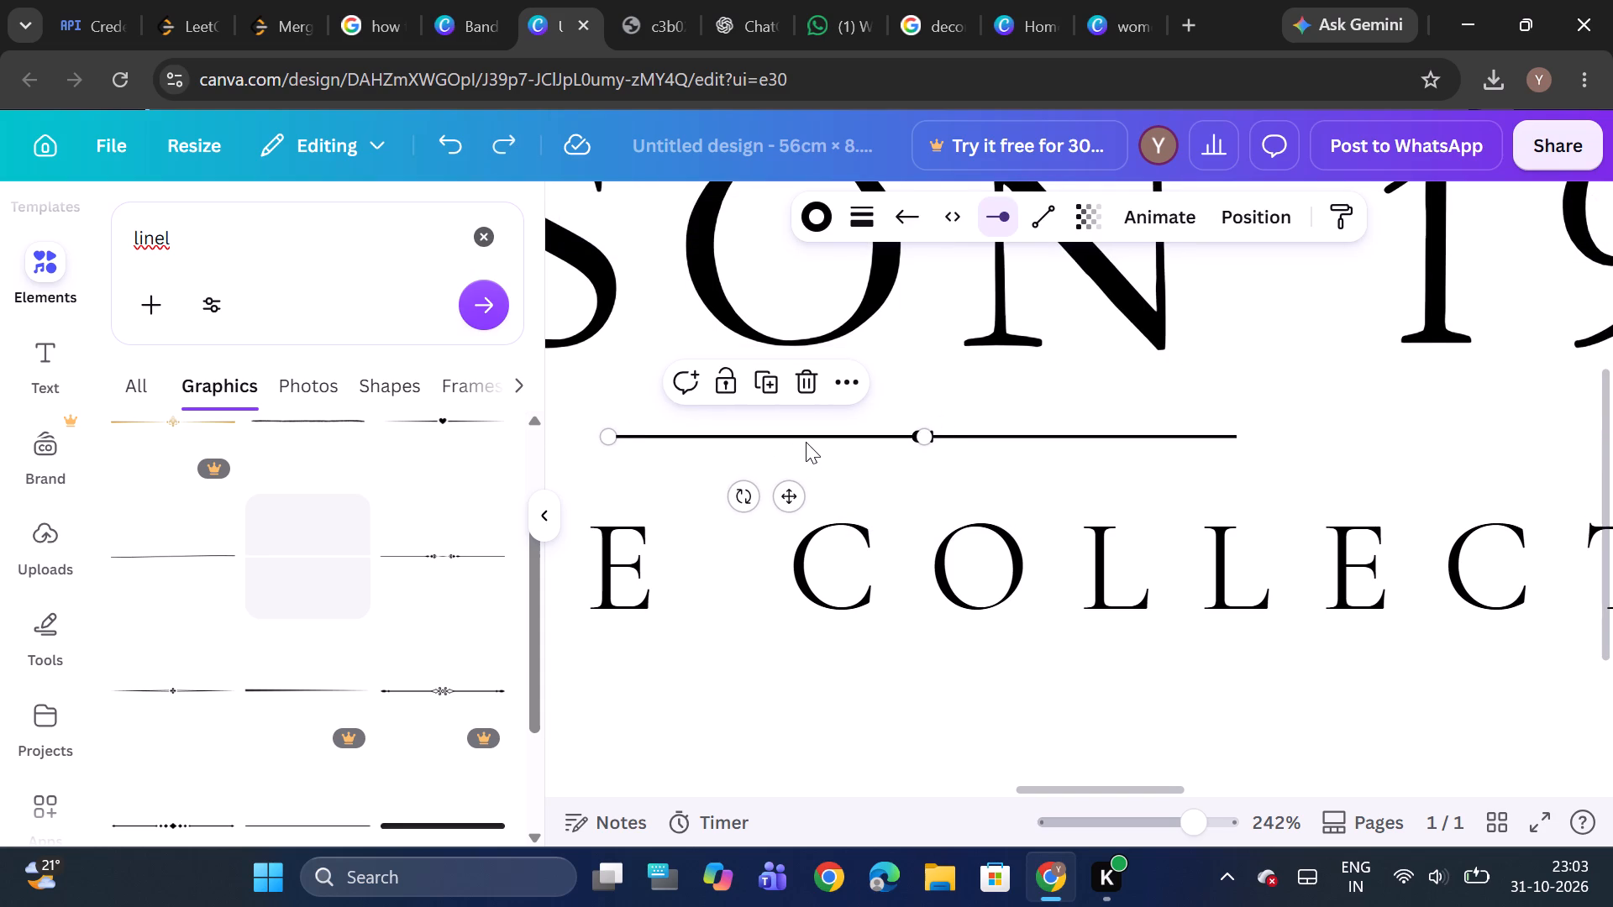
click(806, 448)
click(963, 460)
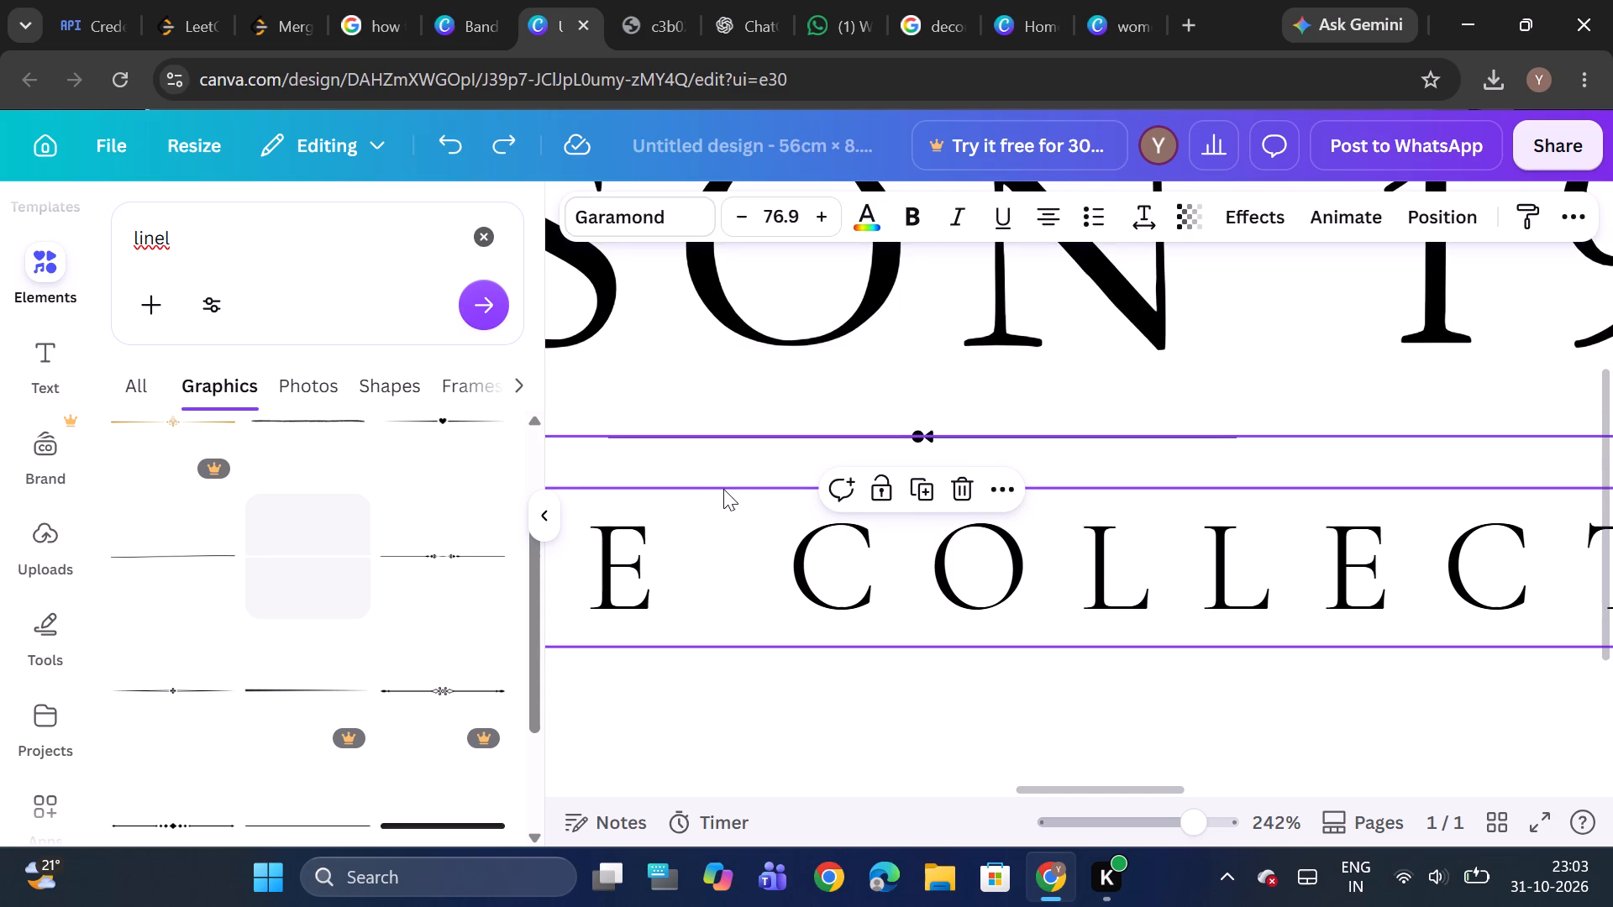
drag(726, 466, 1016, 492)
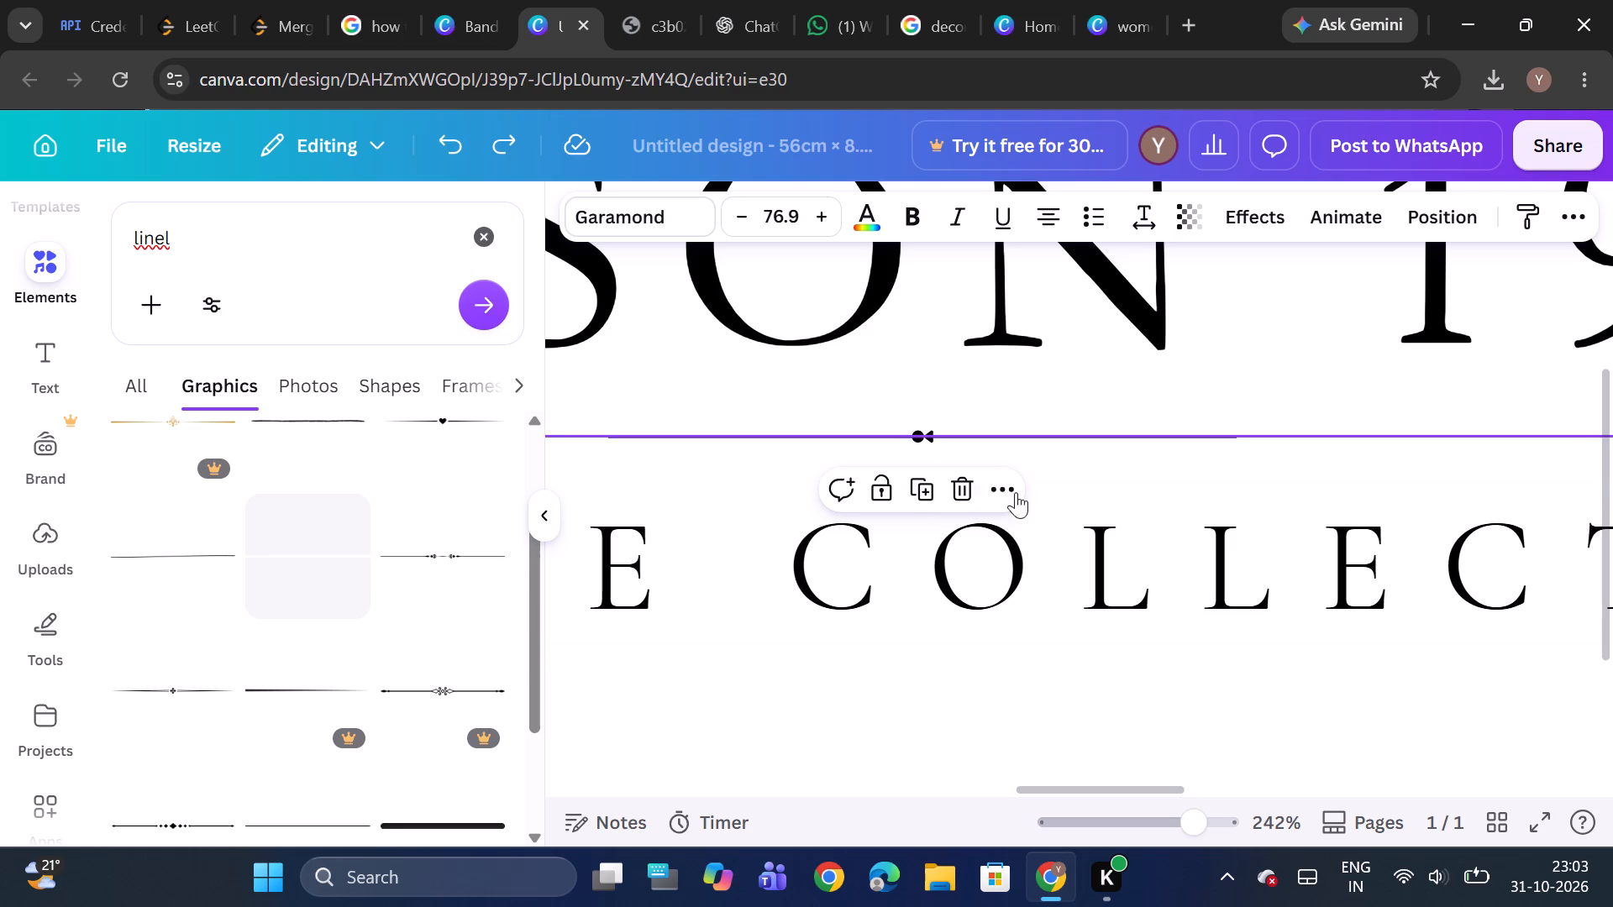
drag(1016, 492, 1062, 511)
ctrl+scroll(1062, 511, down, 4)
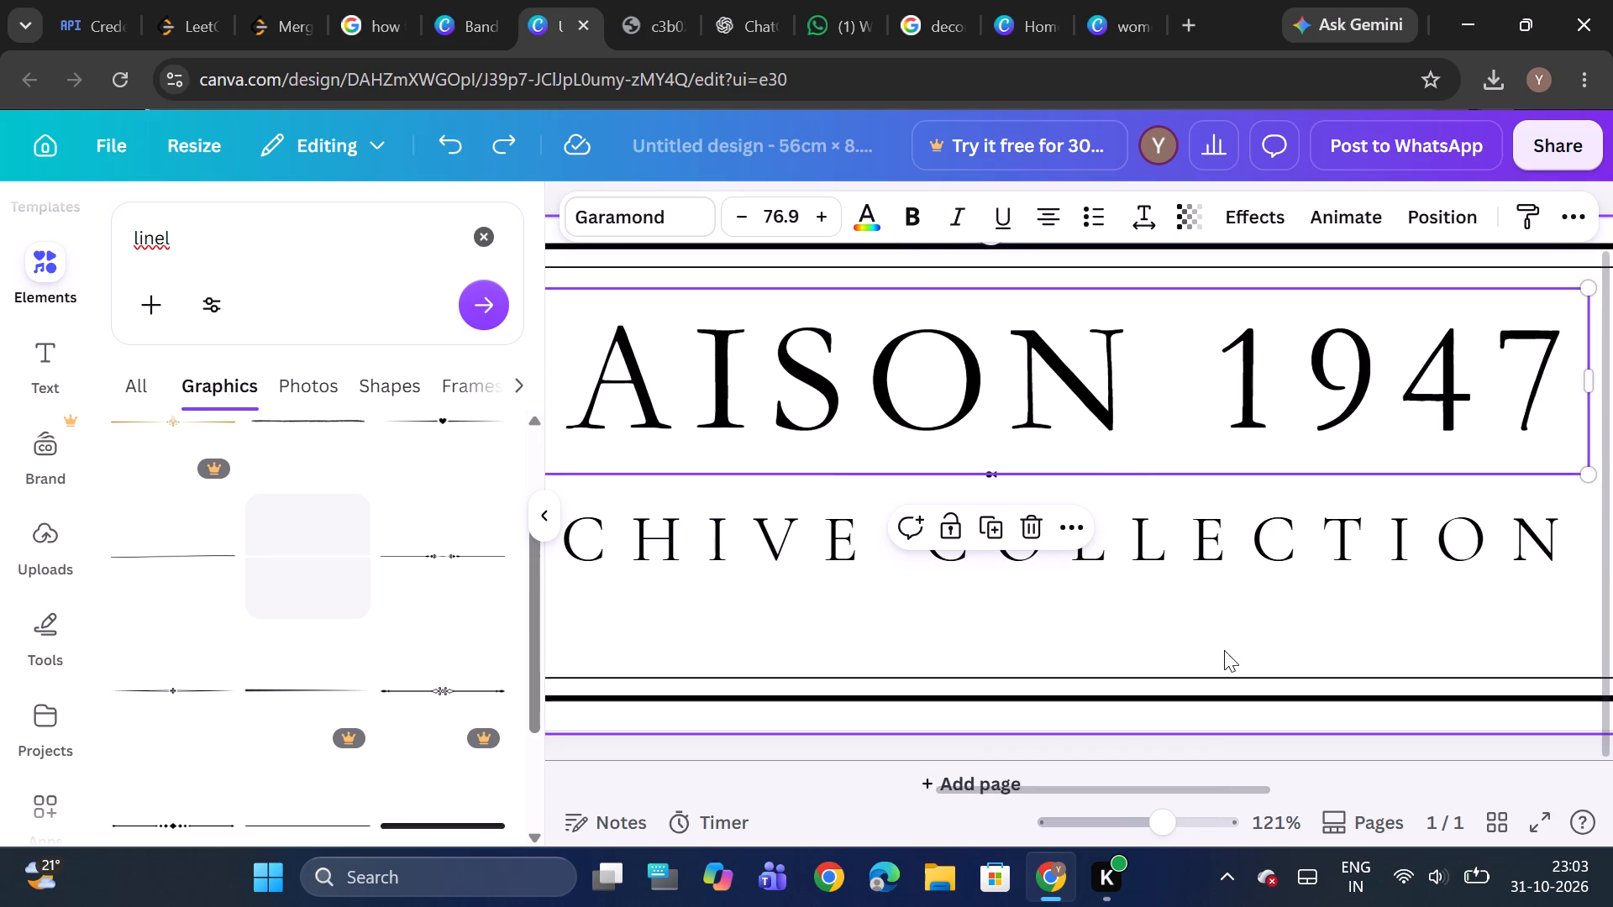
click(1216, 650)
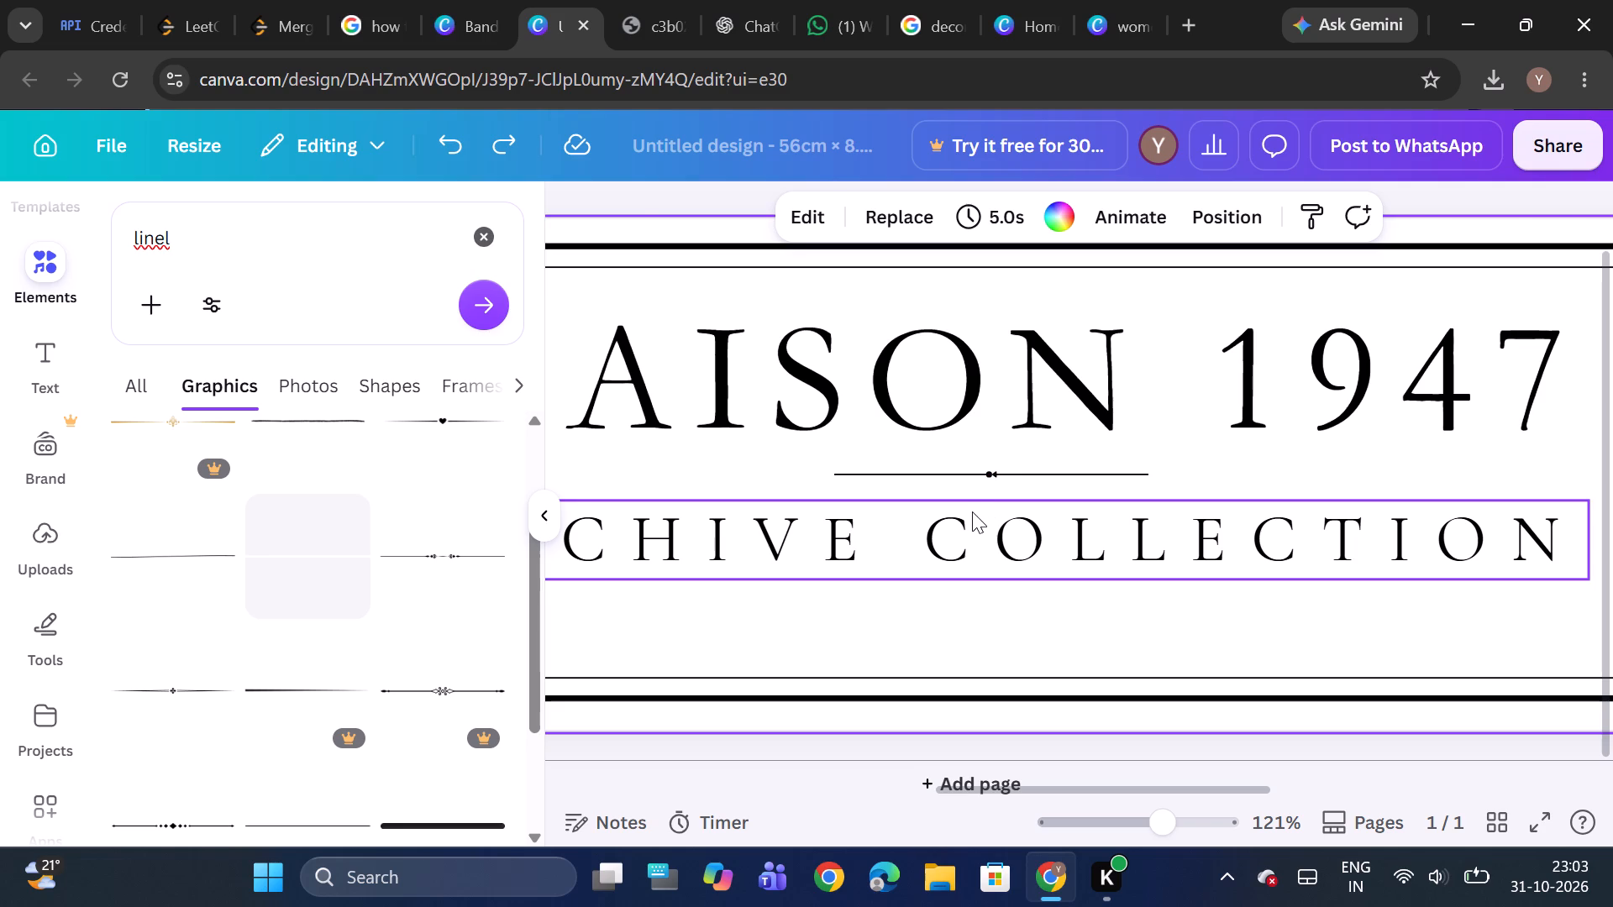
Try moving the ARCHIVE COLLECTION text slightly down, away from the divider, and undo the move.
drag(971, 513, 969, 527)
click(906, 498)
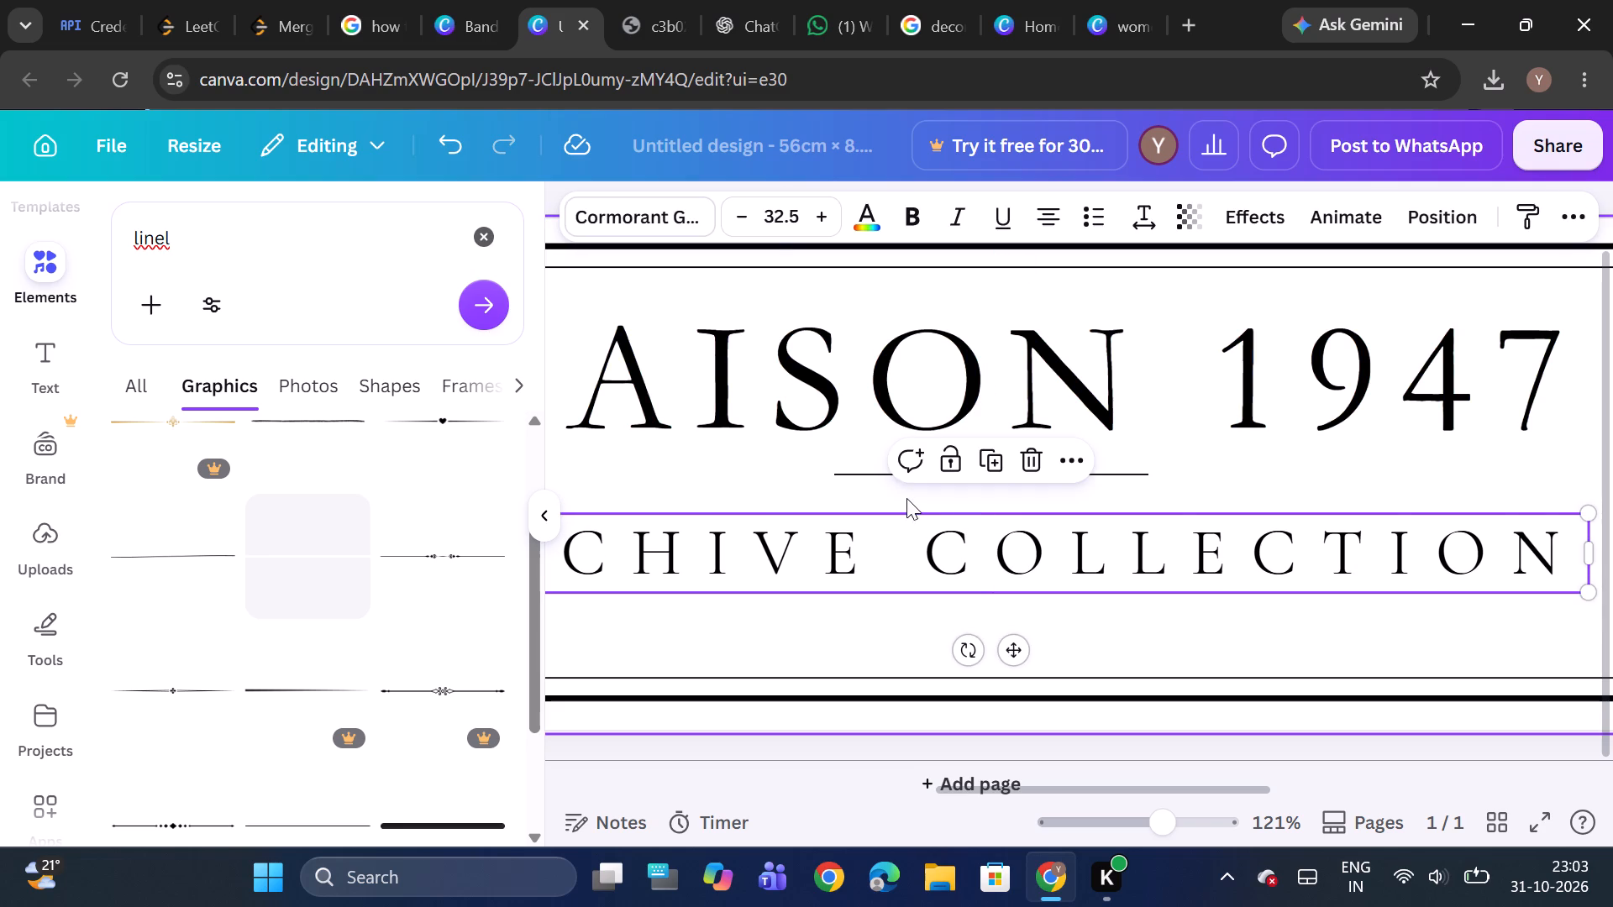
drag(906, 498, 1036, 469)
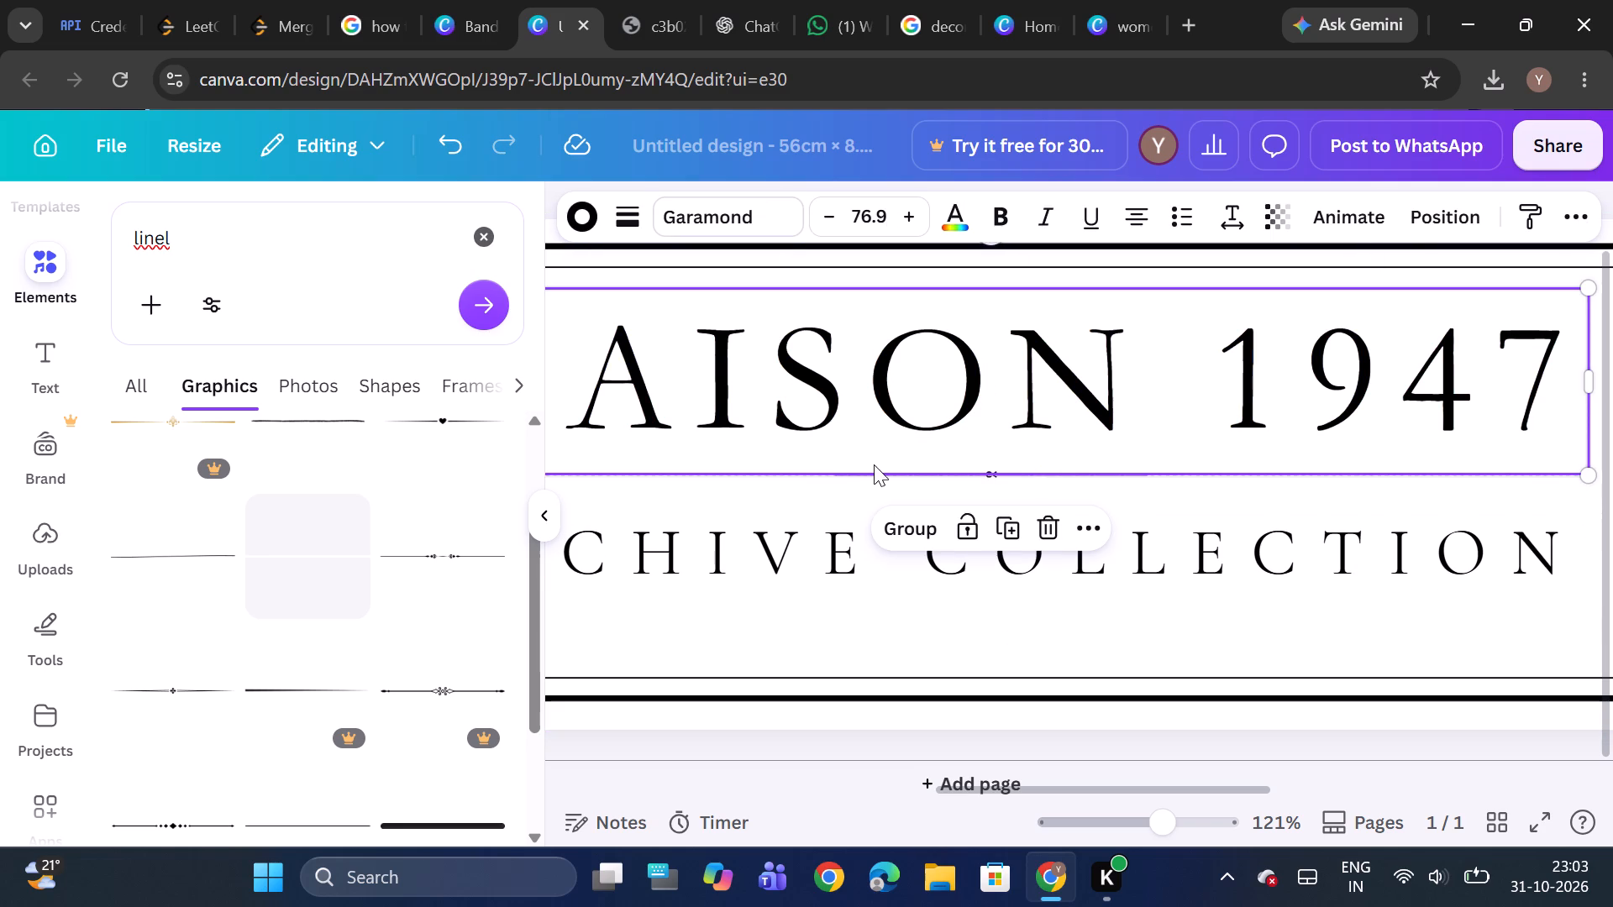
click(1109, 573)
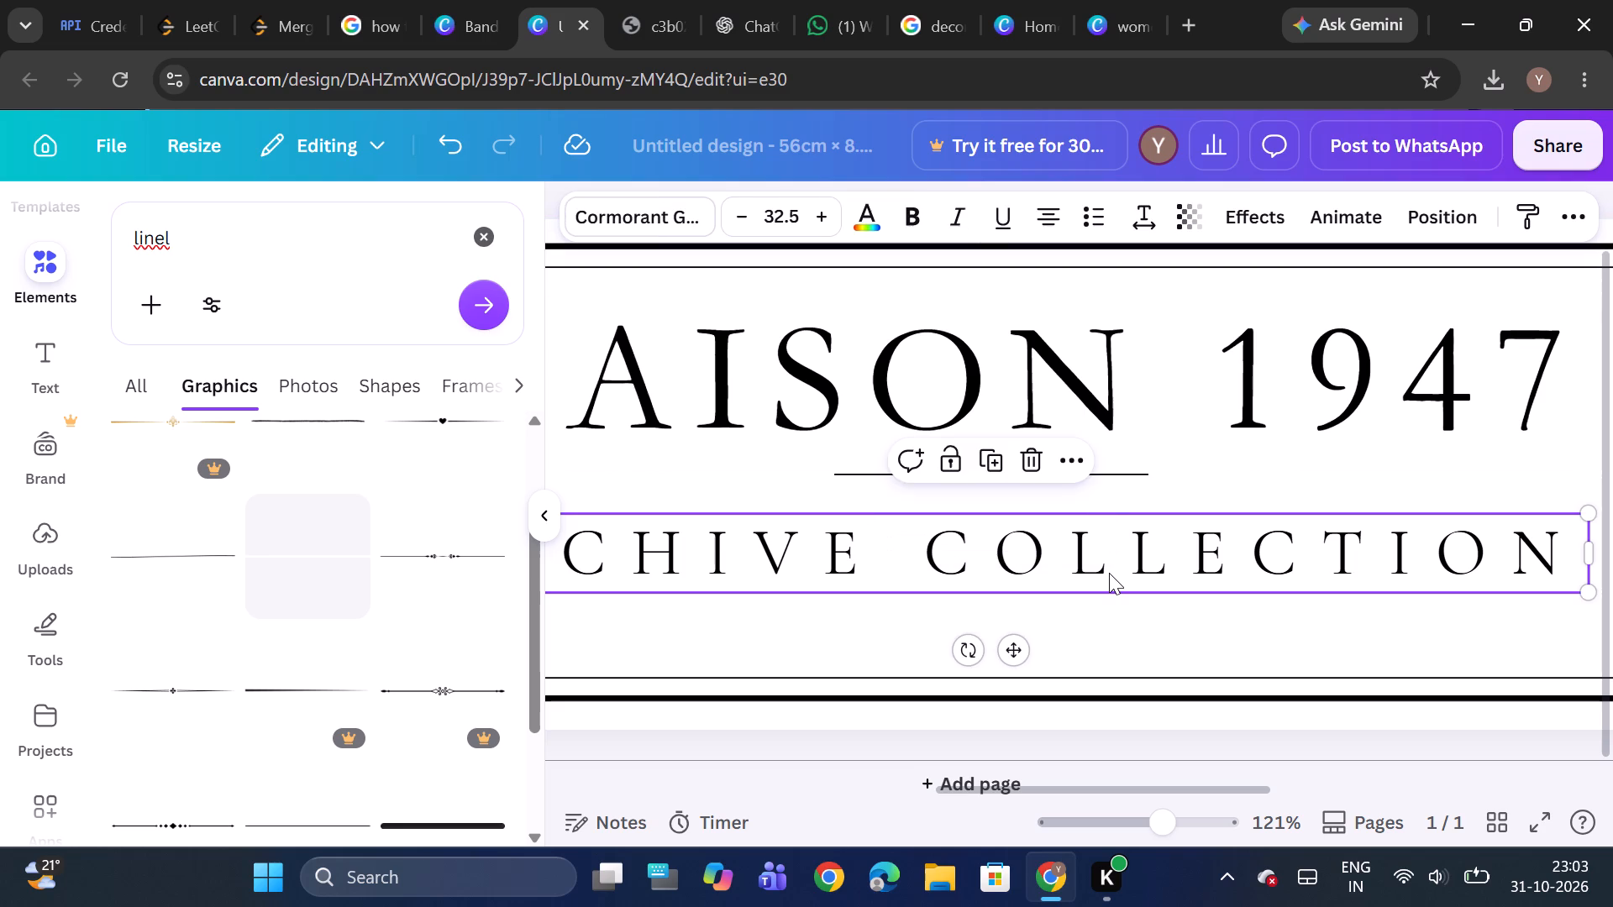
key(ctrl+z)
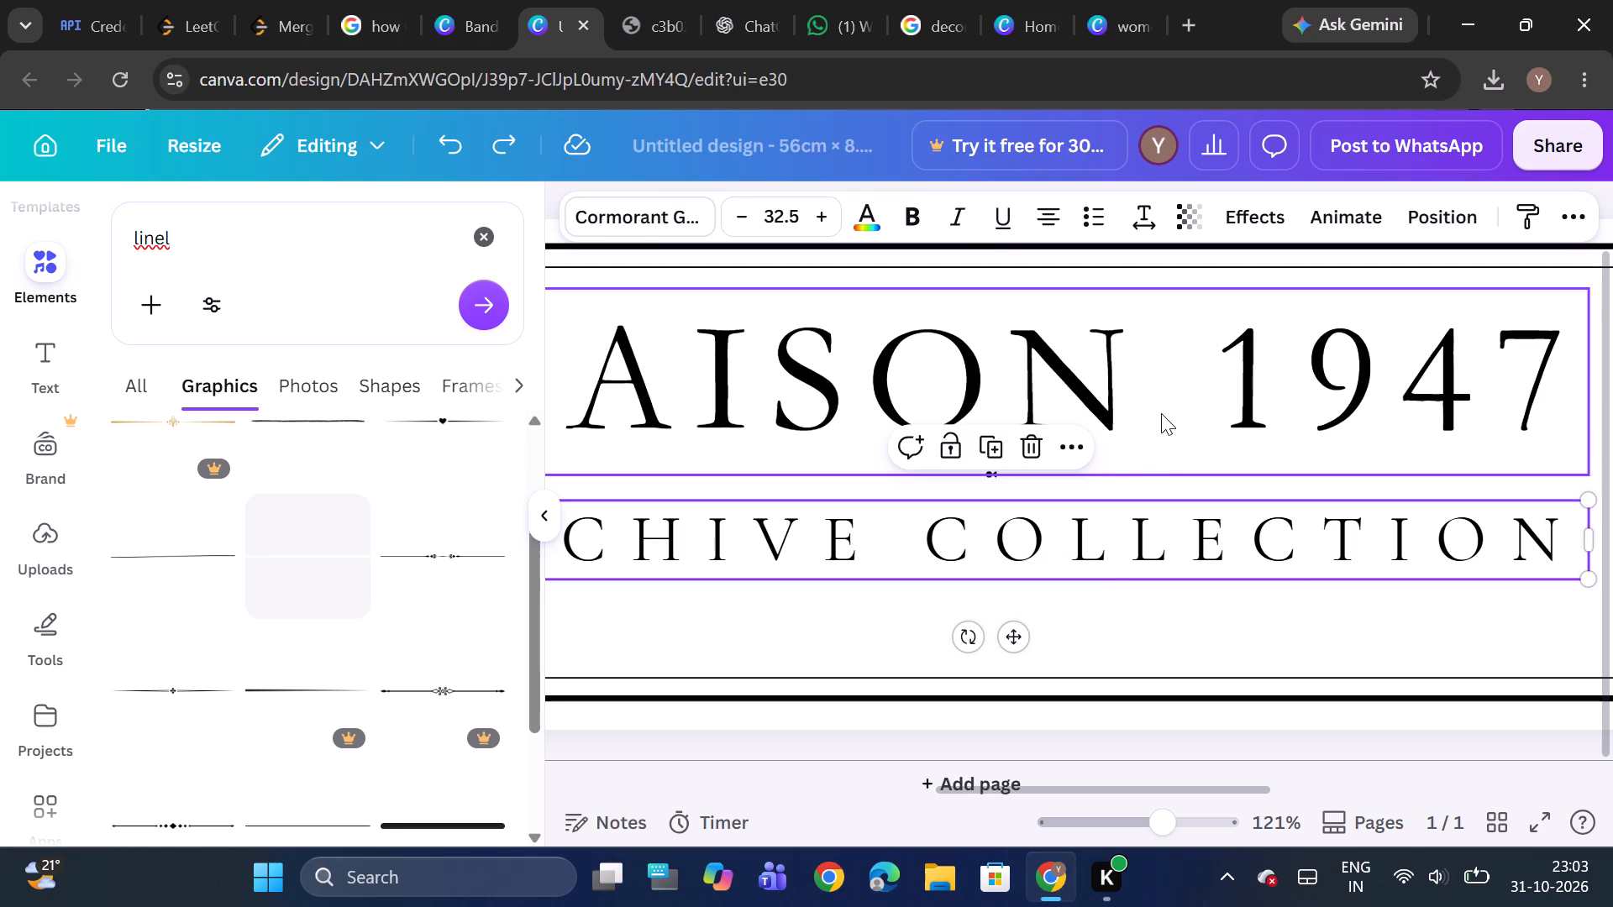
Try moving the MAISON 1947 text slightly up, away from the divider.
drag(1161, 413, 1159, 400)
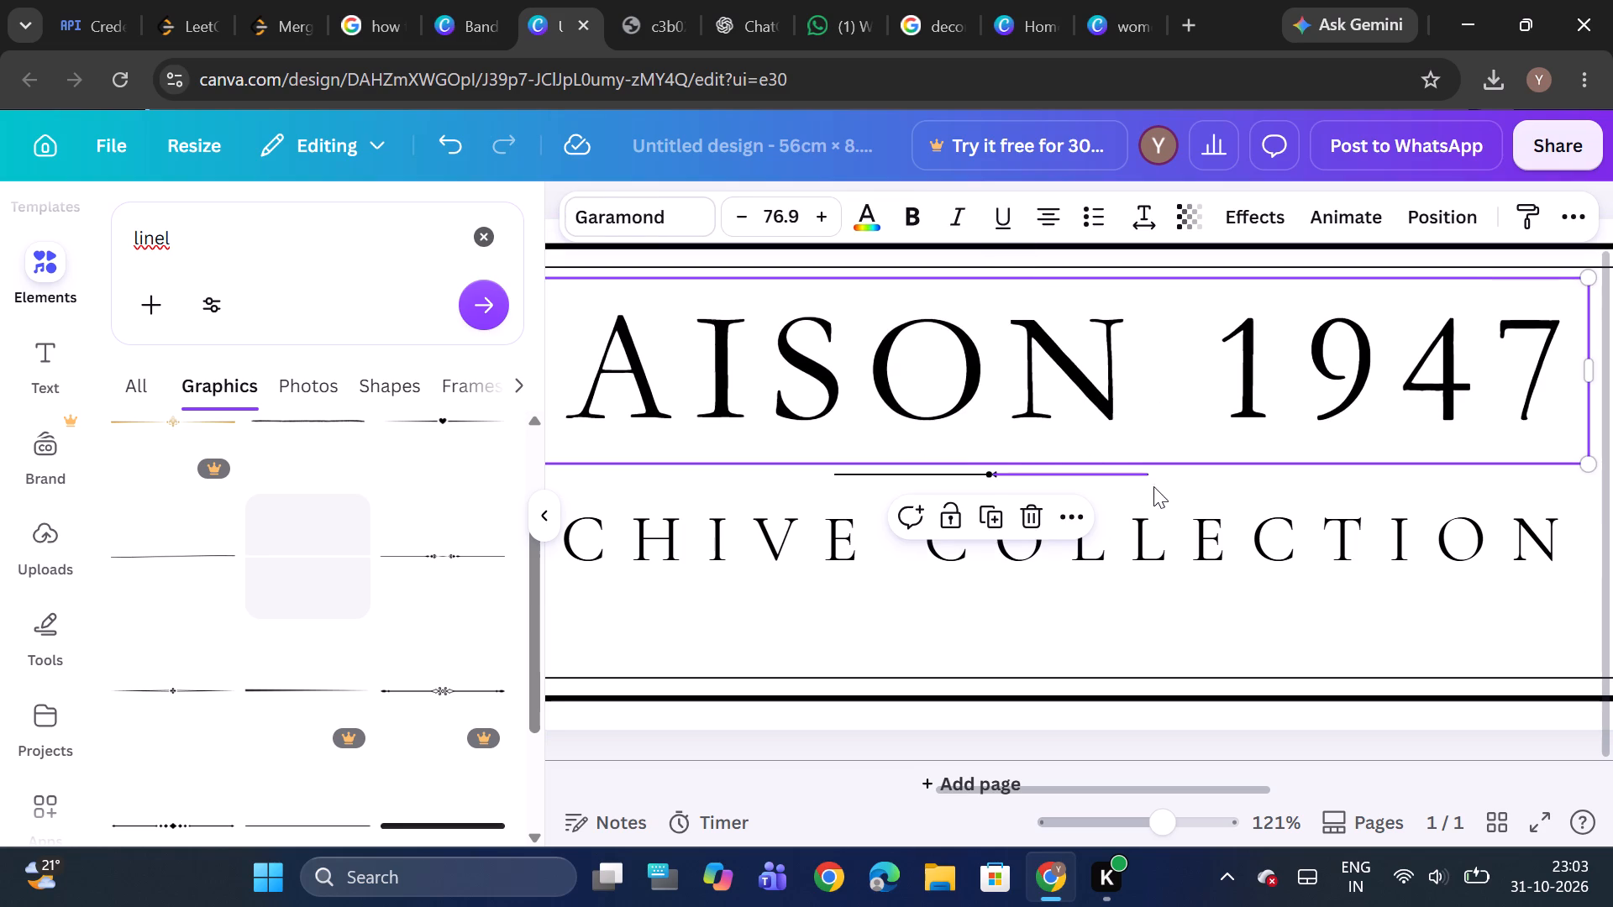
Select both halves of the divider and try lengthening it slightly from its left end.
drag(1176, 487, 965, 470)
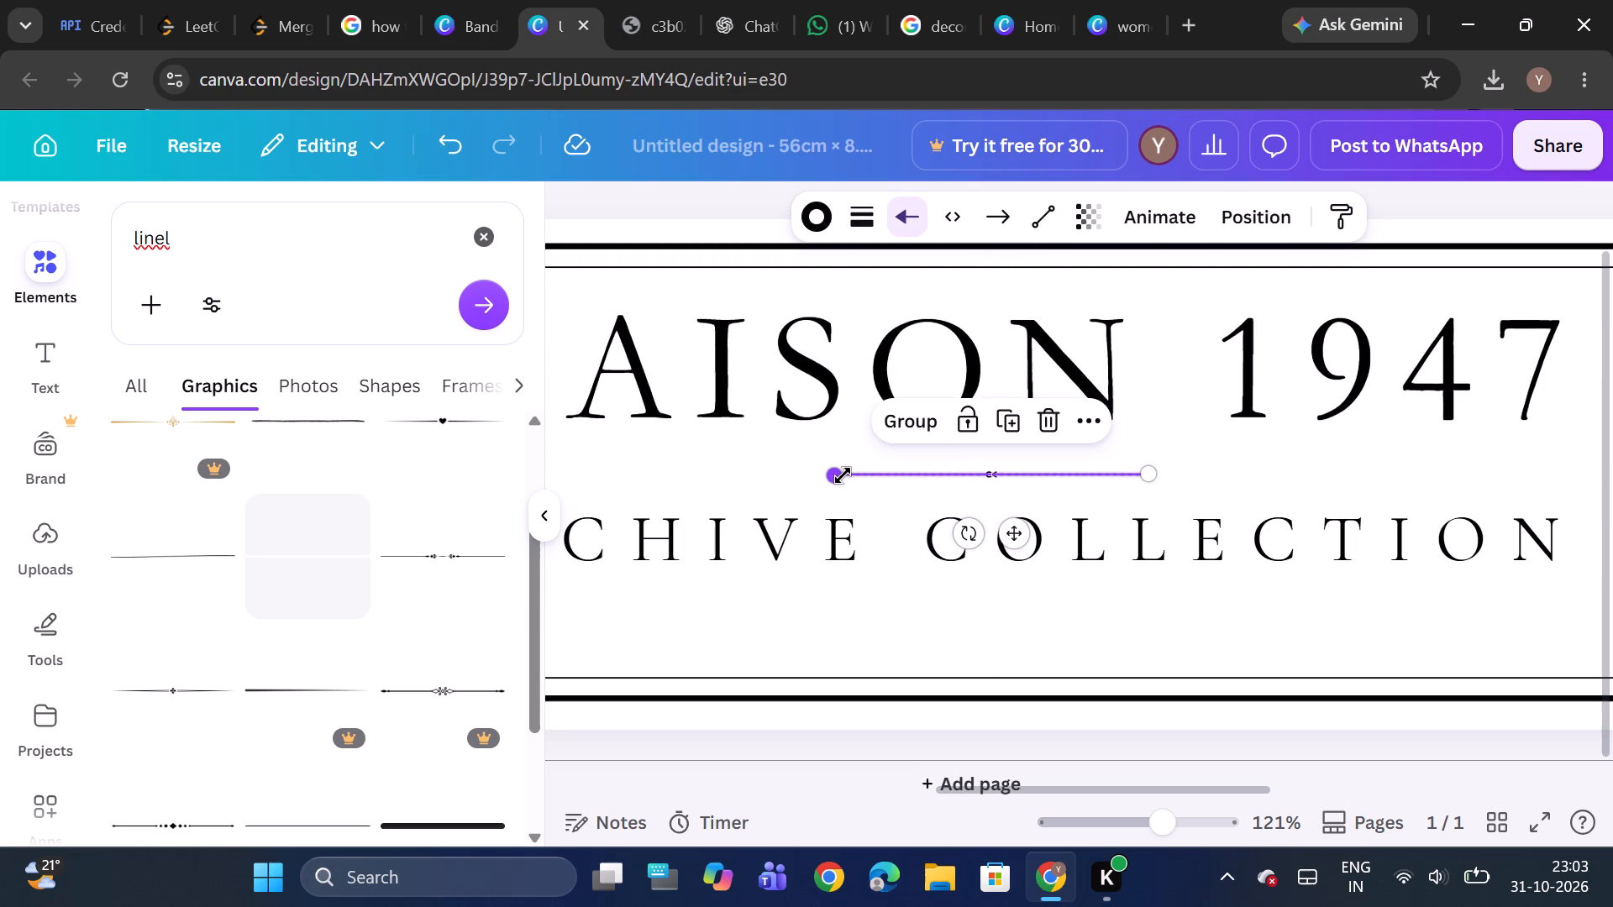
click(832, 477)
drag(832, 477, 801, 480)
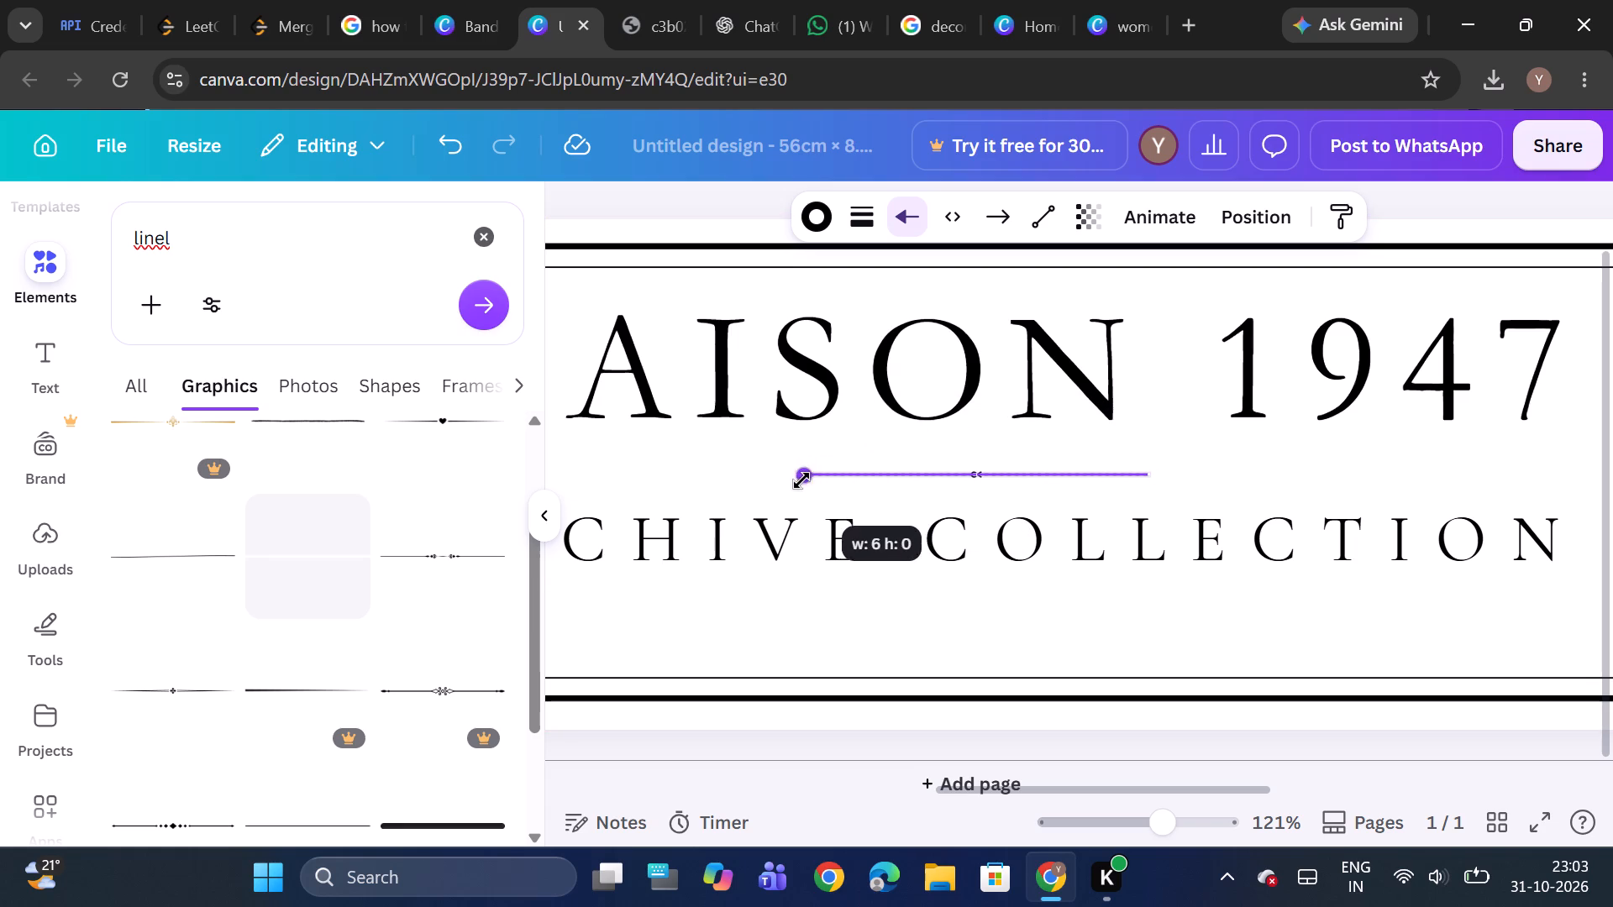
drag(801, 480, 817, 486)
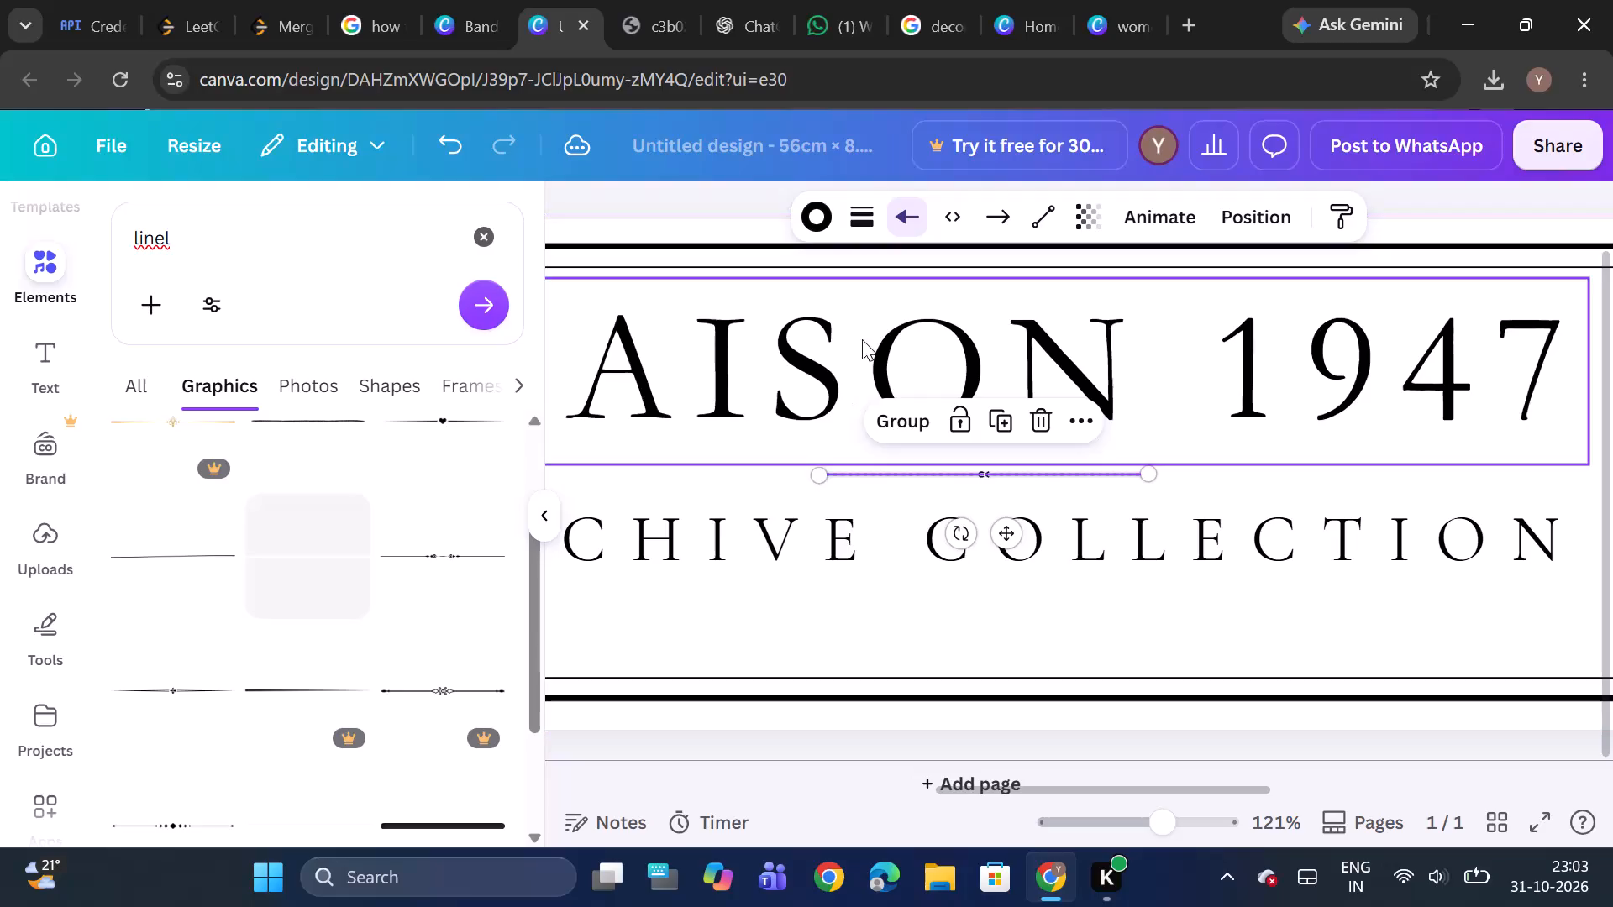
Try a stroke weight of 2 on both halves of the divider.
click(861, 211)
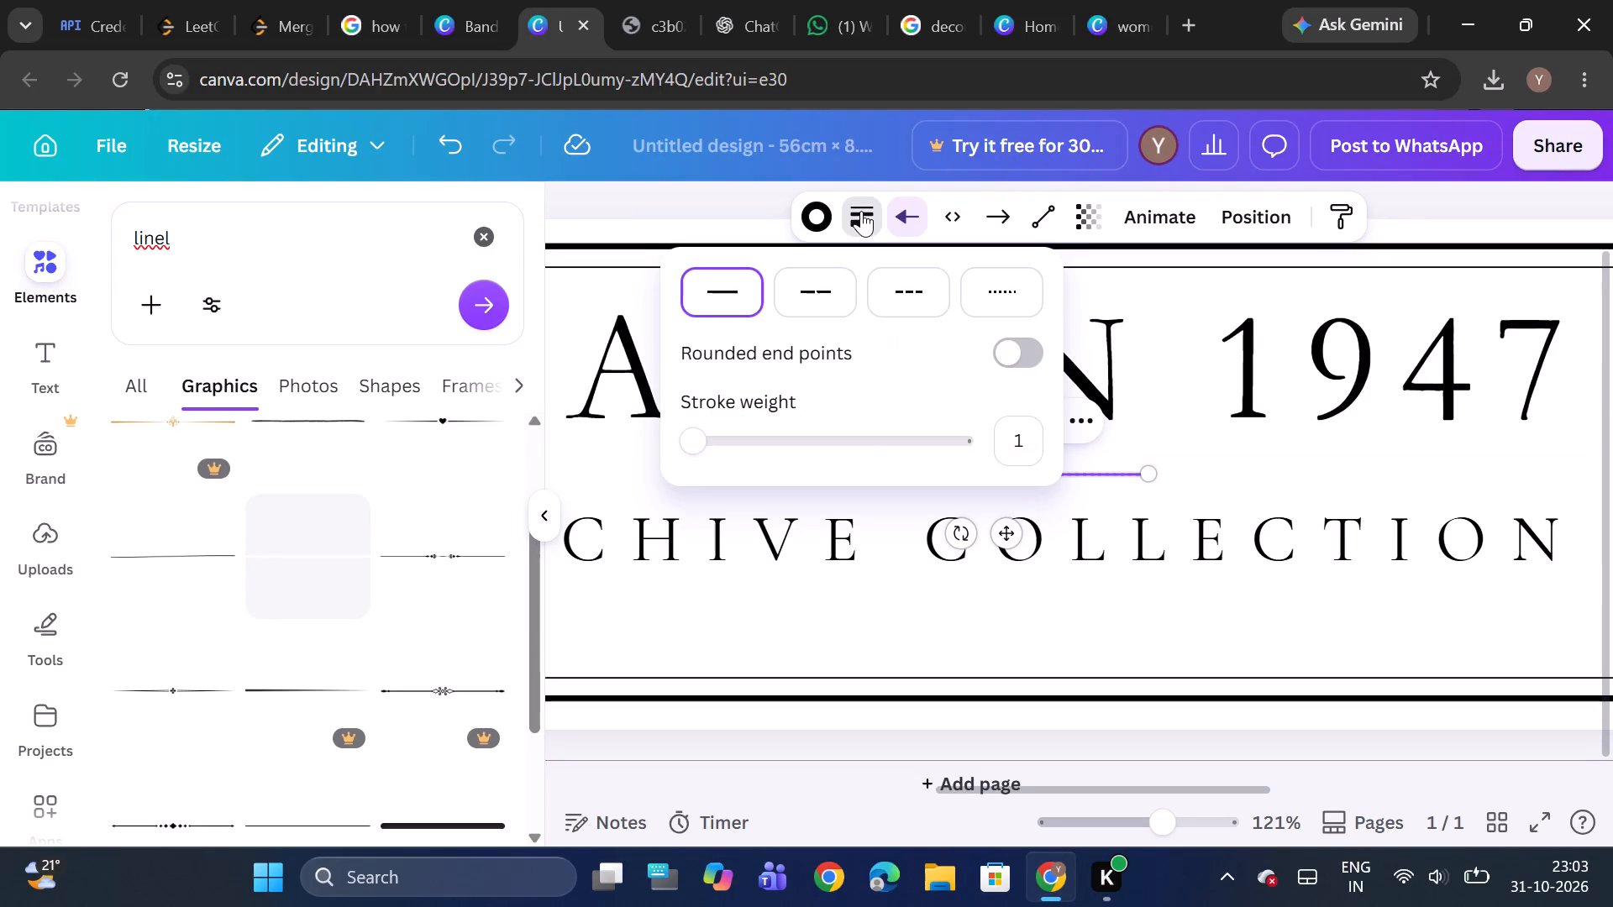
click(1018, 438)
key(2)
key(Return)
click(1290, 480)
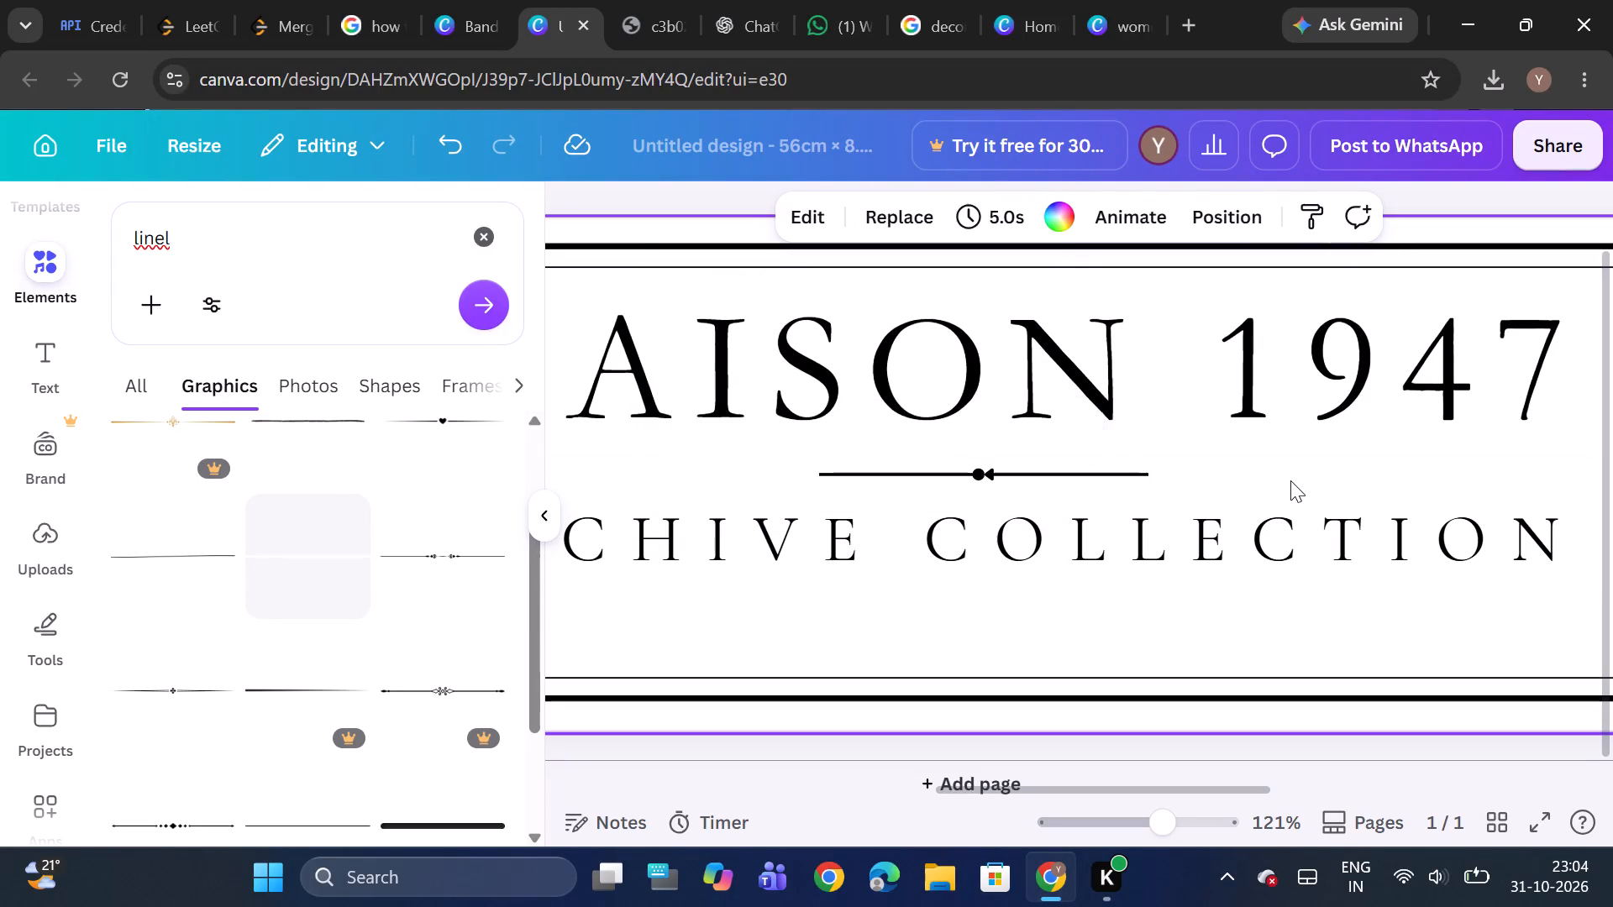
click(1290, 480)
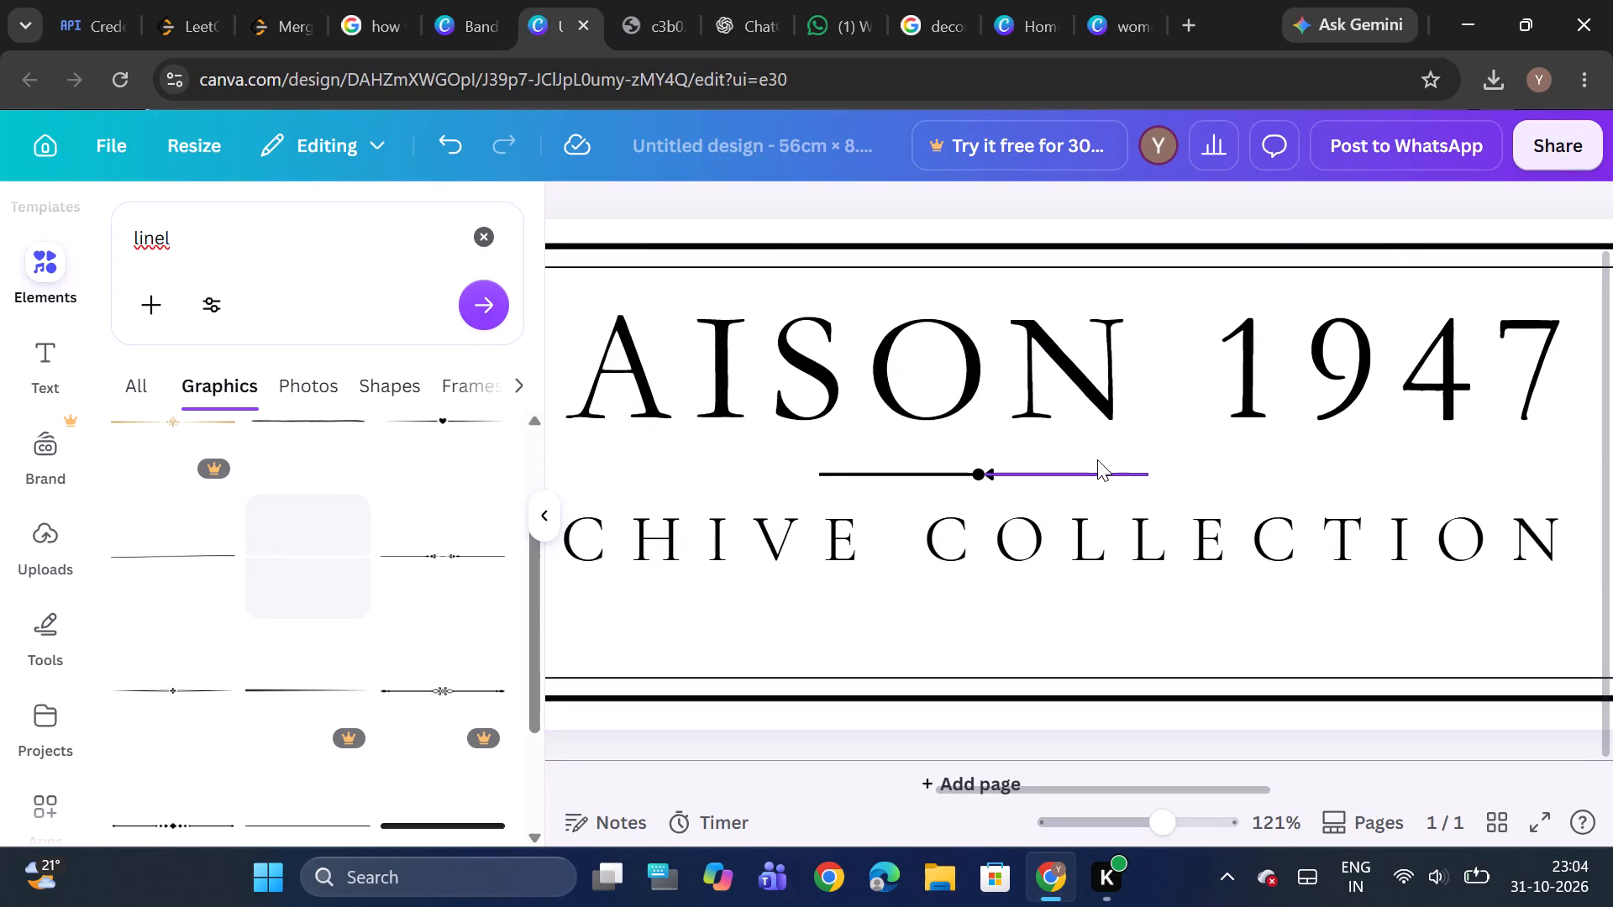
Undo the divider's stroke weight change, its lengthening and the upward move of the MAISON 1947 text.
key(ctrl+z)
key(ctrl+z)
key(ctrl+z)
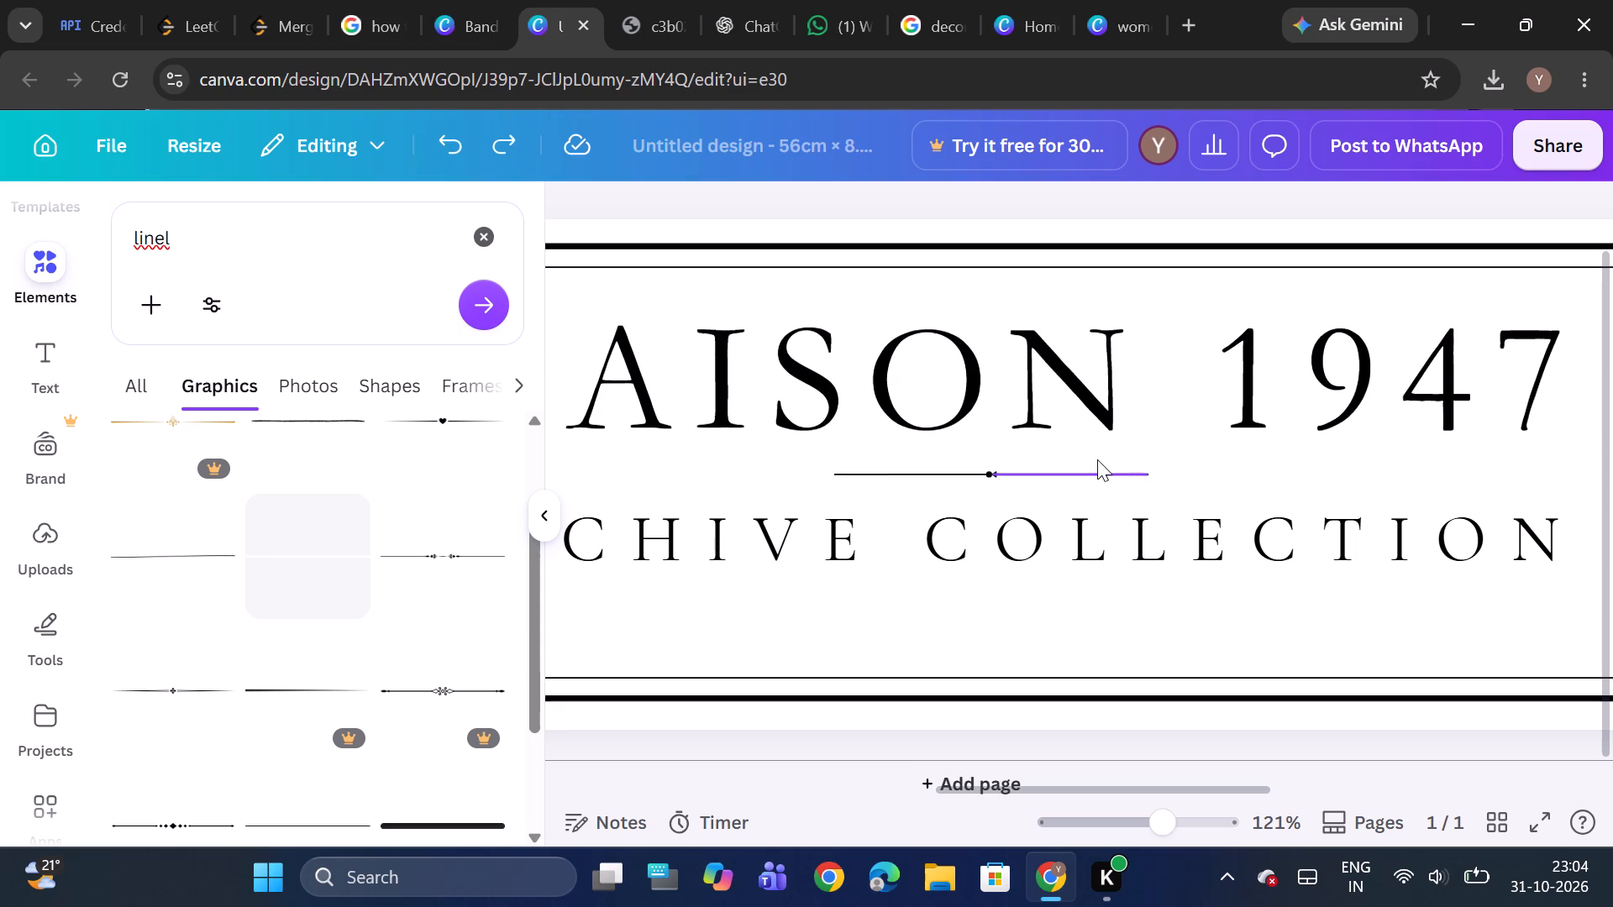
Move the ARCHIVE COLLECTION text slightly up towards the divider, keeping it horizontally centred on the band.
click(1180, 627)
ctrl+scroll(1180, 627, down, 2)
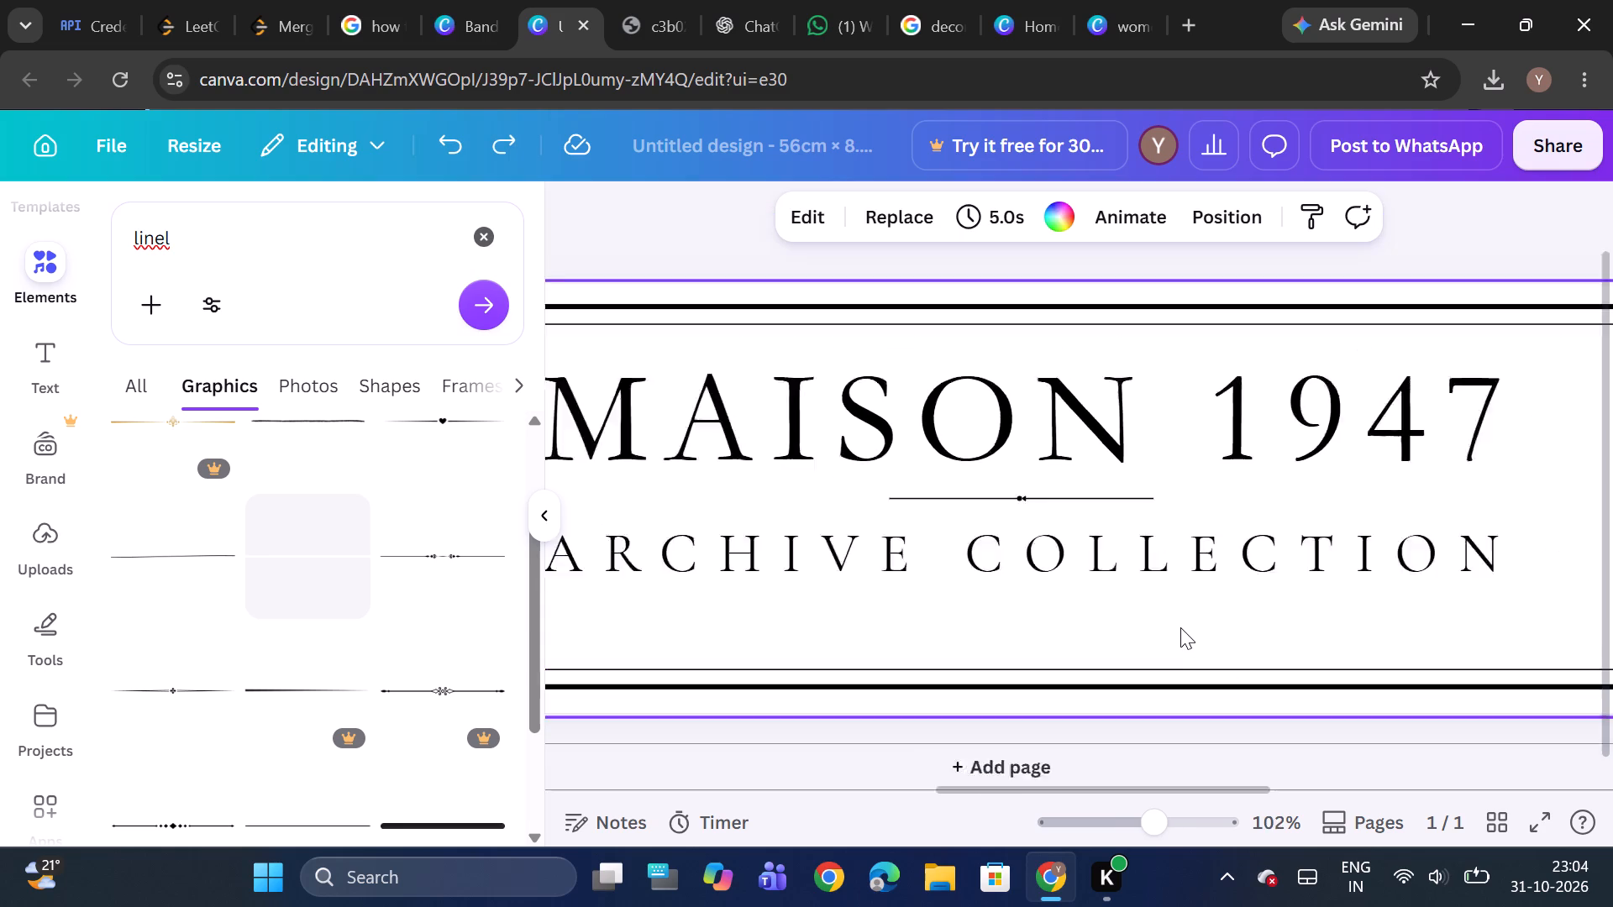
ctrl+scroll(1180, 627, down, 1)
click(1188, 548)
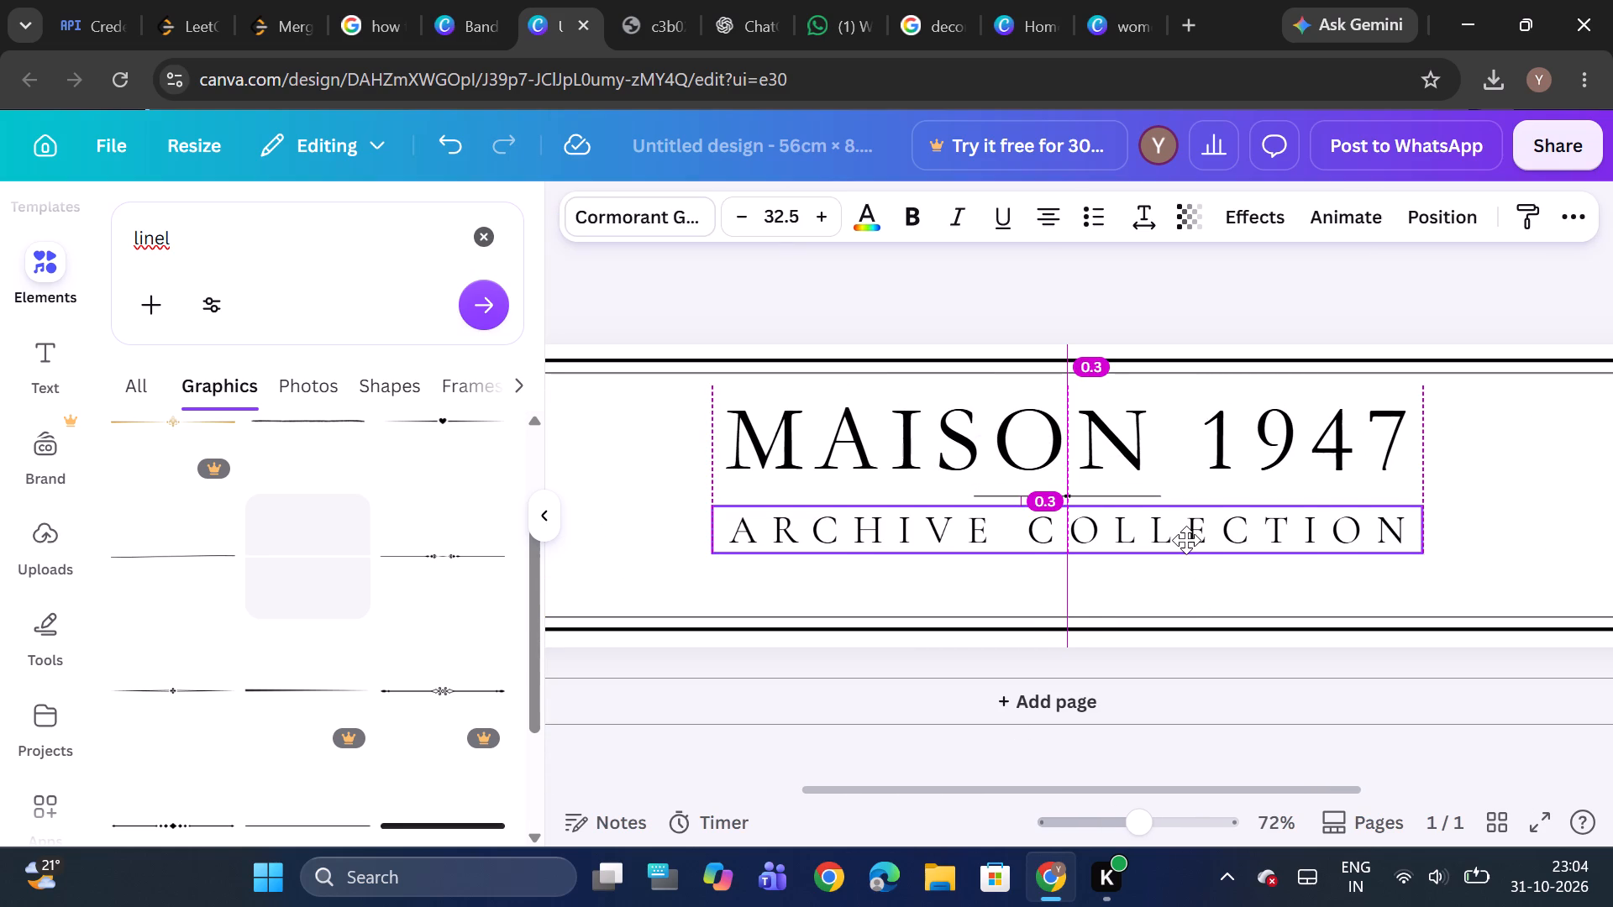
click(1300, 571)
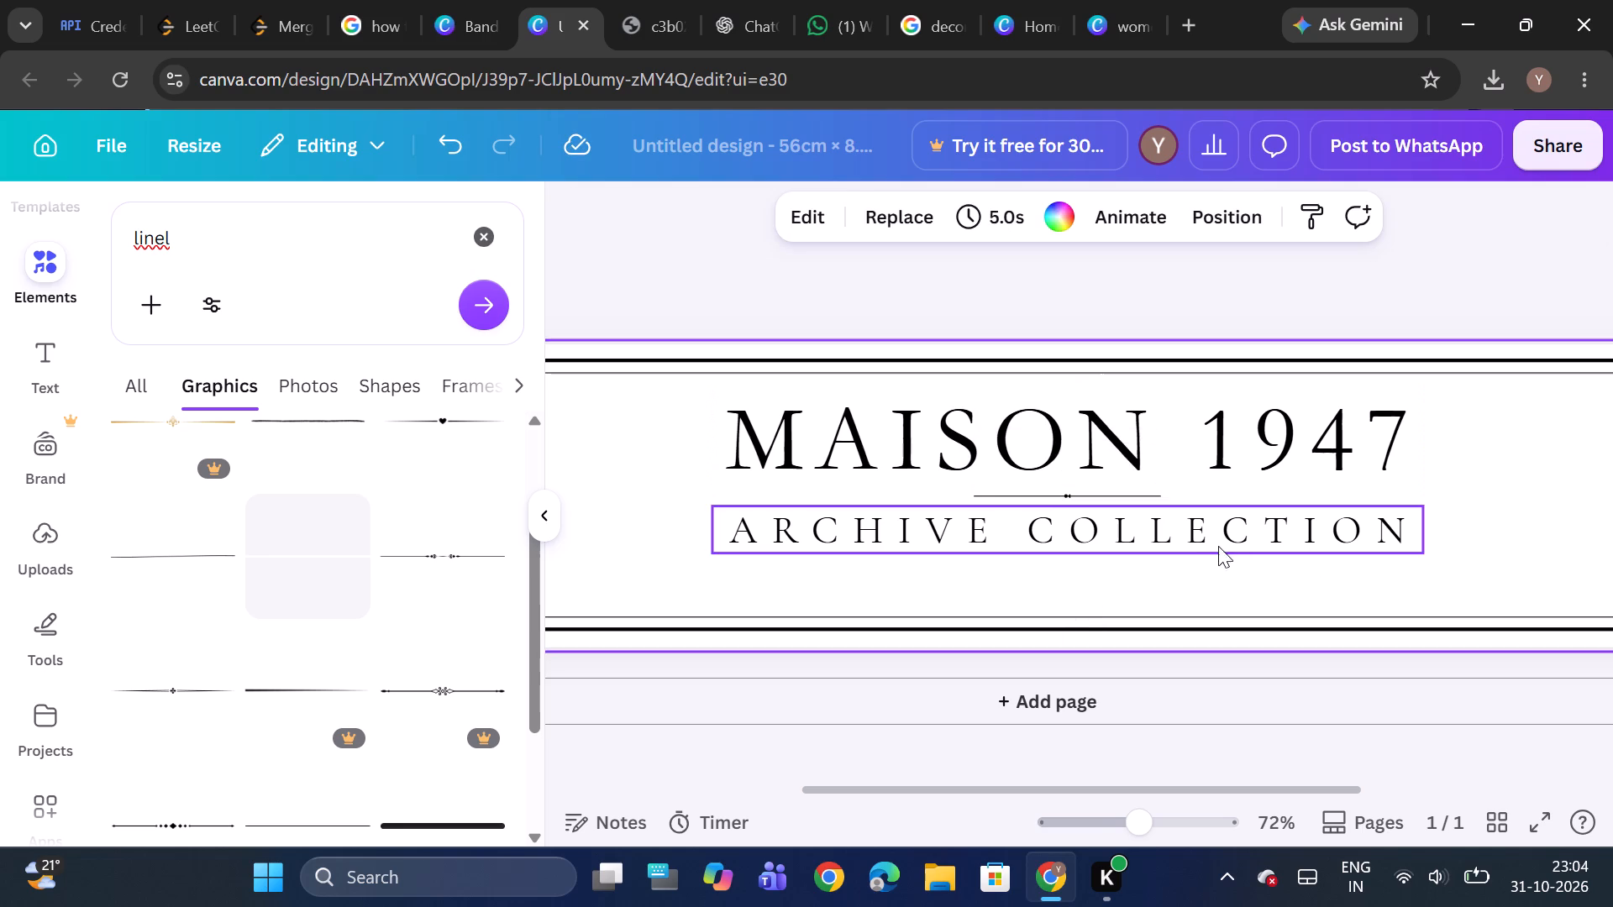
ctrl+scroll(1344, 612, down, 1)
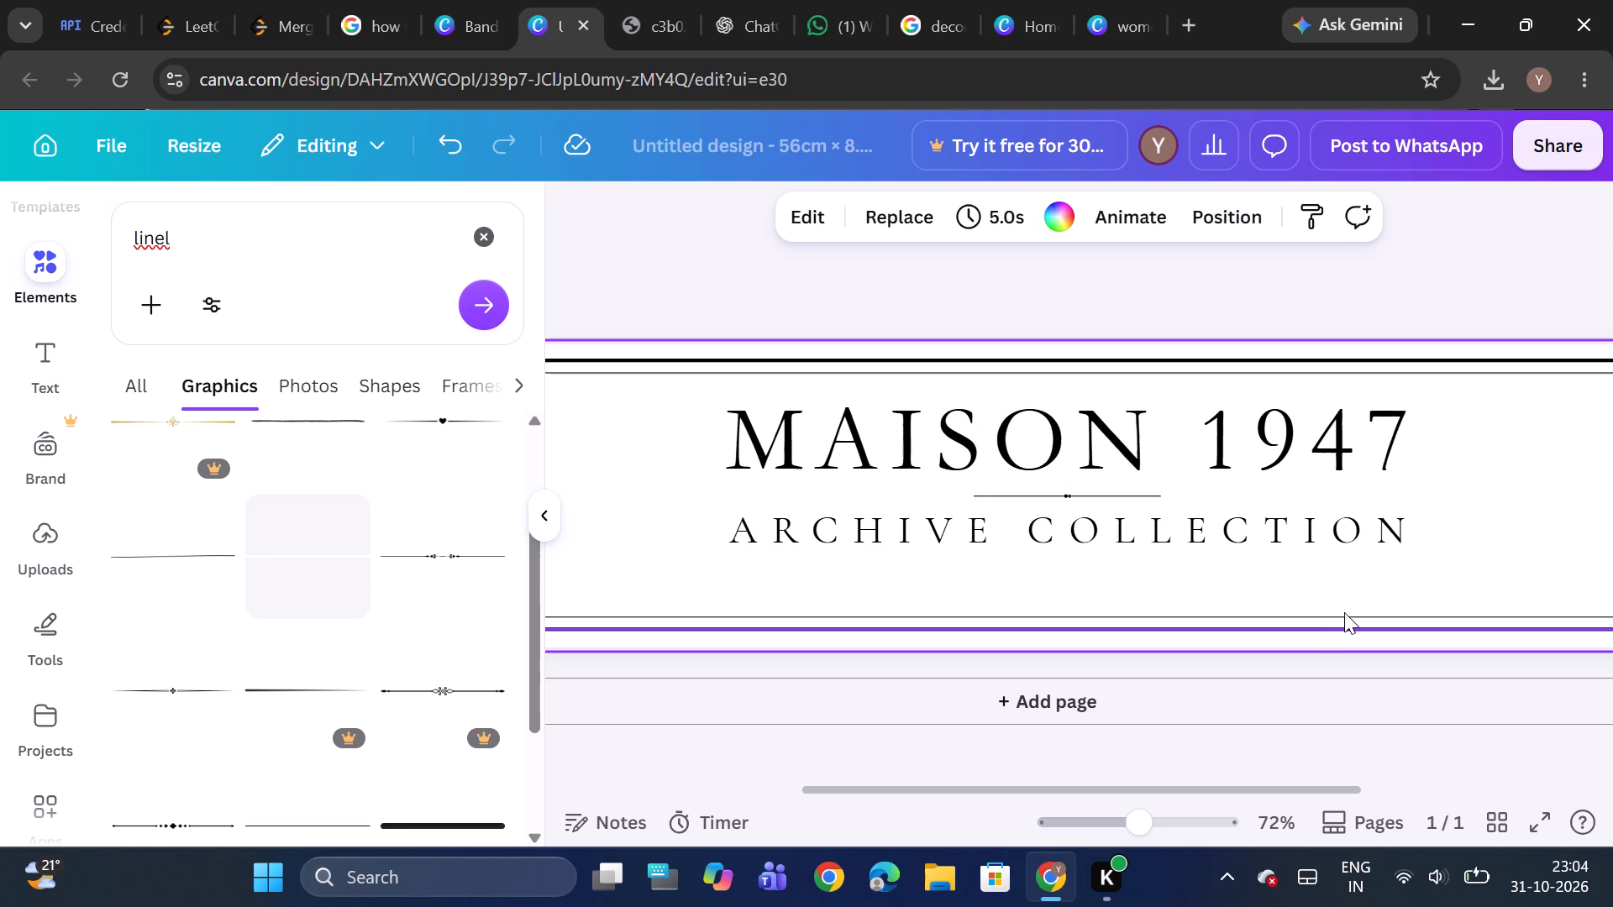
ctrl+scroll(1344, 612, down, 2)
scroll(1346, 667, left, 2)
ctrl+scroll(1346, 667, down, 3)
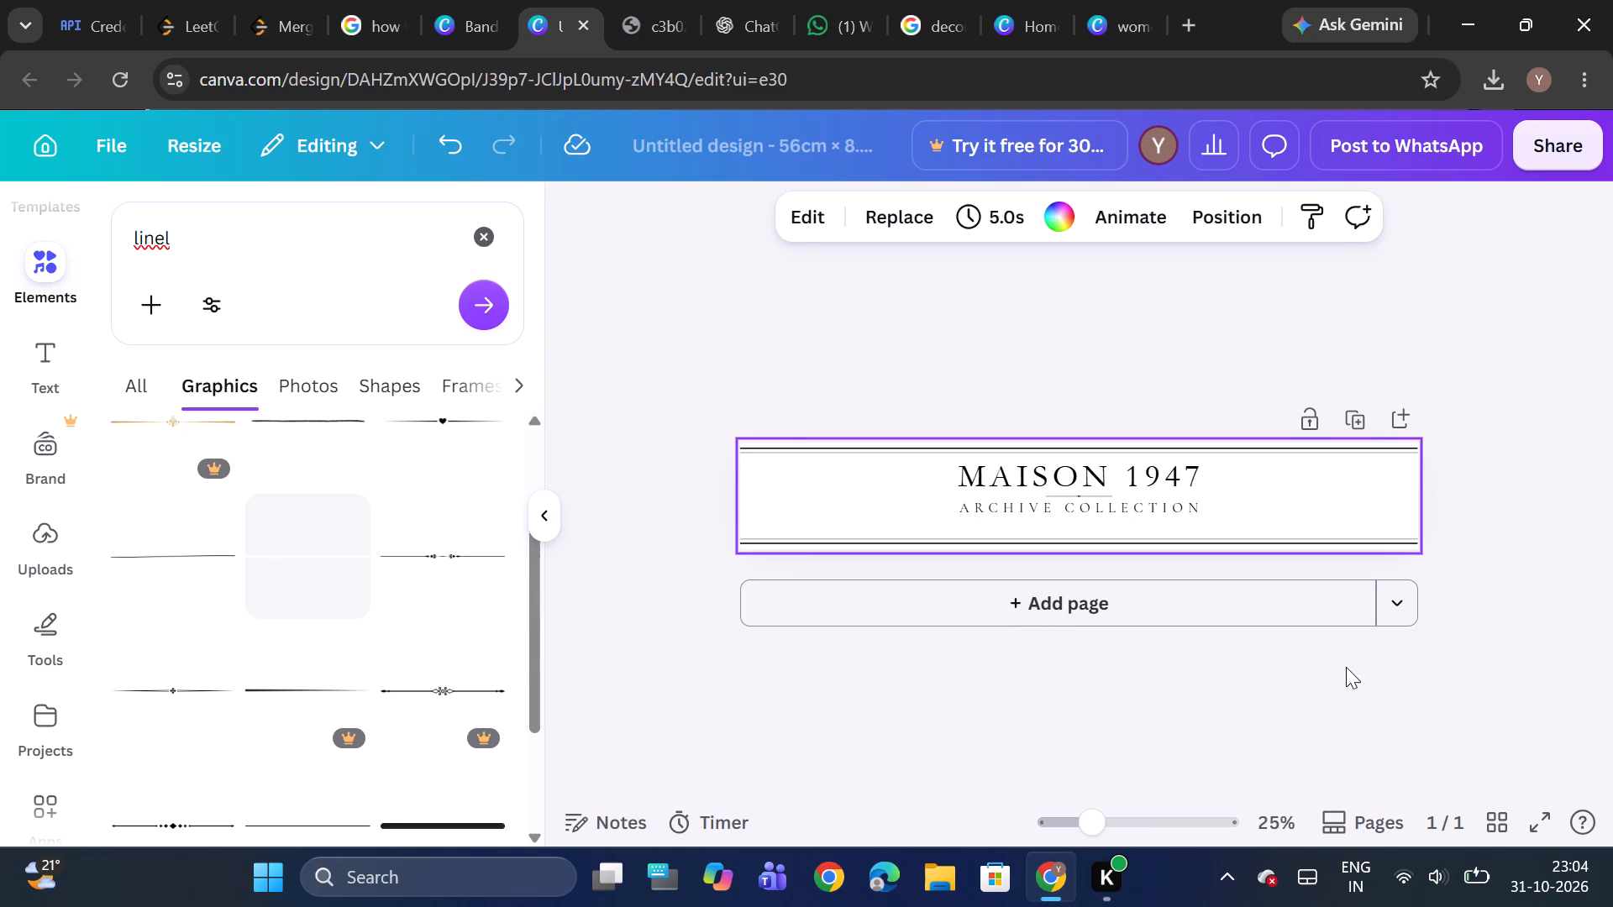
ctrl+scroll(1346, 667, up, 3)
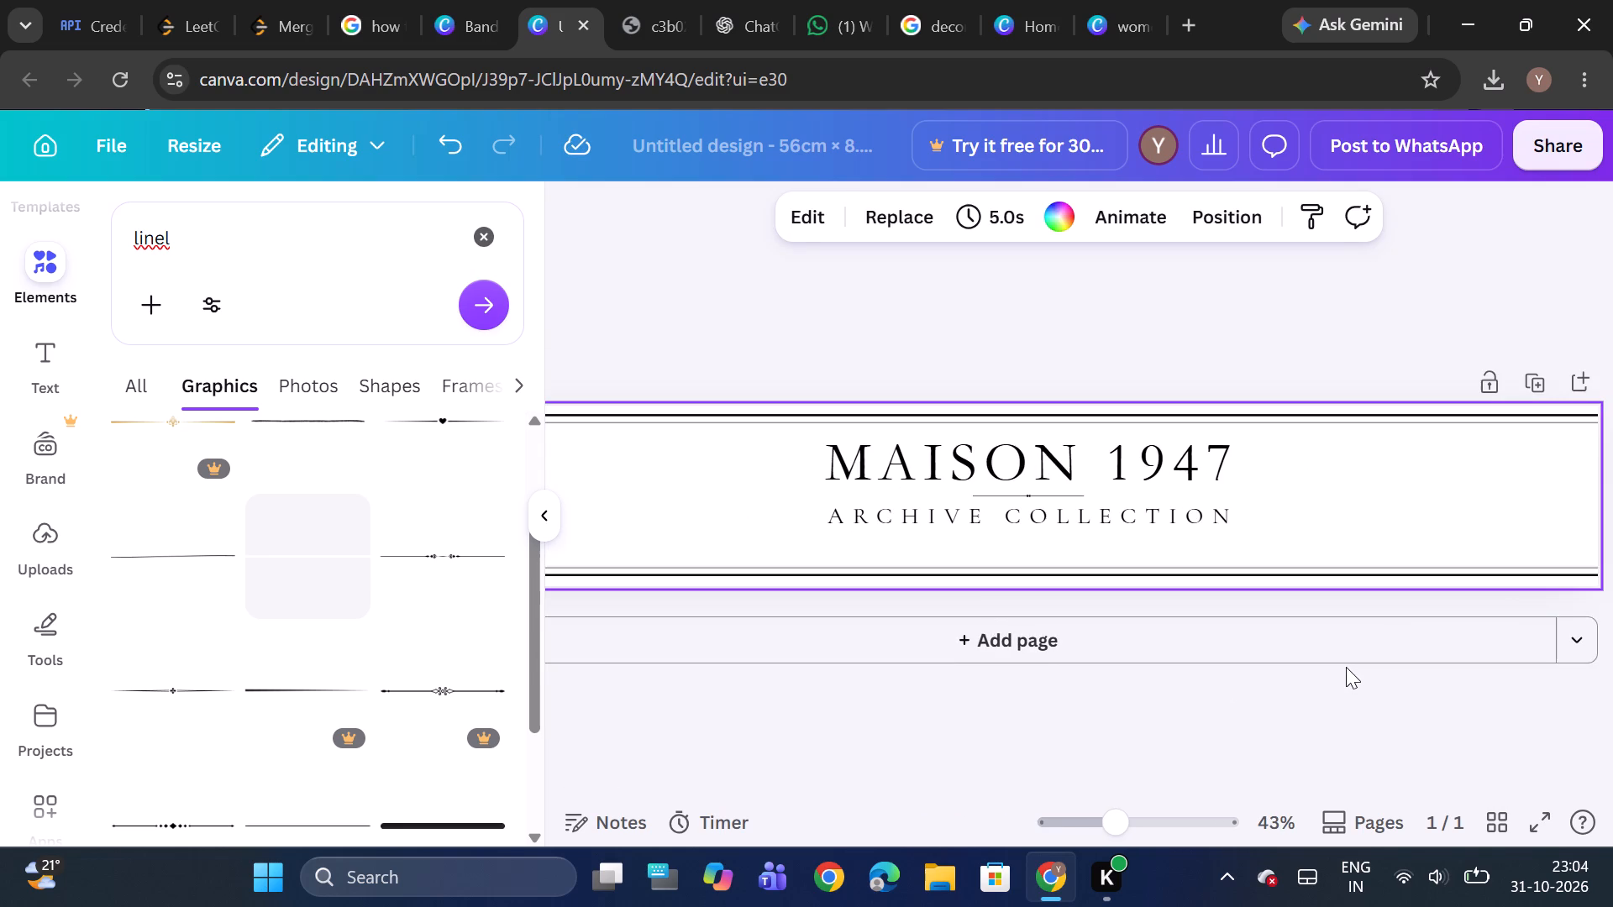
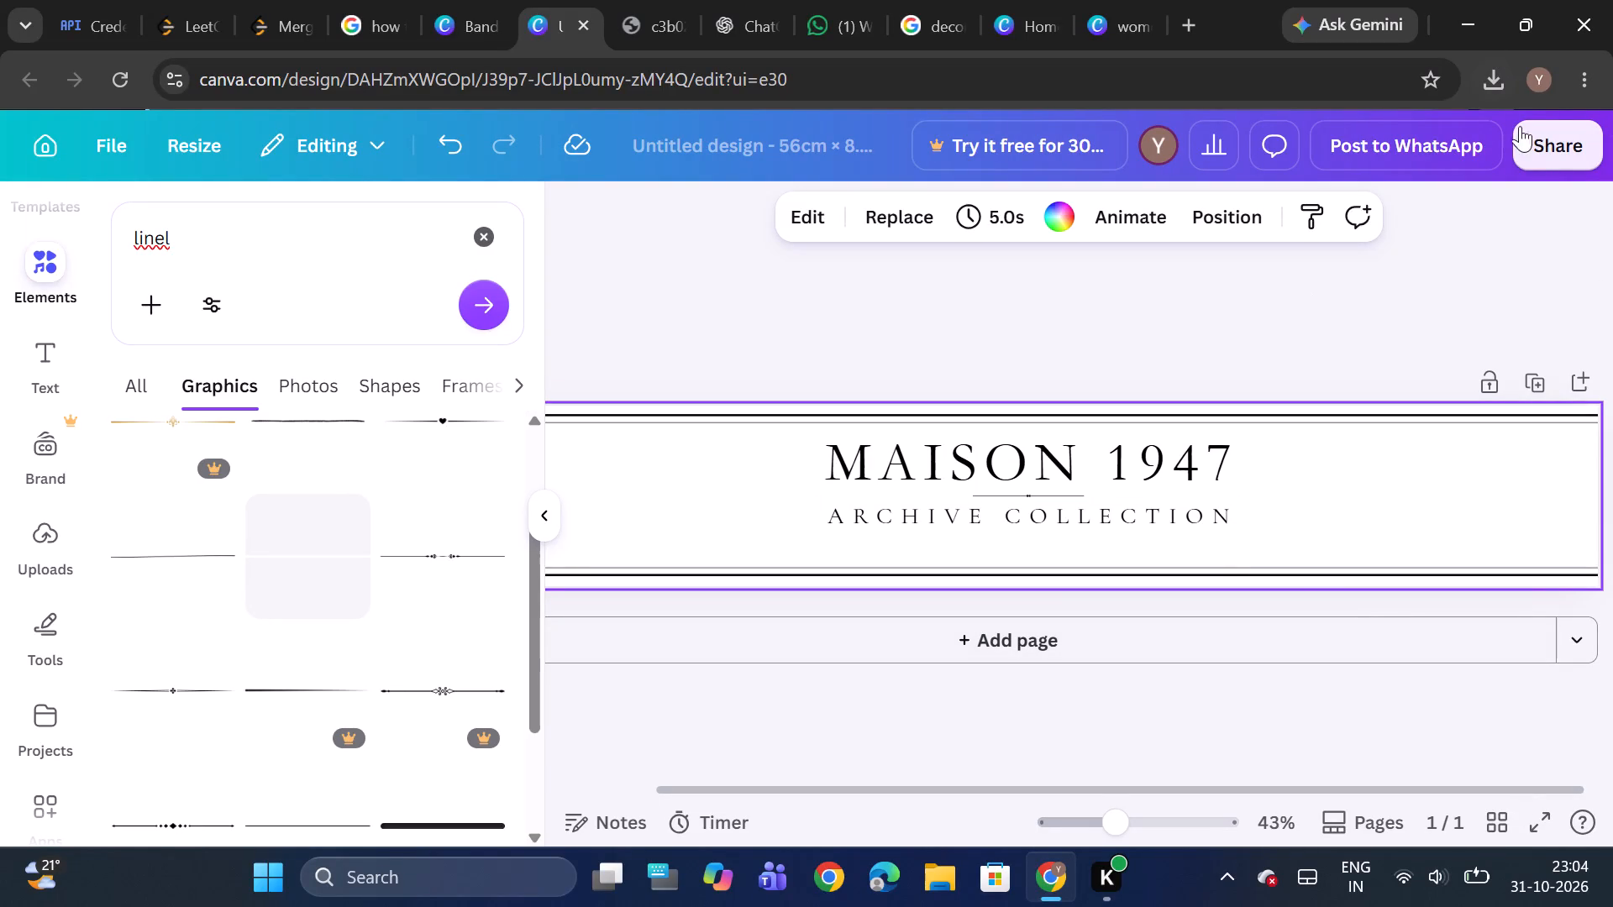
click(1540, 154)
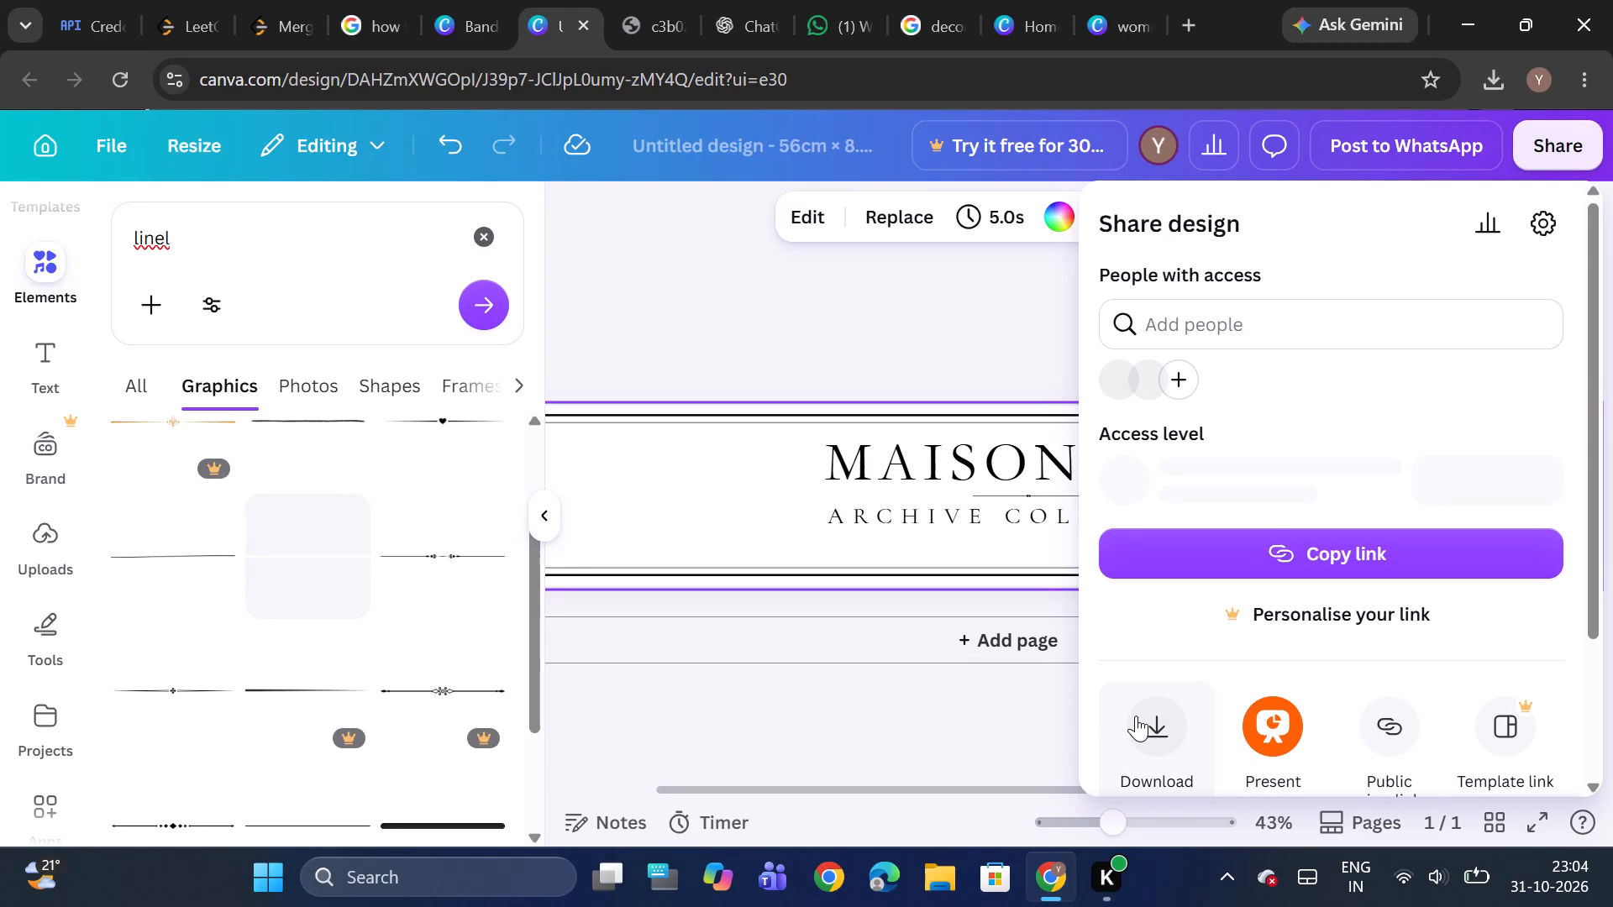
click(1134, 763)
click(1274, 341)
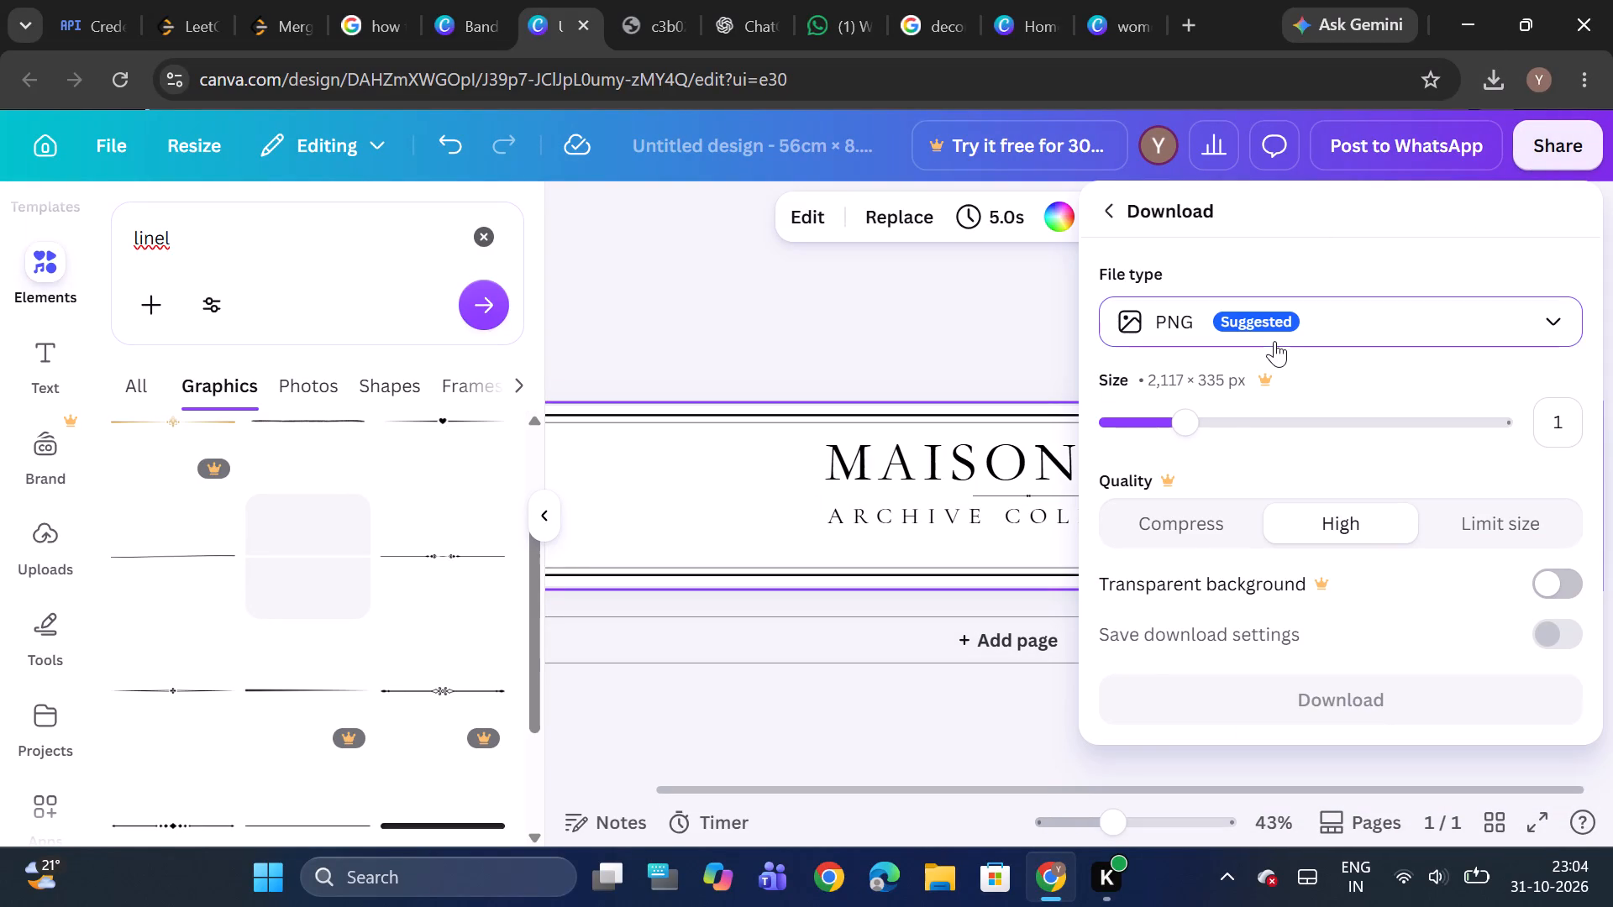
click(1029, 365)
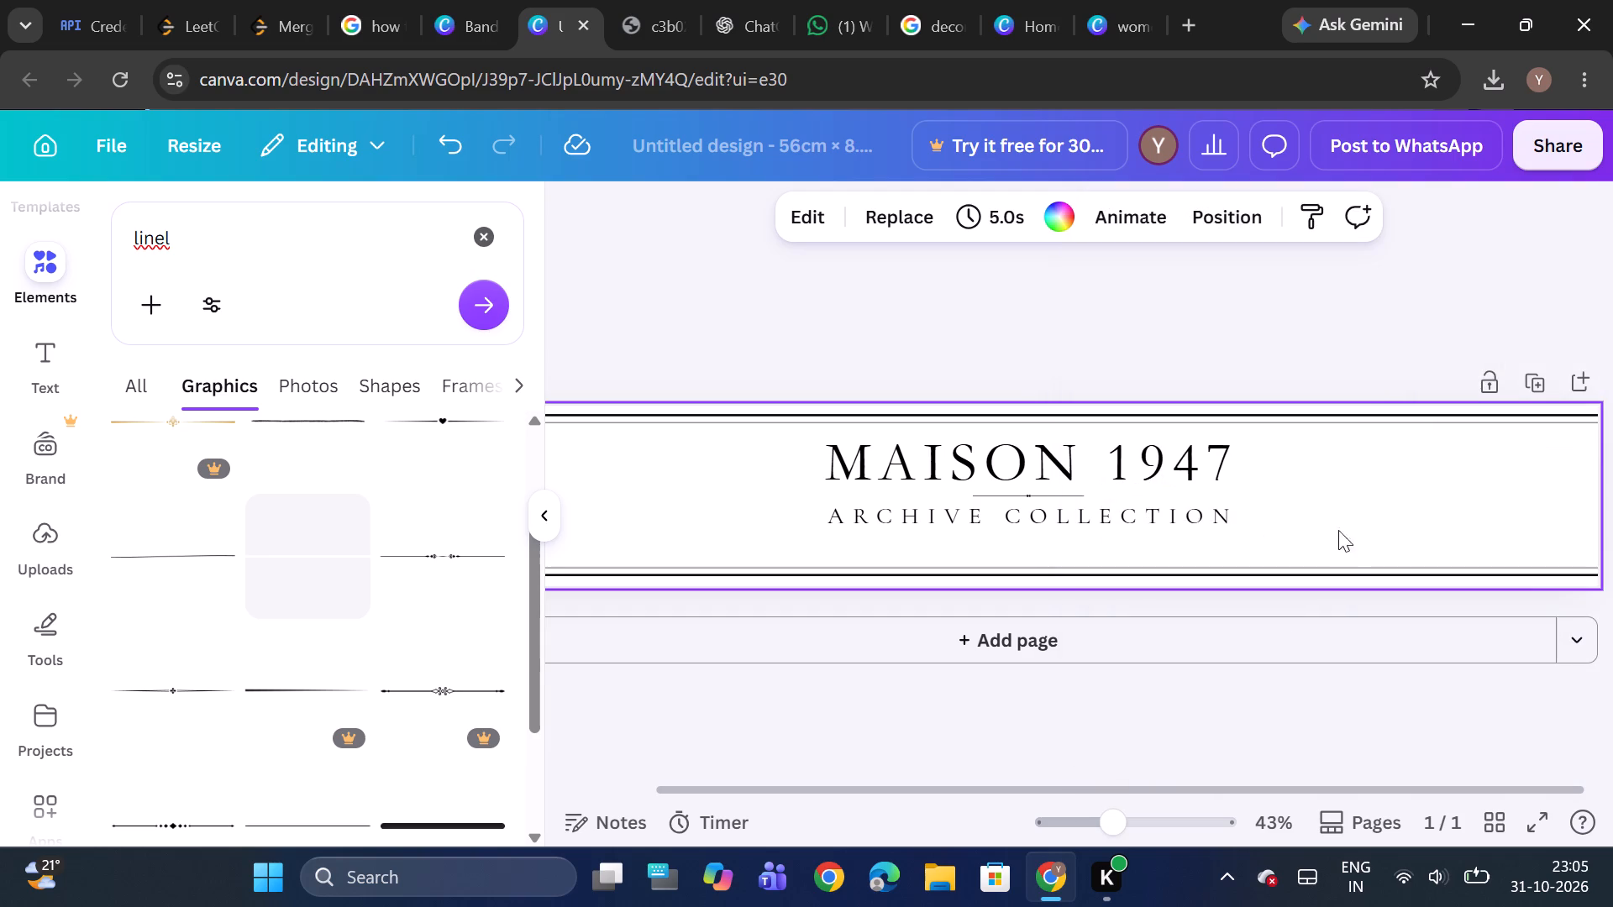
Set the band design's sharing access to Anyone with the link and copy its share link.
click(1568, 137)
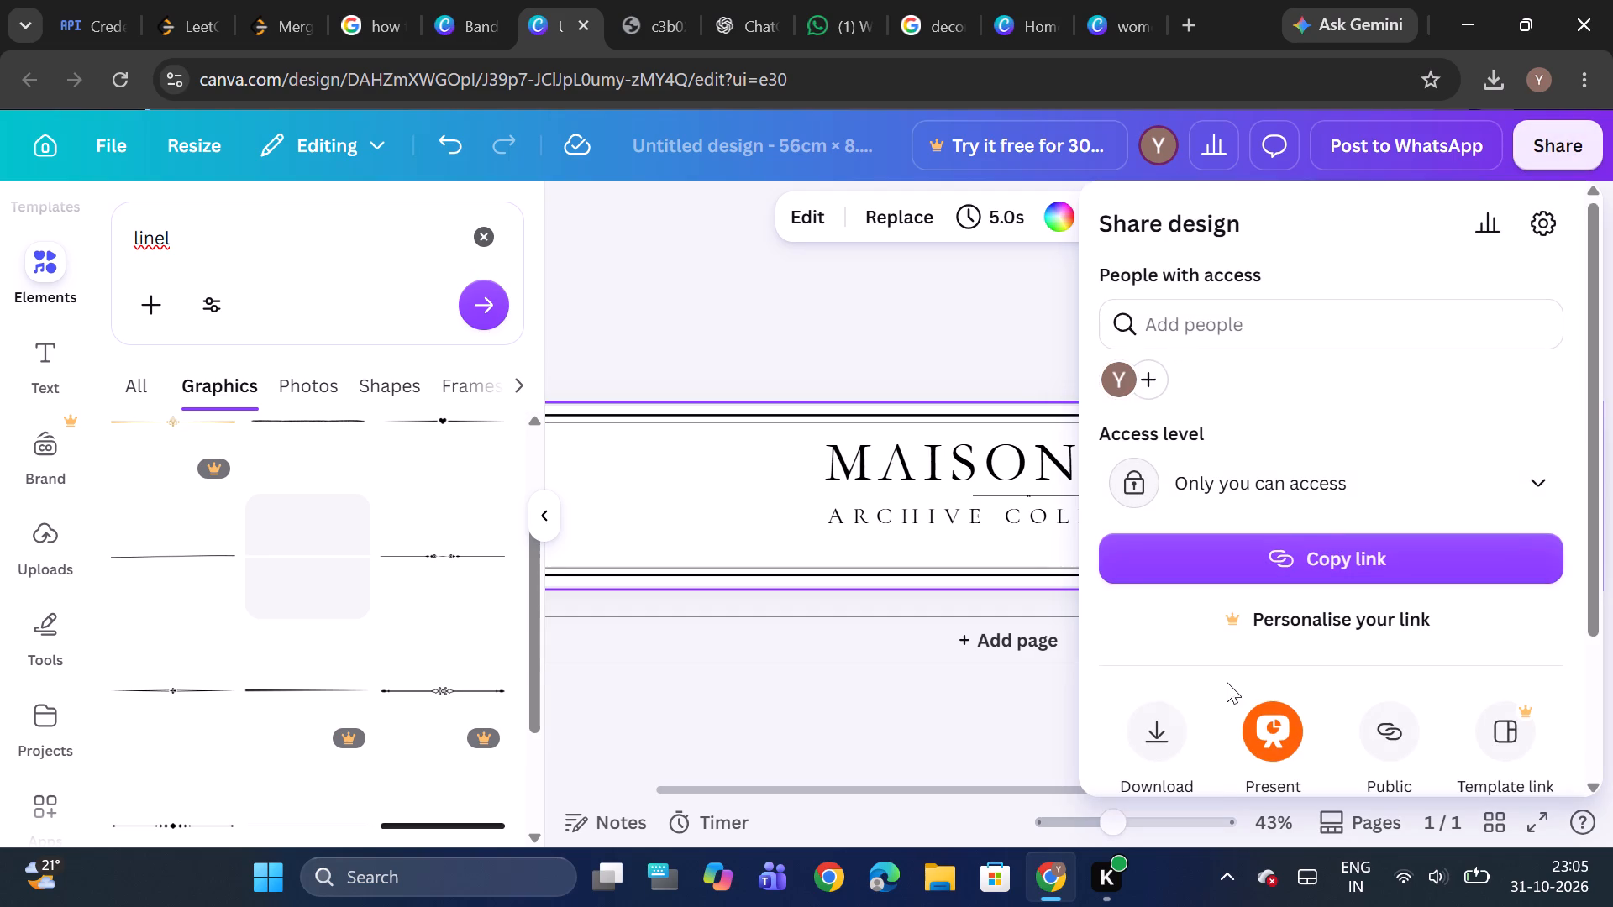
click(1329, 506)
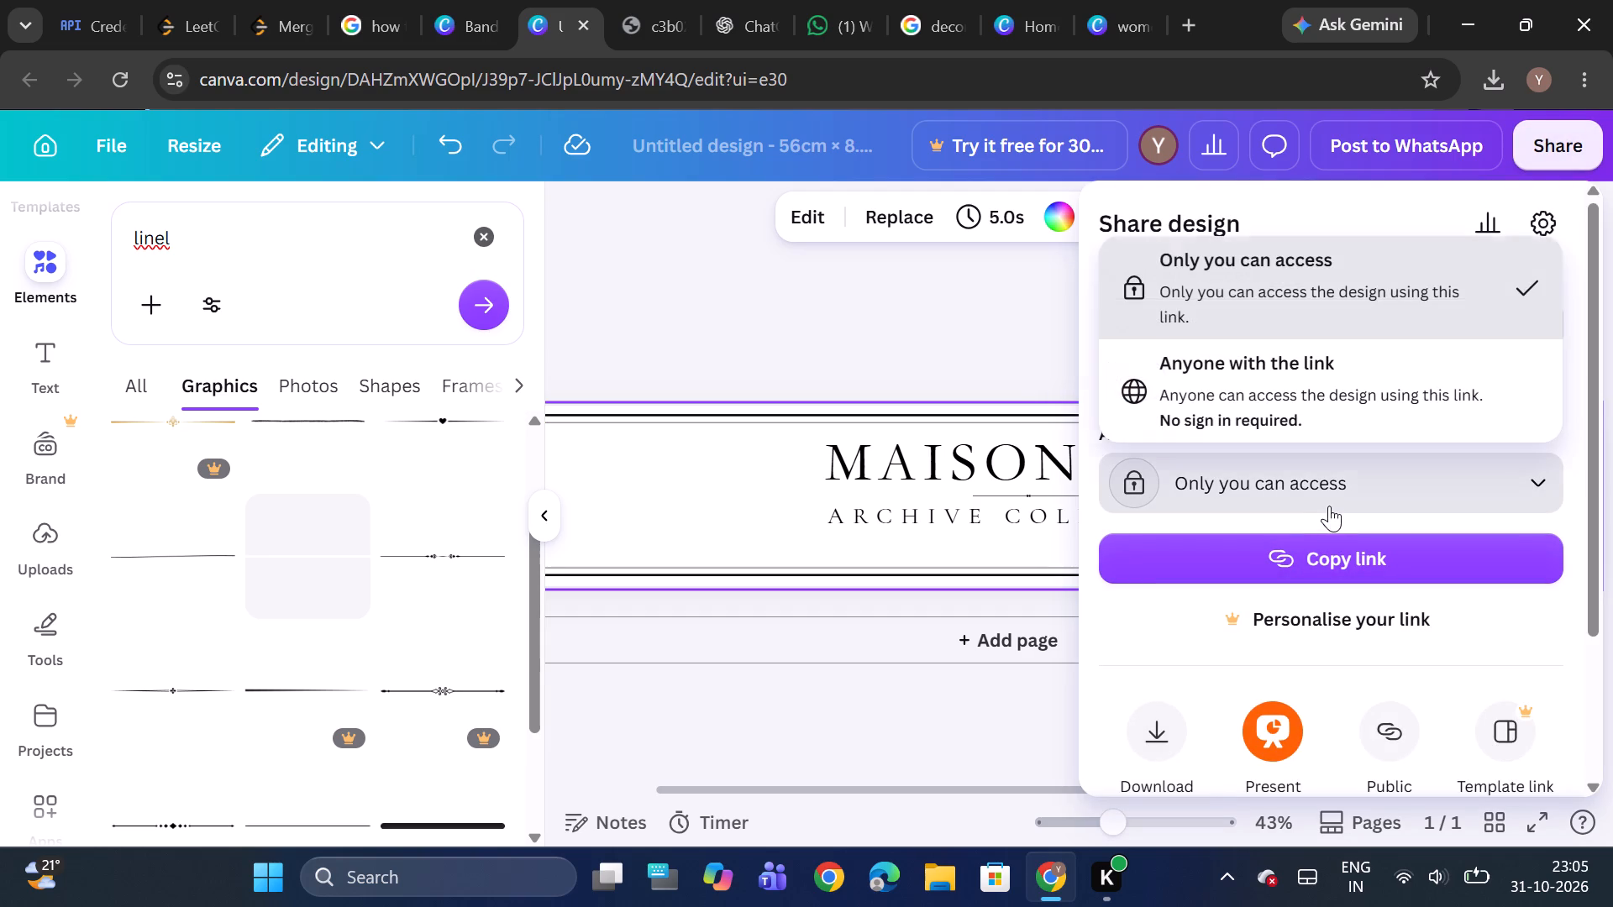
click(1237, 372)
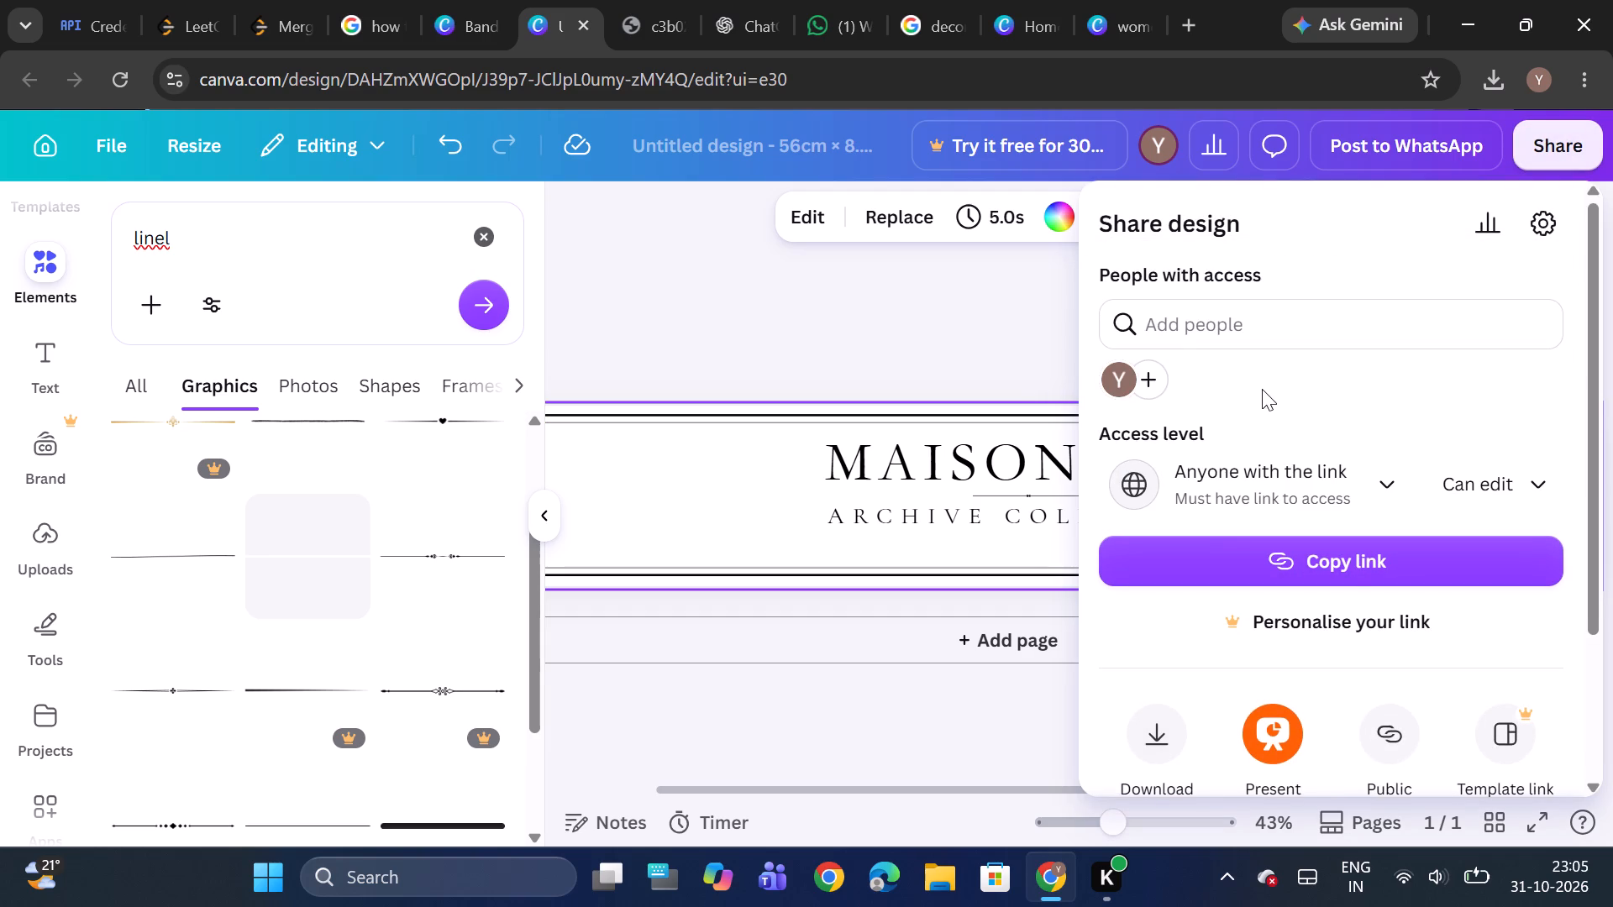
click(1400, 548)
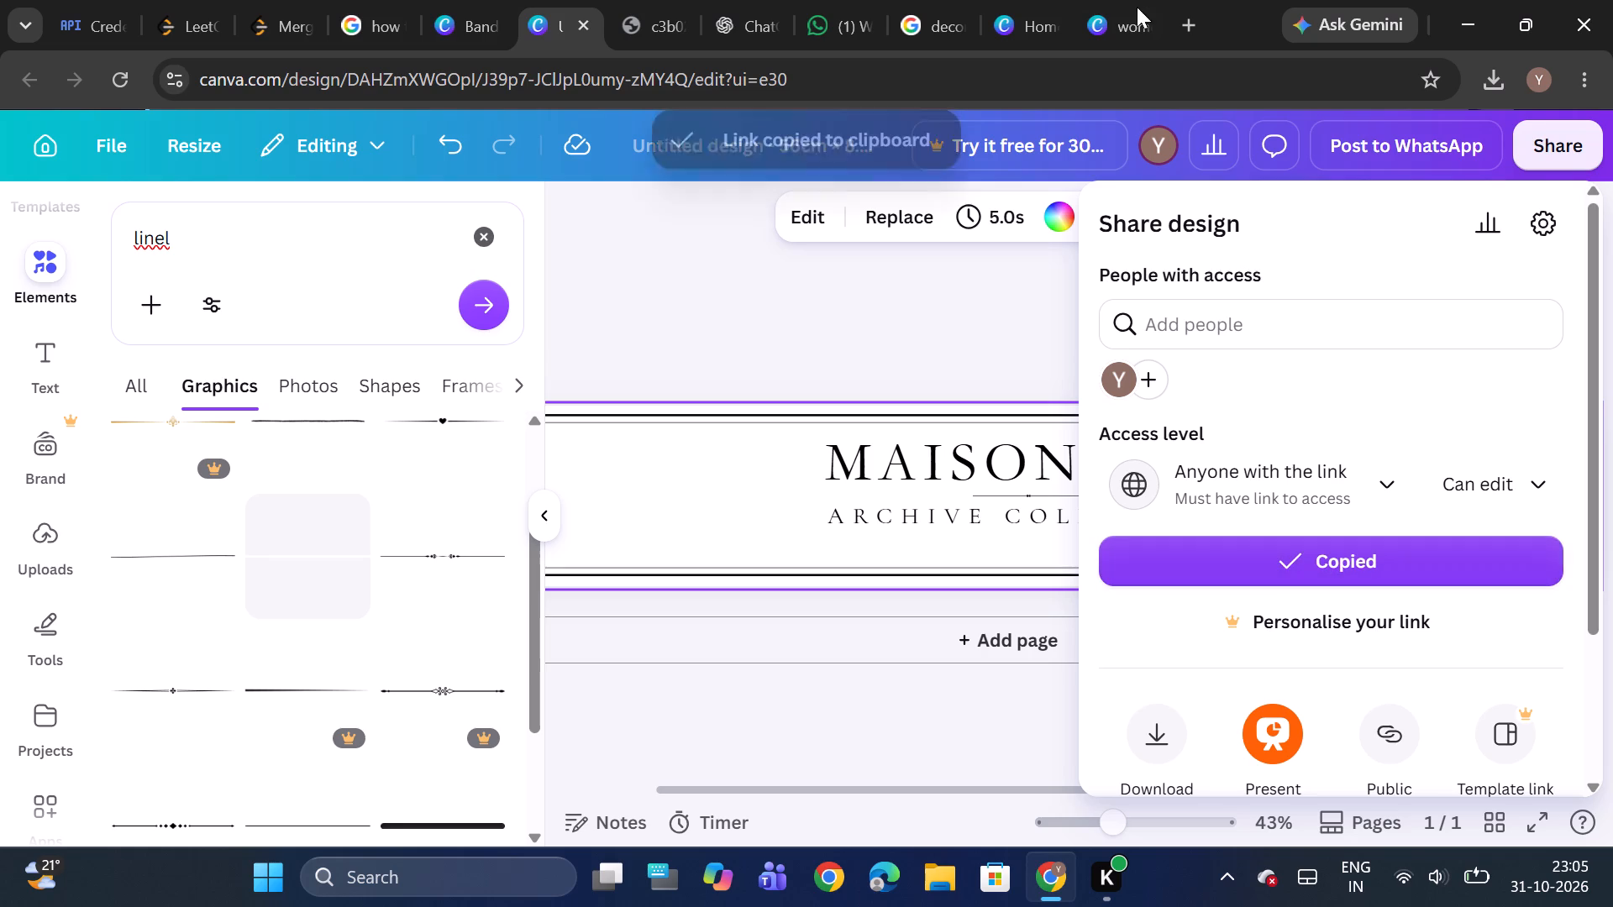